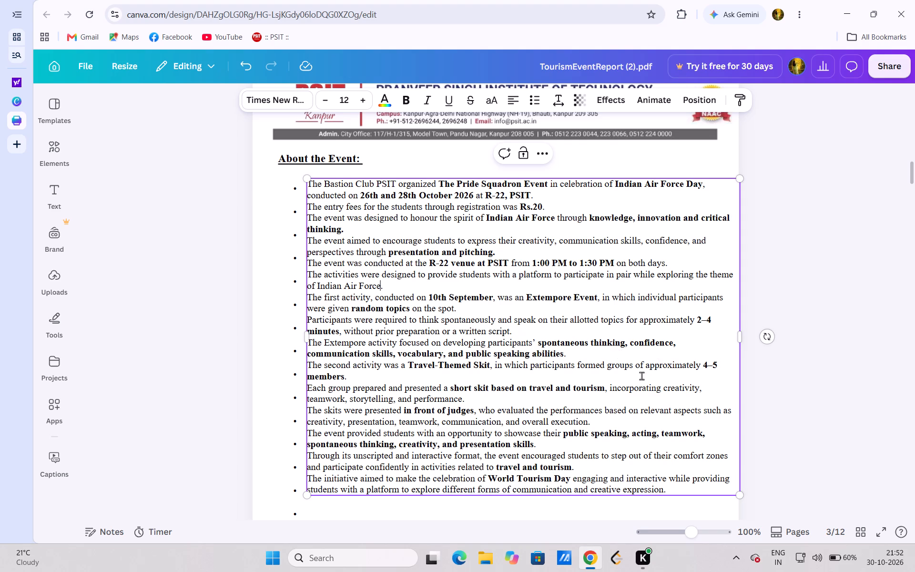
Delete the word "first" from the sentence beginning "The first activity, conducted on" in the About the Event text.
click(517, 329)
click(339, 298)
key(BackSpace)
key(BackSpace)
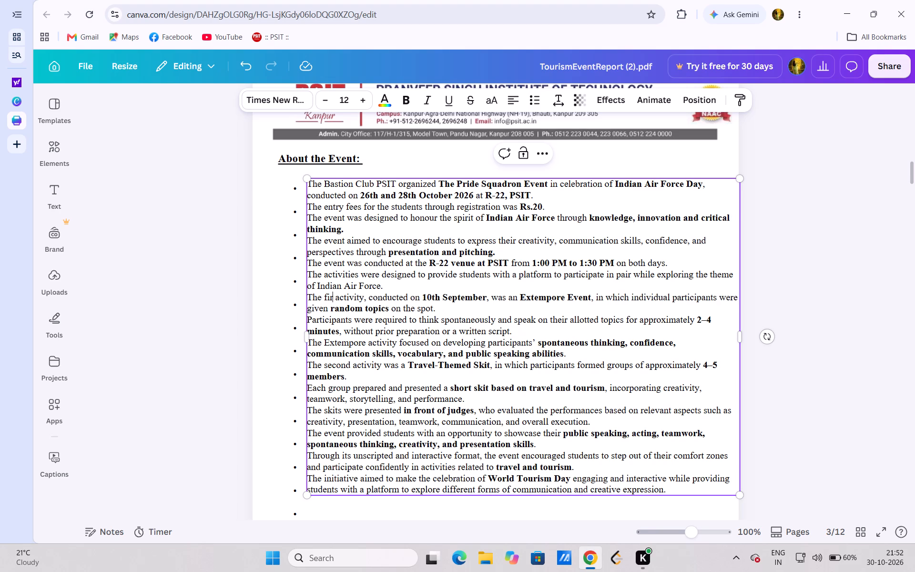
key(BackSpace)
key(BackSpace)
key(BackSpace)
key(Right)
key(BackSpace)
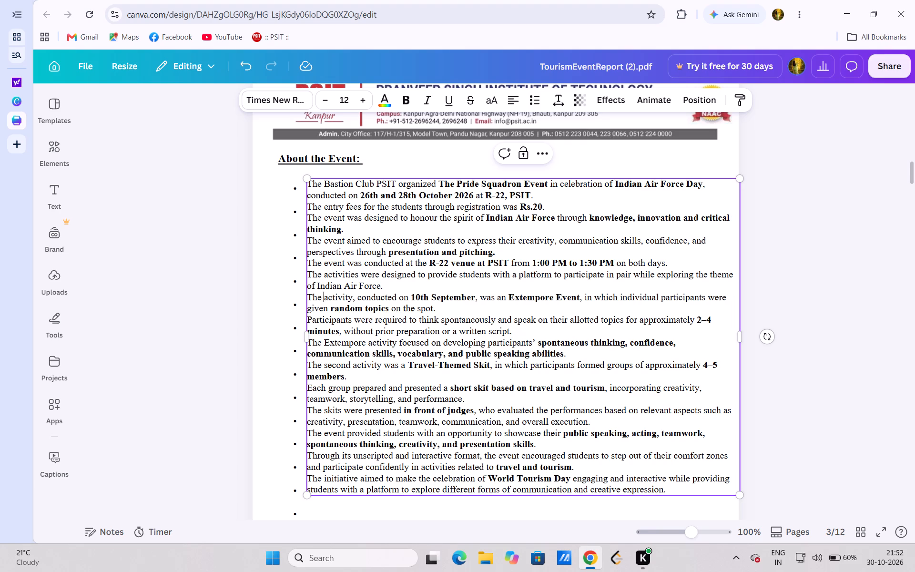
Replace the month September with October in the activity's conducted-on date.
key(Right)
key(Right)
key(Right)
key(Right)
key(Right)
key(Right)
key(Right)
key(Right)
key(Right)
key(Right)
key(Right)
key(Right)
key(Right)
key(Right)
key(Right)
key(Right)
key(Right)
key(Right)
key(Right)
key(Right)
key(Left)
key(Left)
key(Left)
key(Left)
key(Right)
key(Right)
key(Left)
key(Left)
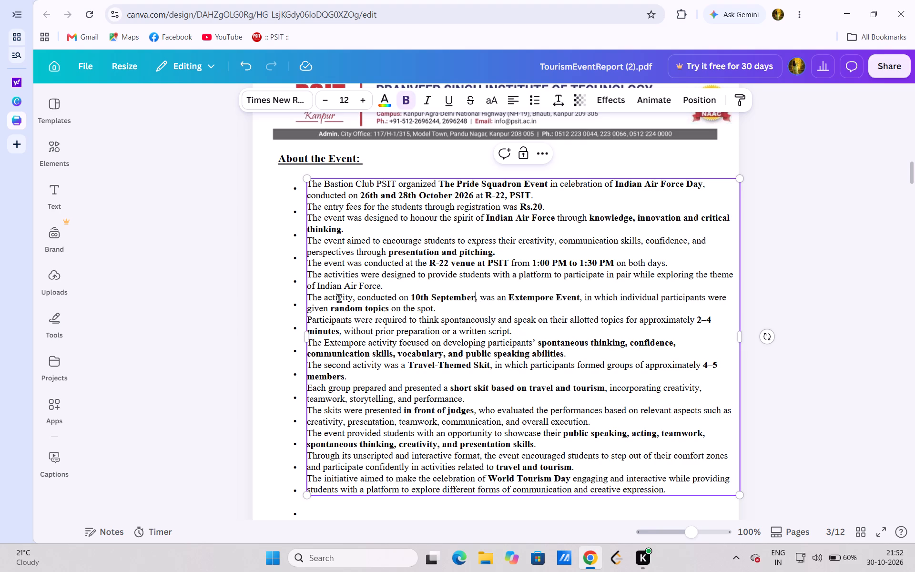
key(Left)
key(Left)
key(Left)
key(Left)
key(Left)
key(Left)
key(Left)
key(Left)
key(Right)
key(Right)
key(Right)
key(Right)
key(Right)
key(BackSpace)
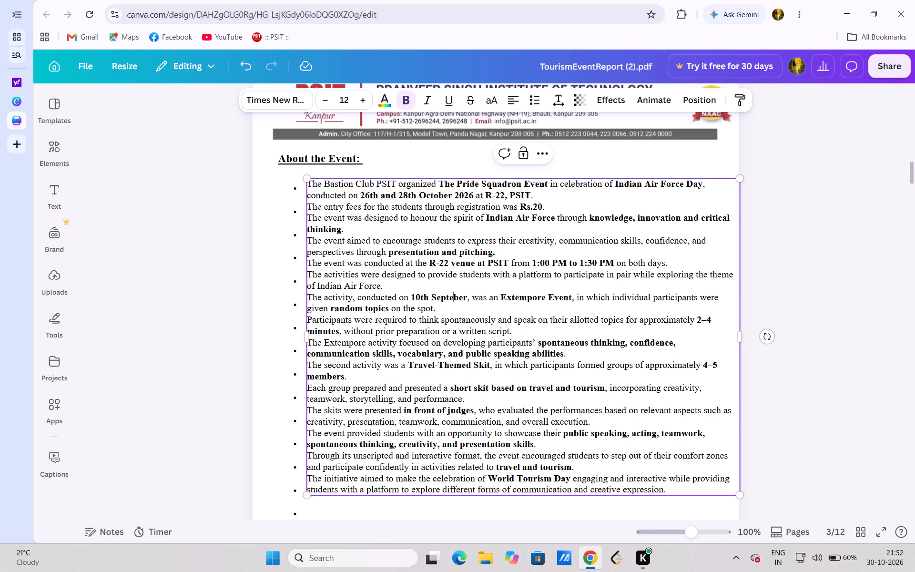
key(BackSpace)
key(BackSpace)
key(BackSpace)
key(BackSpace)
key(BackSpace)
text(October)
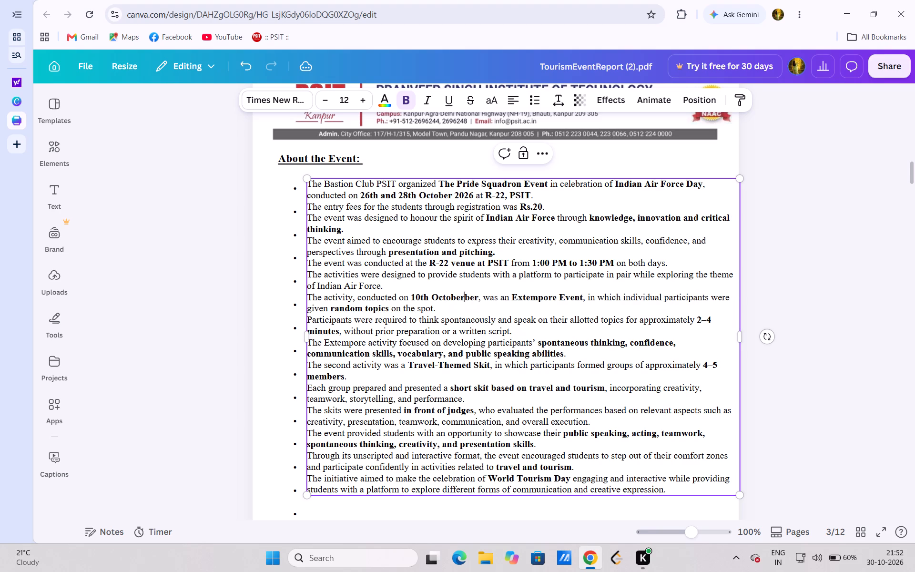
key(BackSpace)
key(BackSpace)
key(BackSpace)
Change the day number before "th October" in the activity sentence to a bold 26.
key(Left)
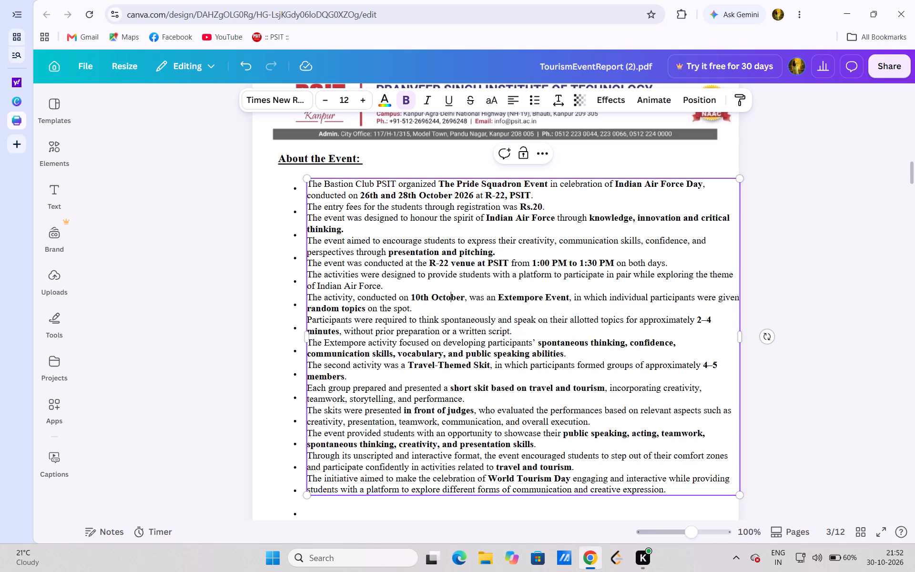
key(Left)
key(Left)
key(Left)
key(Left)
key(Left)
key(Left)
key(BackSpace)
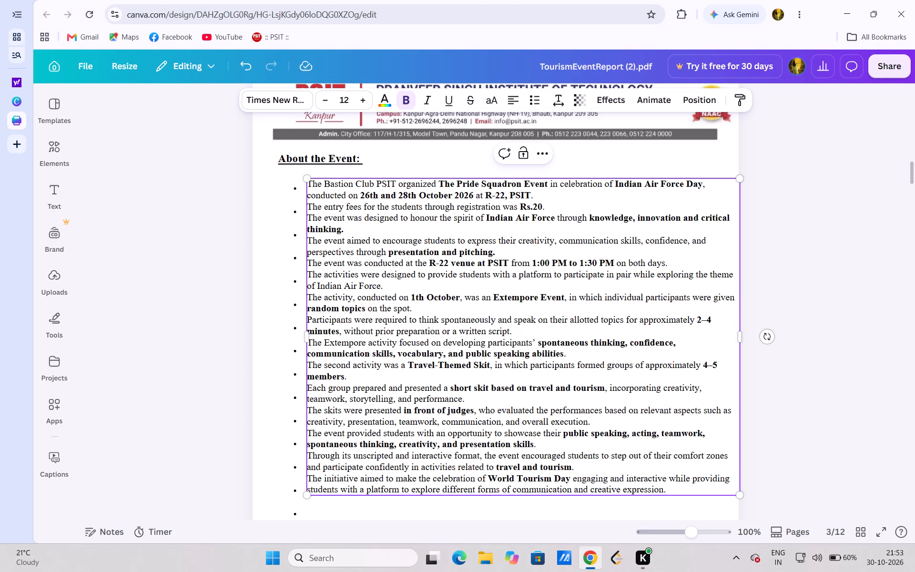
key(BackSpace)
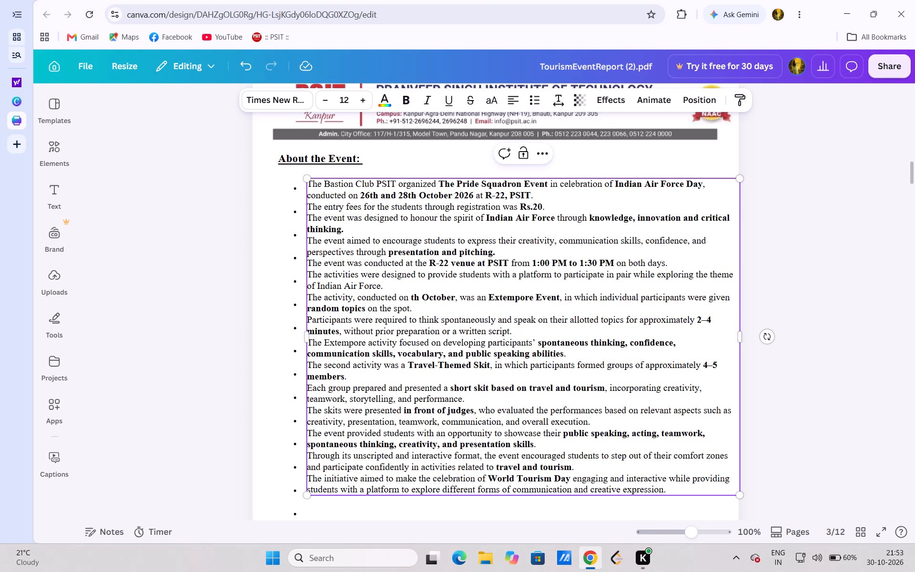
text(26)
key(BackSpace)
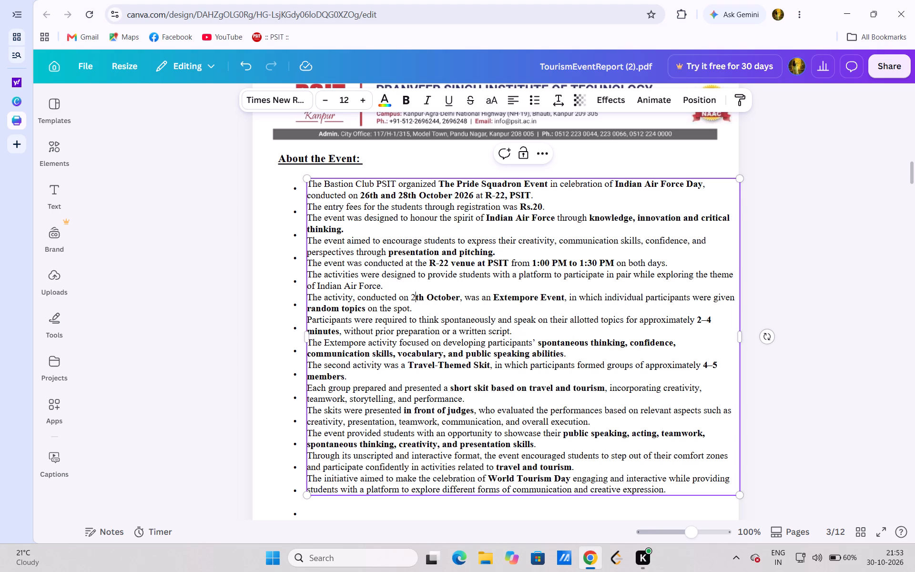
key(BackSpace)
key(ctrl+b)
text(26)
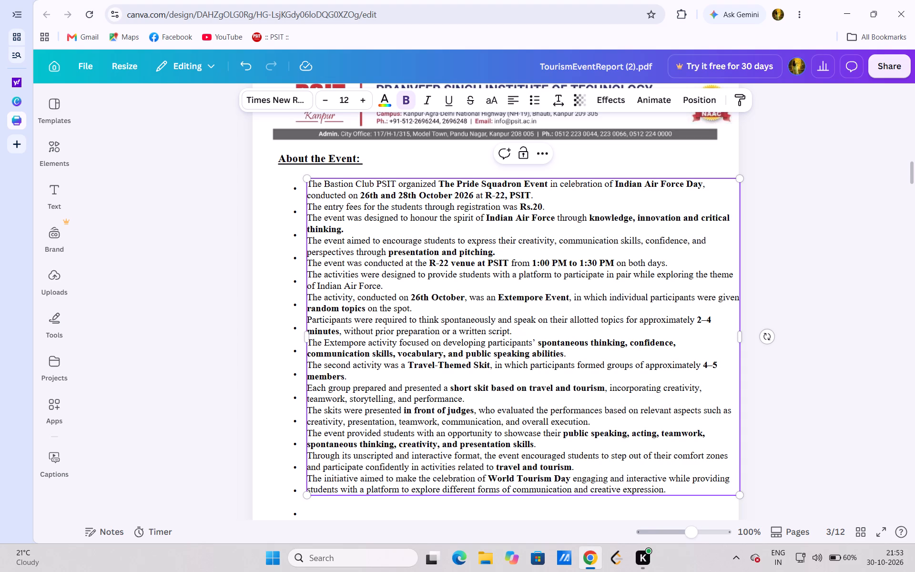
Insert "and 28th" before "October" in the activity date.
key(Right)
key(Right)
key(Right)
text(and)
key(space)
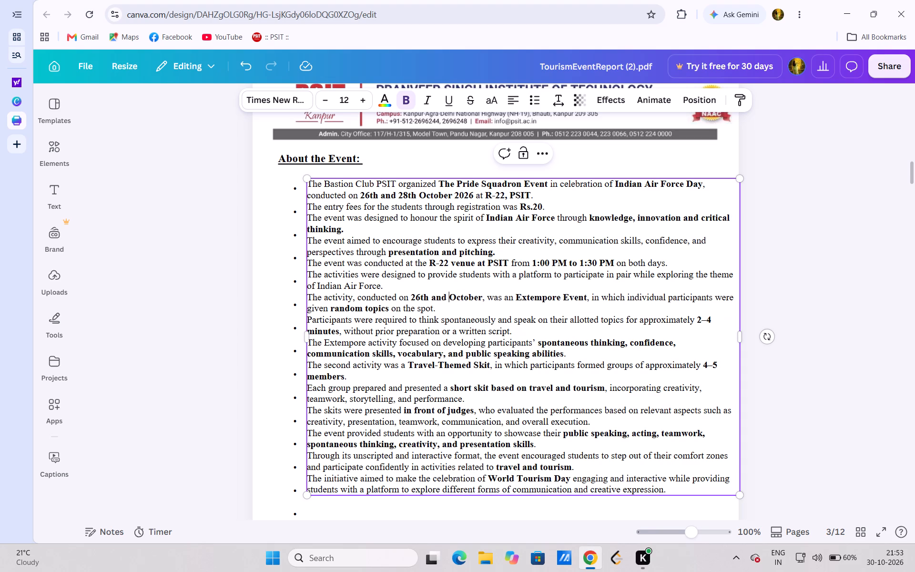
text(28th)
key(space)
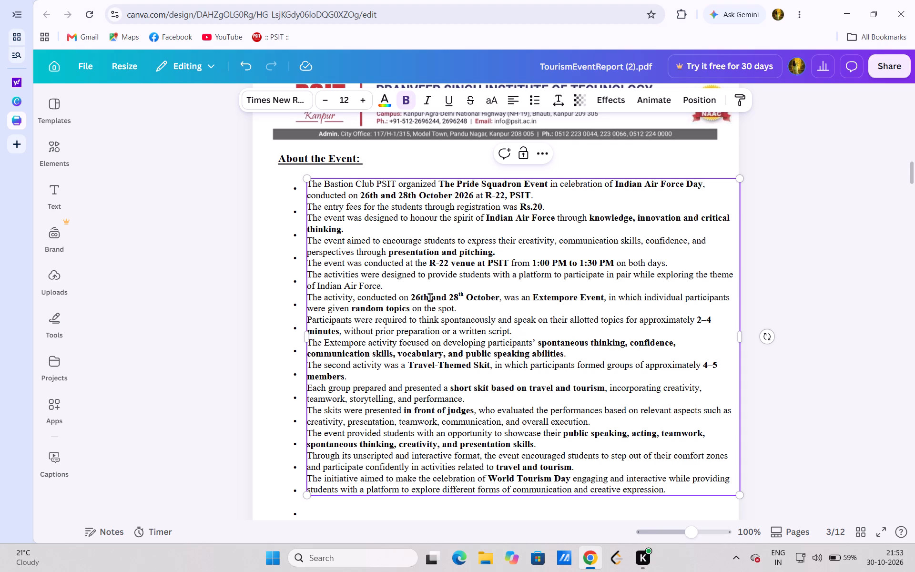
Re-enter "26th" in bold with a superscript "th" in the activity date, keeping a single space before "and".
click(403, 281)
click(428, 297)
key(BackSpace)
key(BackSpace)
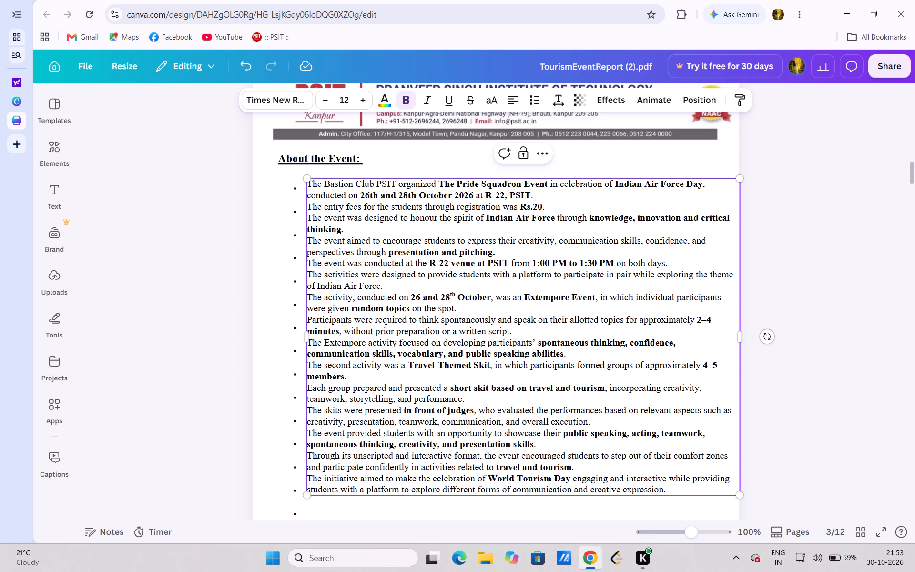
key(BackSpace)
key(BackSpace)
key(2)
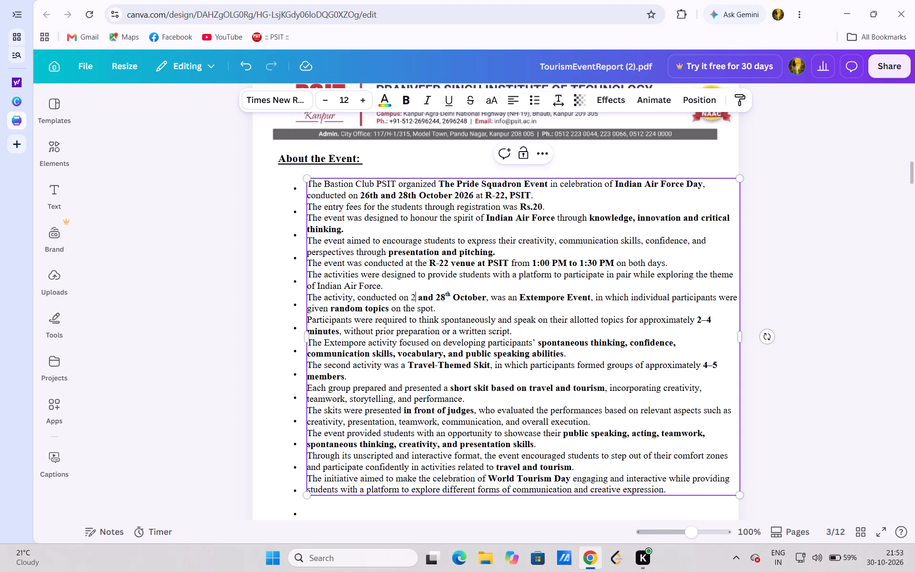
key(BackSpace)
key(ctrl+b)
text(26th)
key(space)
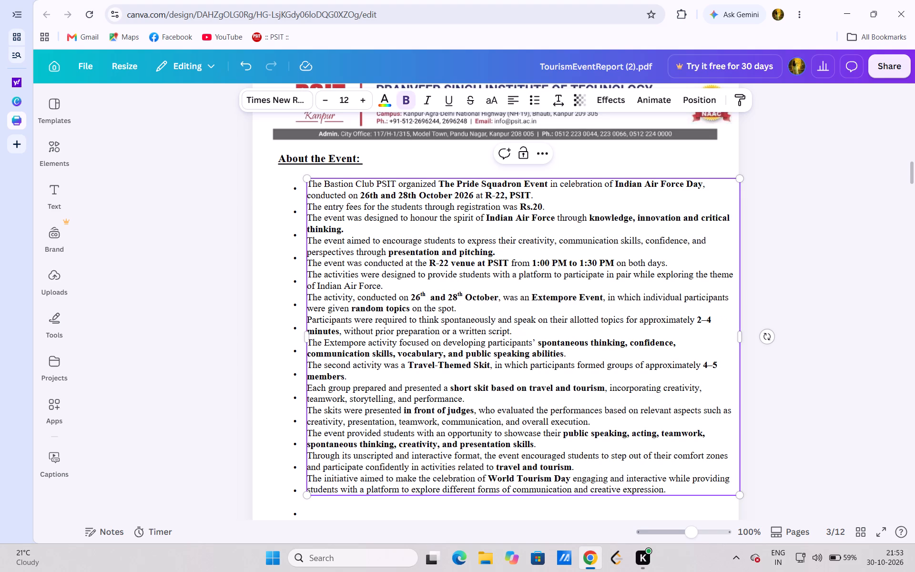
key(Right)
key(BackSpace)
Replace "an Extempore" with "a" before the word "Event" in the activity sentence.
key(Right)
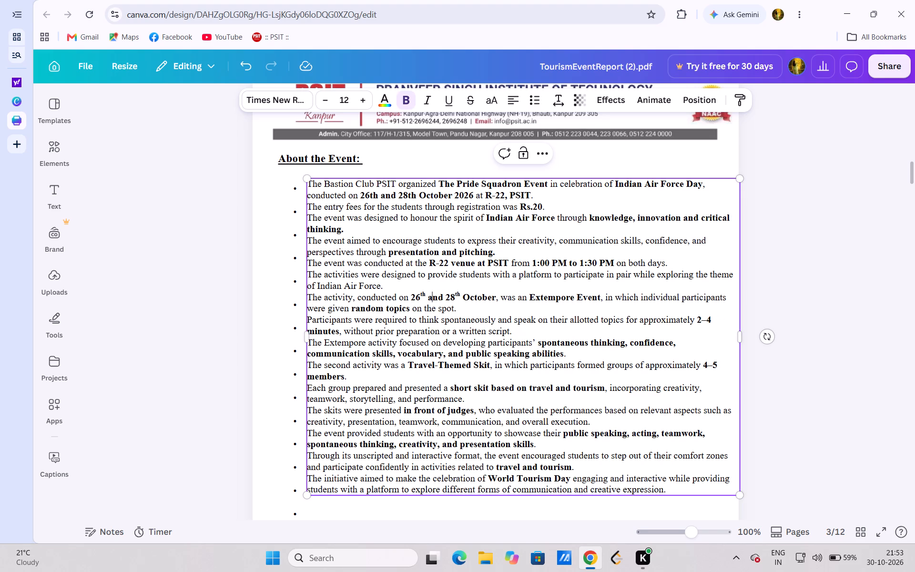
key(Right)
key(Right)
key(Right)
key(Right)
key(Right)
key(Right)
key(Right)
key(Right)
key(Right)
key(Right)
key(Right)
key(Right)
key(Right)
key(Right)
key(Right)
key(Right)
key(Right)
key(Right)
key(Right)
key(Right)
key(Right)
key(Right)
key(Right)
key(Right)
key(Right)
key(Right)
key(Right)
key(Right)
key(Right)
key(Right)
key(Right)
key(Right)
key(Right)
key(Right)
key(Right)
key(Right)
key(Right)
key(Left)
key(Left)
key(Left)
key(Left)
key(BackSpace)
key(BackSpace)
key(BackSpace)
key(BackSpace)
key(BackSpace)
key(BackSpace)
key(BackSpace)
key(BackSpace)
key(BackSpace)
key(BackSpace)
key(BackSpace)
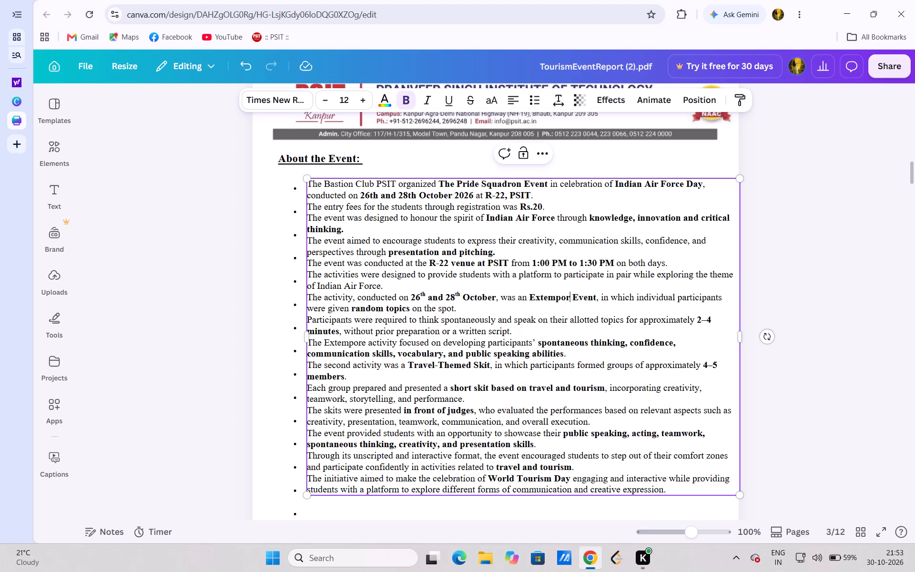
key(BackSpace)
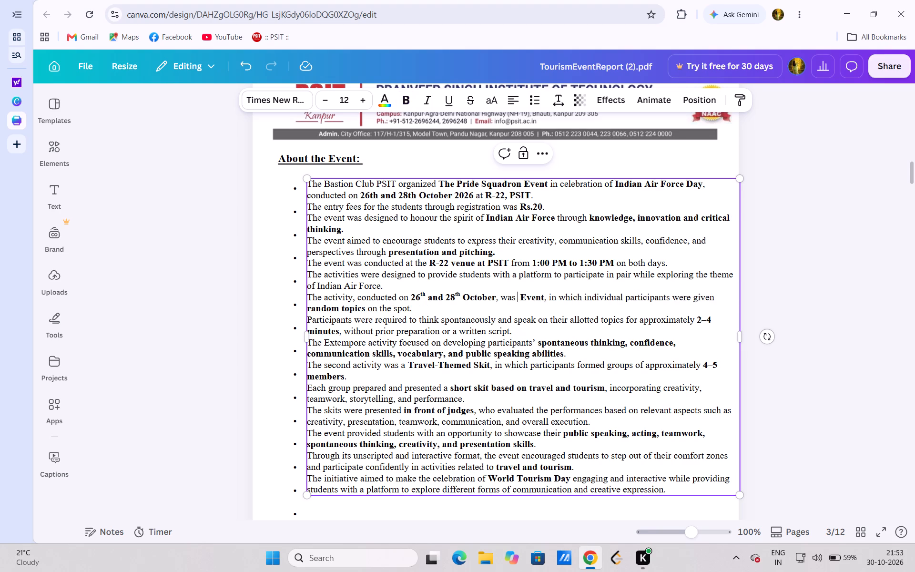
text(a S)
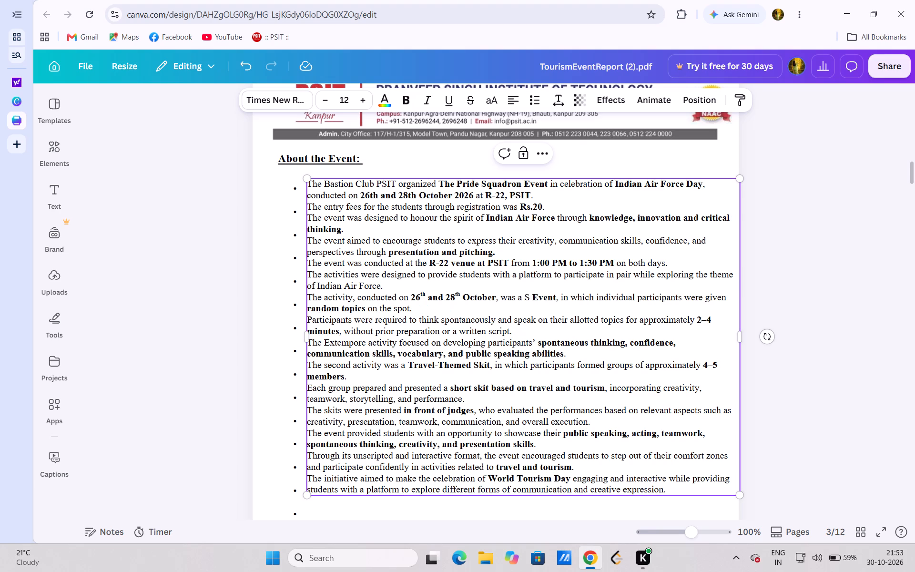
key(BackSpace)
Dictate "Student presentation and pitching competition" in bold before "Event" using voice typing, and stop the dictation.
key(ctrl+b)
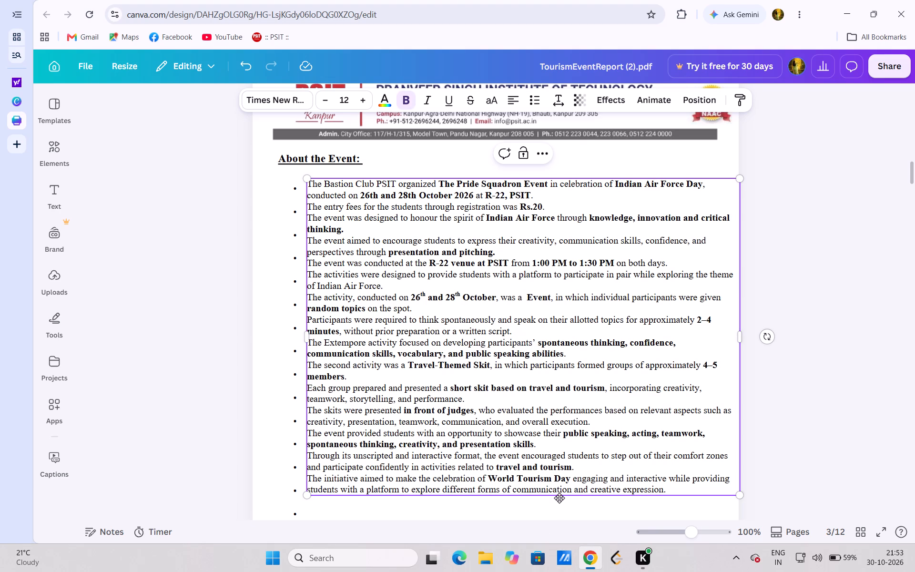
key(super+h)
click(453, 492)
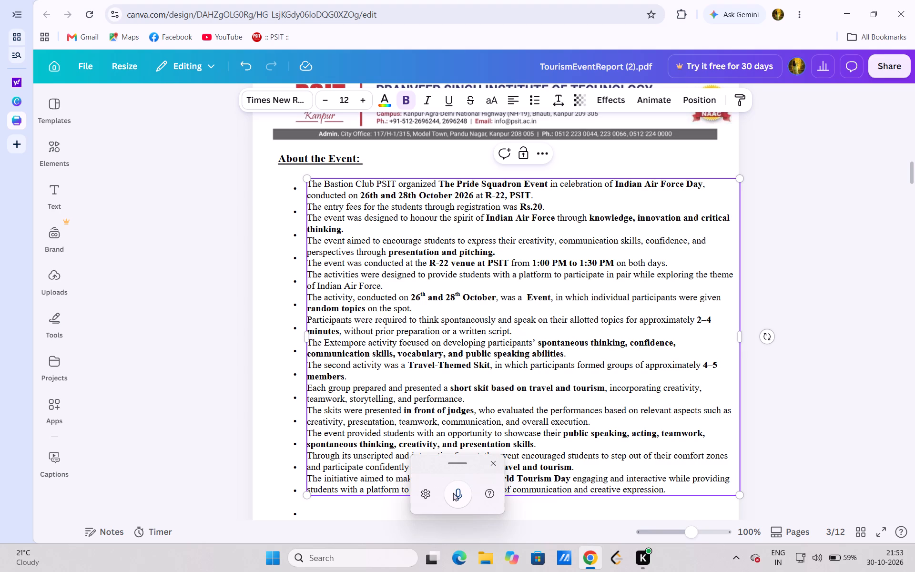
click(453, 492)
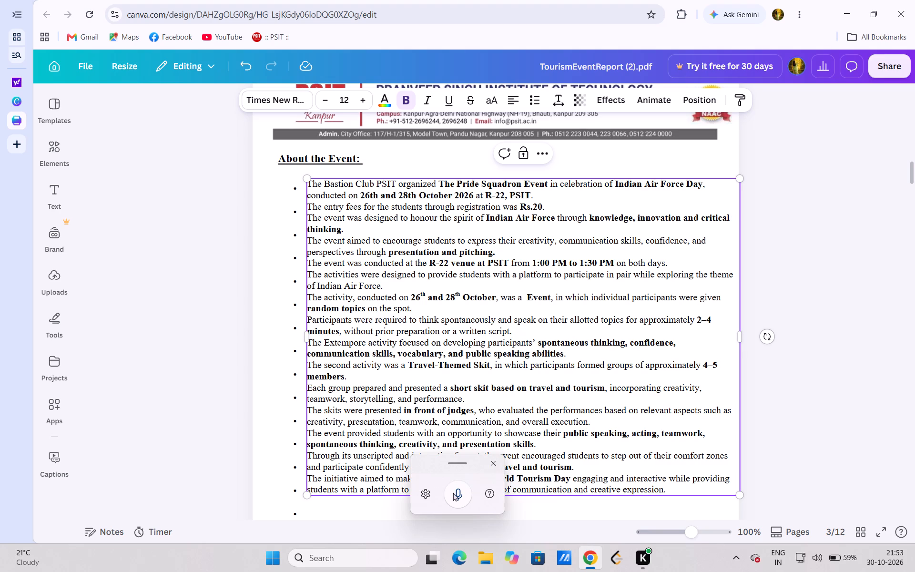
click(459, 496)
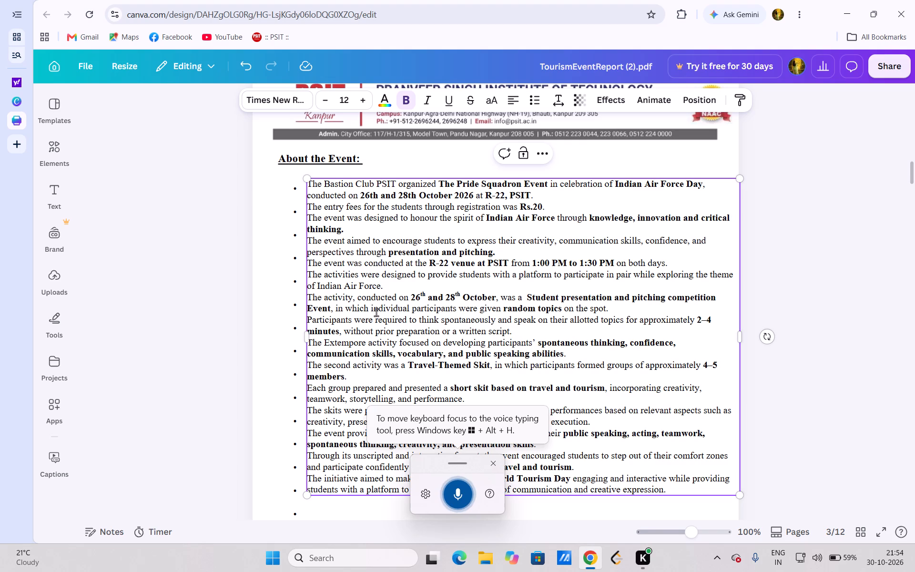
click(332, 310)
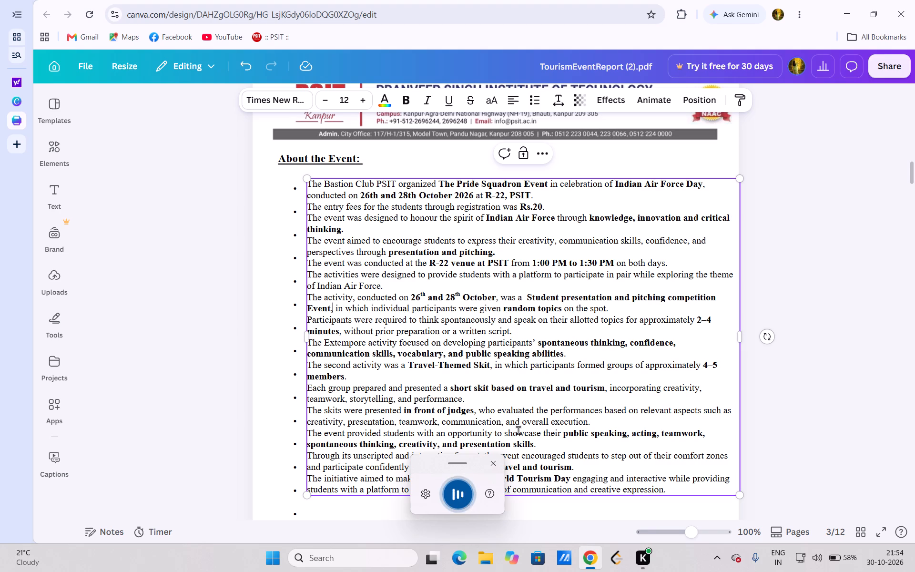
click(458, 492)
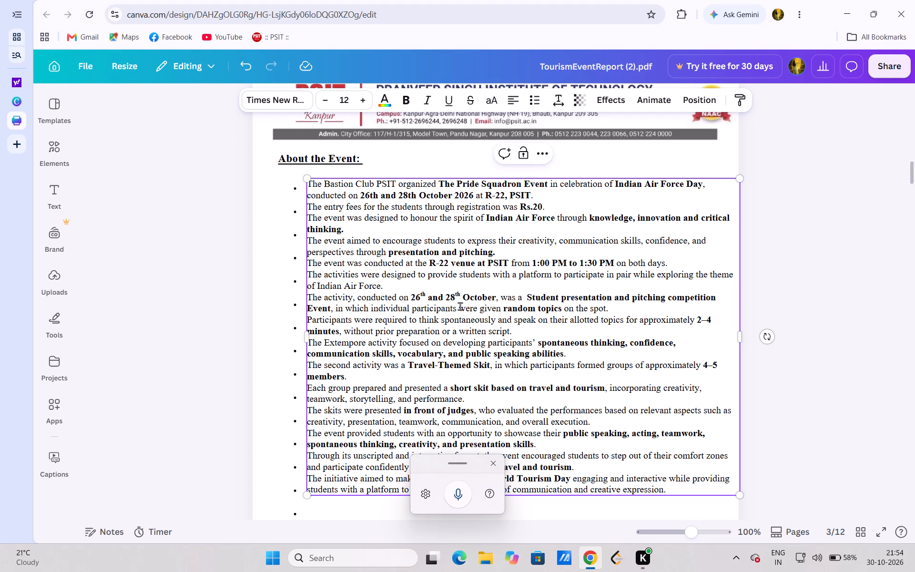
Delete the word "Event" after "Student presentation and pitching competition" in the activity sentence, keeping the comma that follows.
key(Left)
key(BackSpace)
key(BackSpace)
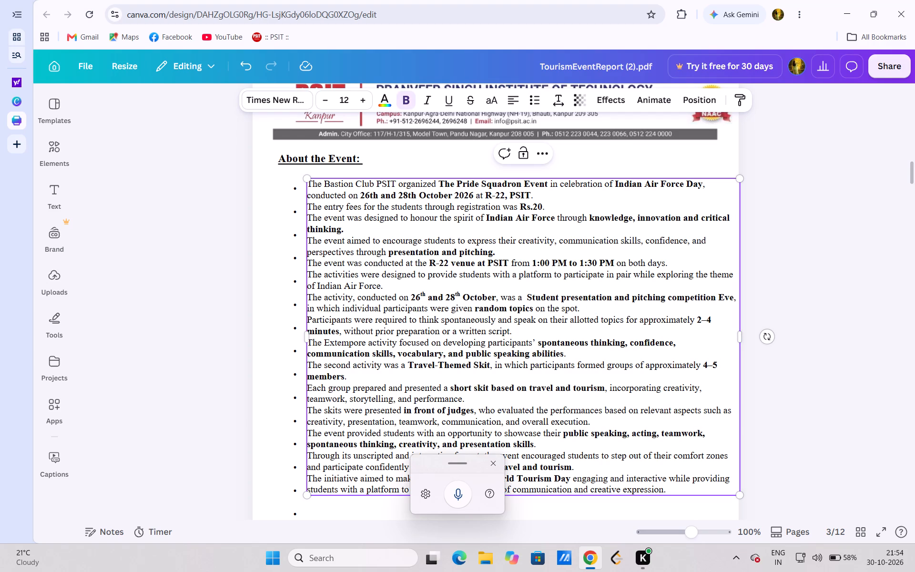
key(BackSpace)
key(BackSpace)
key(BackSpace)
key(BackSpace)
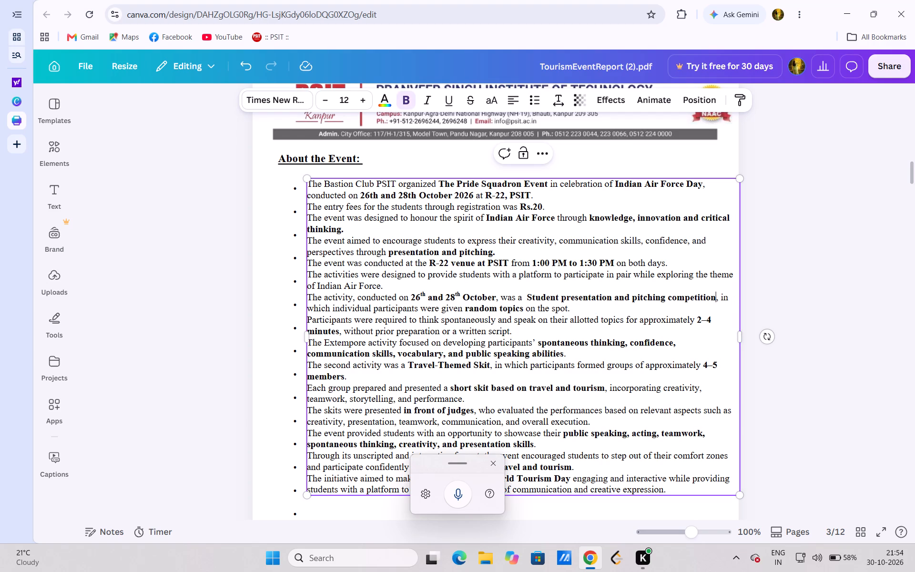
key(Right)
key(Right)
key(Right)
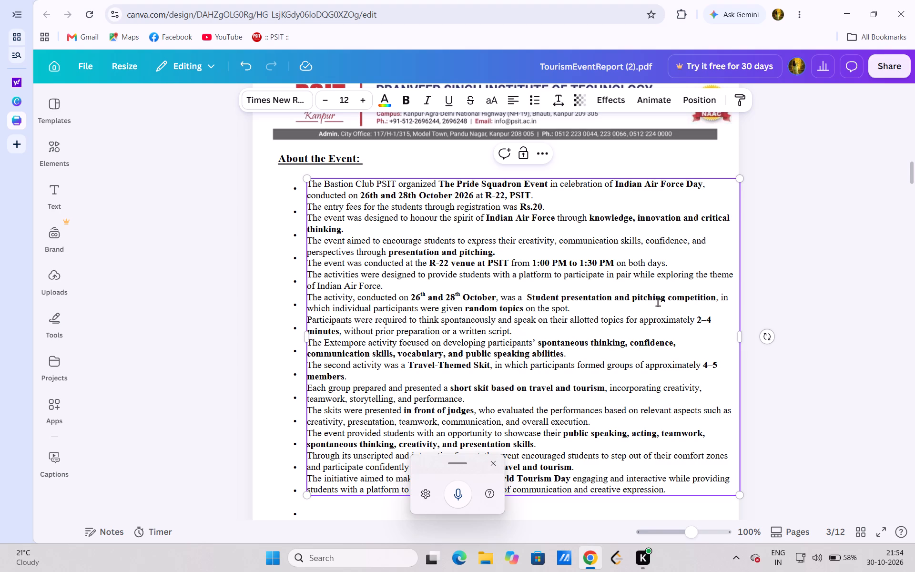
Delete "in which individual participants were given random topics on the spot." from the activity sentence, leaving a space after the comma.
click(571, 310)
key(BackSpace)
key(BackSpace)
key(BackSpace)
key(BackSpace)
key(BackSpace)
key(BackSpace)
key(BackSpace)
key(BackSpace)
key(BackSpace)
key(BackSpace)
key(BackSpace)
key(BackSpace)
key(BackSpace)
key(BackSpace)
key(BackSpace)
key(BackSpace)
key(BackSpace)
key(BackSpace)
key(BackSpace)
key(BackSpace)
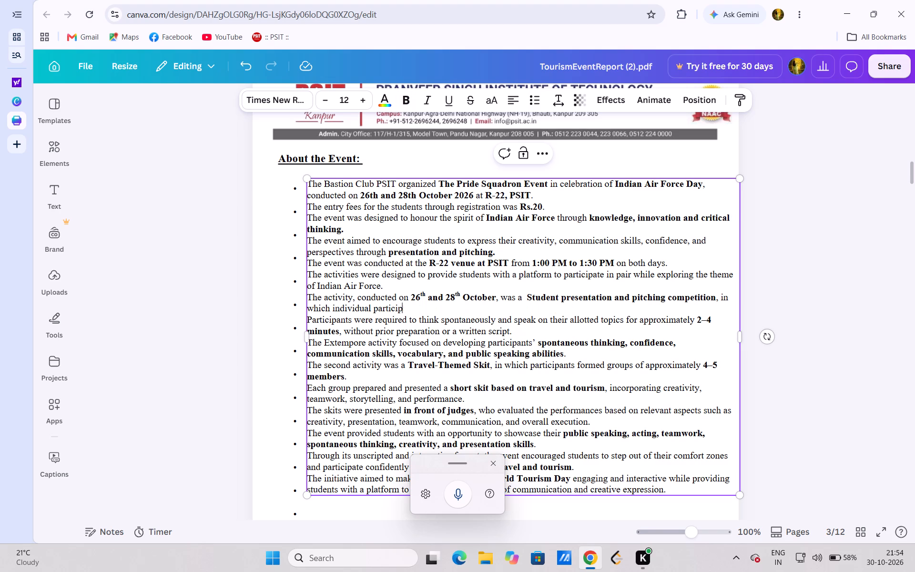
key(BackSpace)
key(BackSpace)
key(BackSpace)
key(BackSpace)
key(BackSpace)
key(BackSpace)
key(BackSpace)
key(BackSpace)
key(BackSpace)
key(BackSpace)
key(BackSpace)
key(BackSpace)
key(BackSpace)
key(BackSpace)
key(BackSpace)
key(BackSpace)
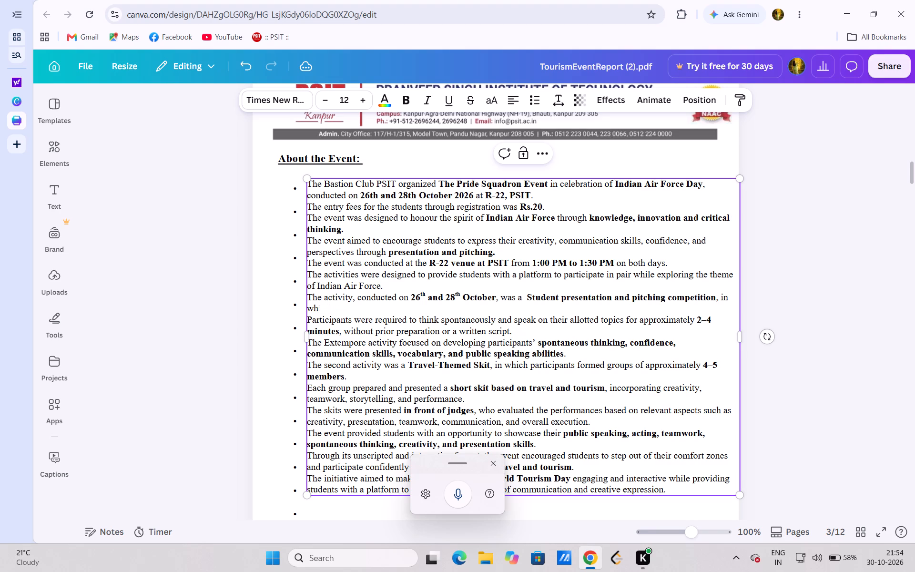
key(BackSpace)
key(BackSpace)
key(BackSpace)
key(BackSpace)
key(BackSpace)
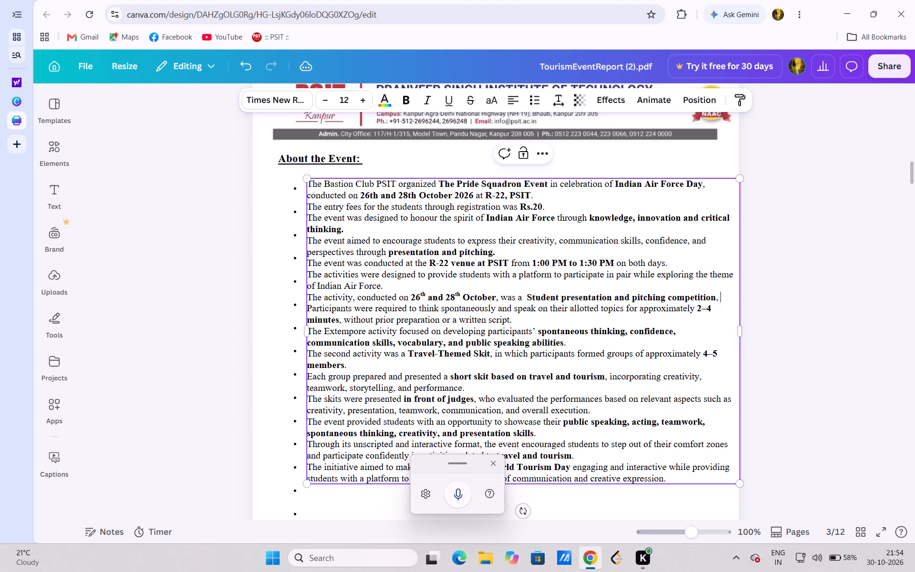
key(BackSpace)
key(space)
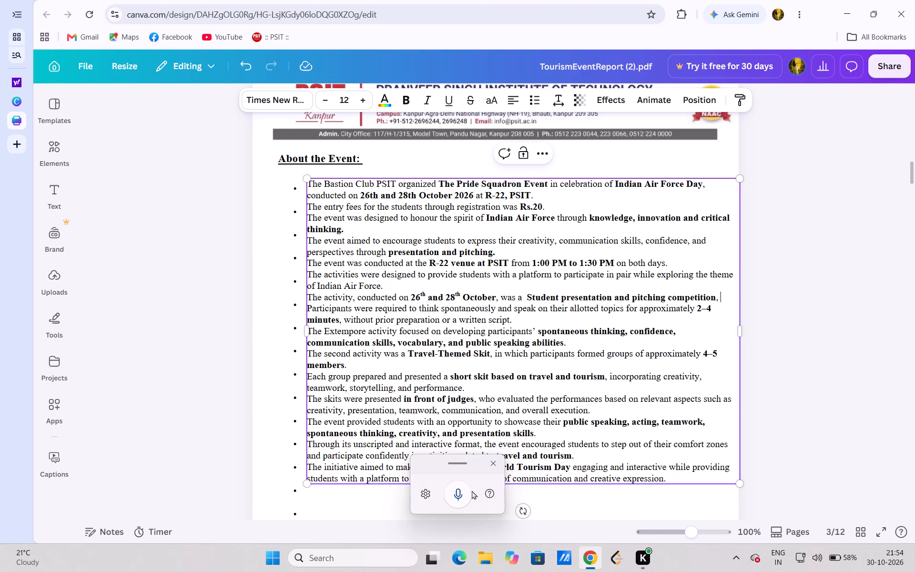
Dictate "In which students had to pair And they had to present on one of the given topics" after "competition," and stop the dictation.
click(463, 492)
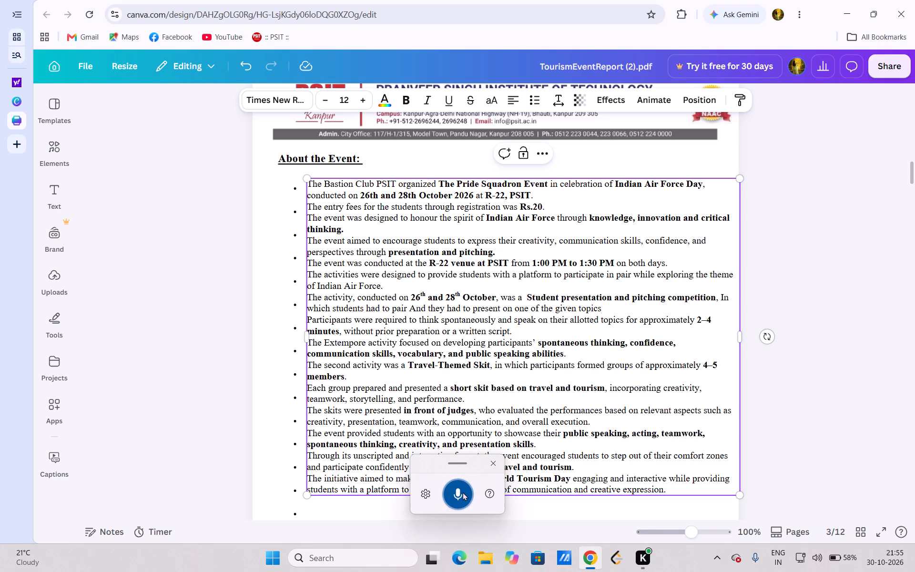
click(463, 492)
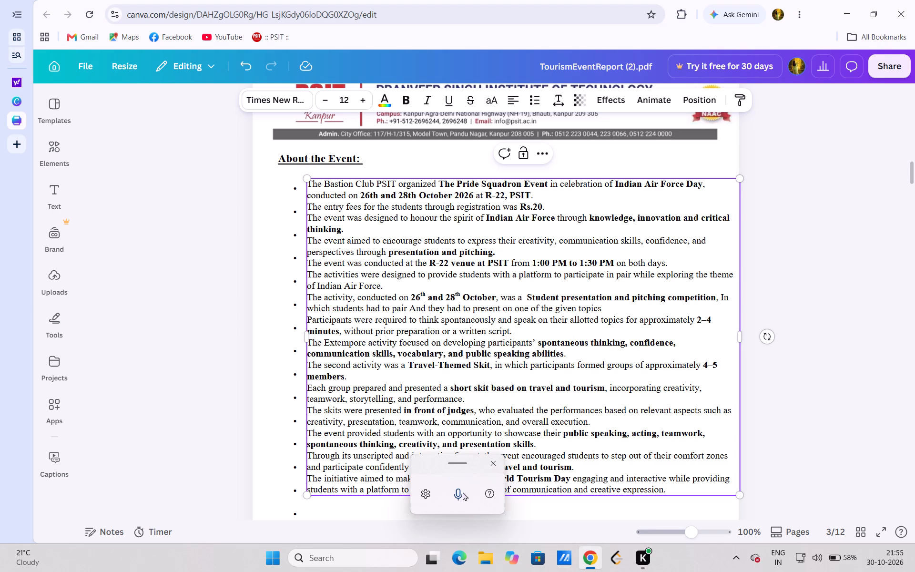
Insert "up" after "pair" in the dictated clause and change the following "And" to lowercase "and".
click(407, 306)
key(space)
text(v)
key(BackSpace)
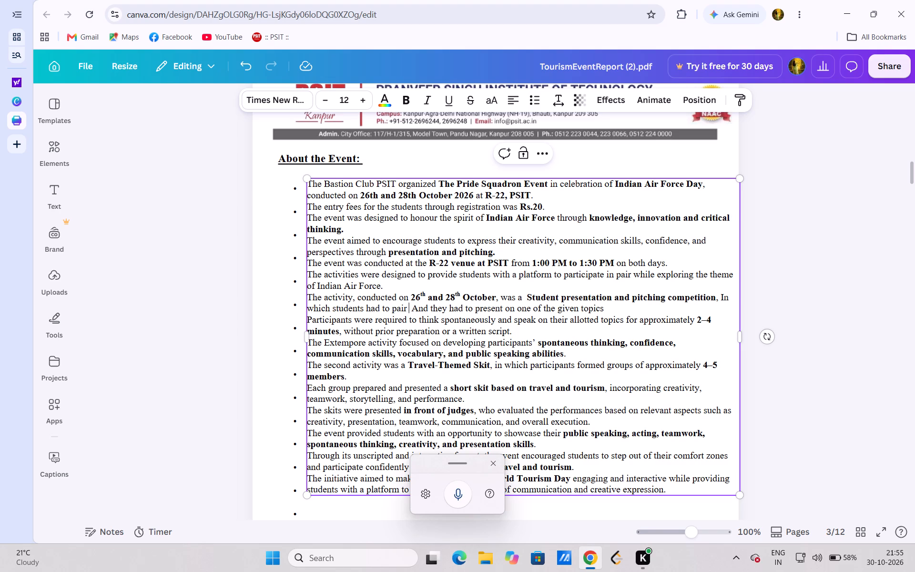
text(up)
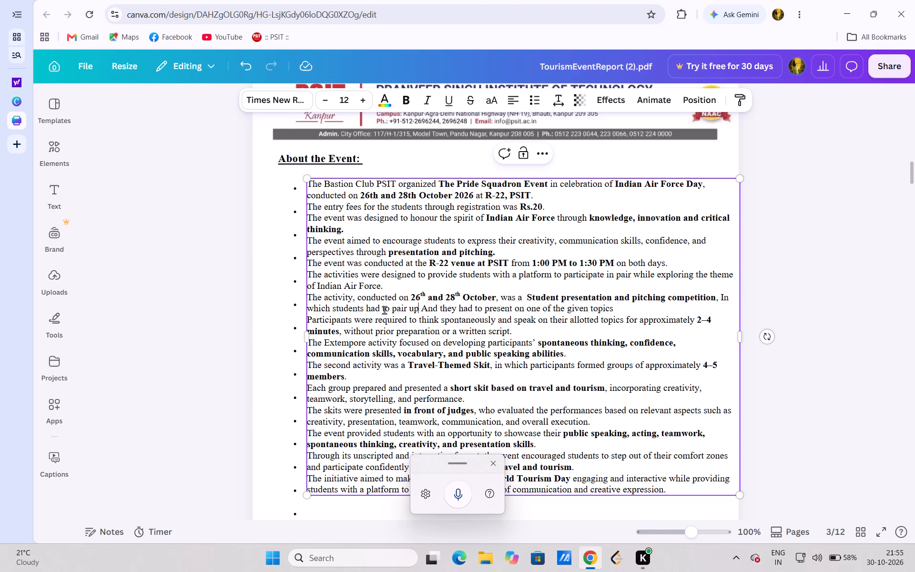
key(space)
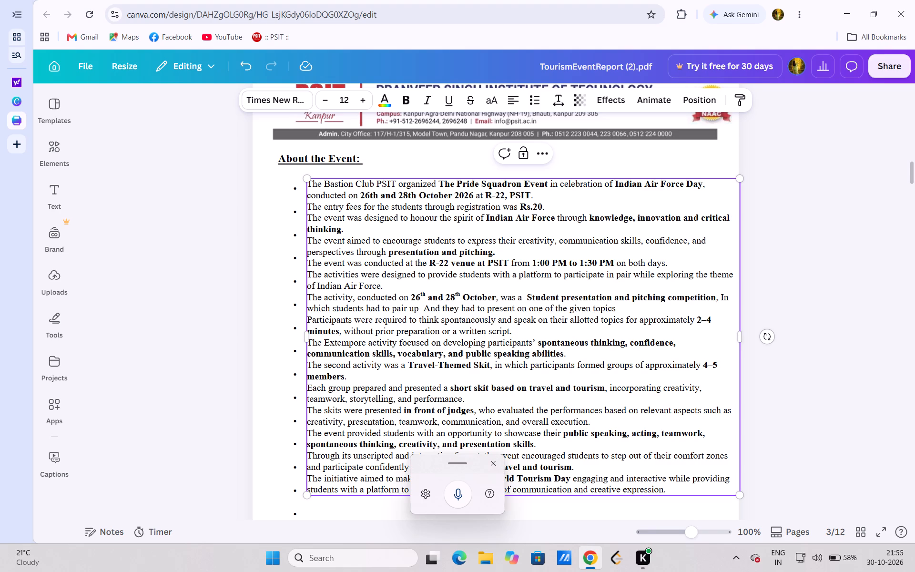
key(BackSpace)
key(Right)
key(Right)
key(BackSpace)
key(a)
key(Right)
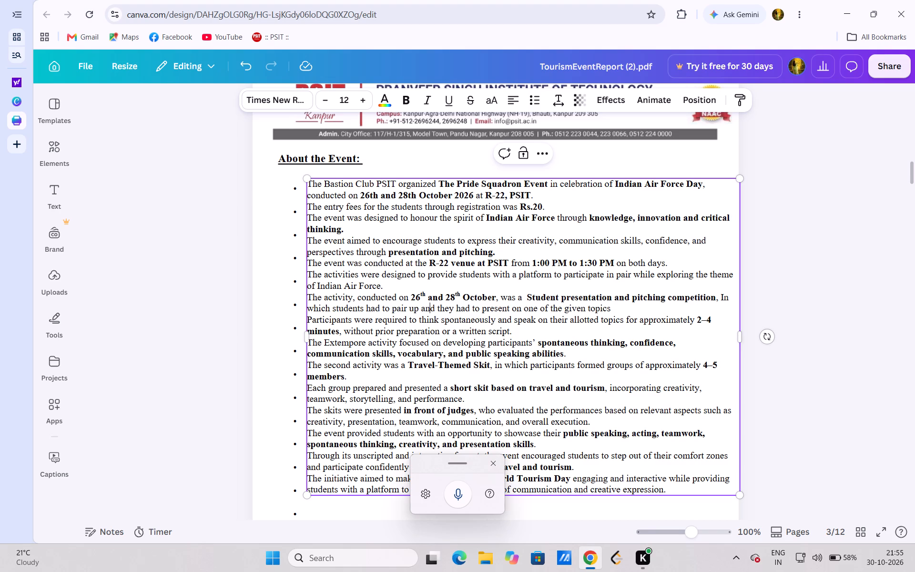
Shorten "pair up and they had to present" to "pair up and present" in the activity sentence.
key(Right)
key(Right)
key(Right)
key(Right)
key(Right)
key(Right)
key(Right)
key(Right)
key(Right)
key(Right)
key(Right)
key(Right)
key(Right)
key(BackSpace)
key(BackSpace)
key(BackSpace)
key(BackSpace)
key(BackSpace)
key(BackSpace)
key(BackSpace)
key(BackSpace)
key(BackSpace)
key(BackSpace)
key(BackSpace)
key(BackSpace)
key(BackSpace)
key(BackSpace)
key(BackSpace)
key(BackSpace)
key(BackSpace)
key(BackSpace)
key(BackSpace)
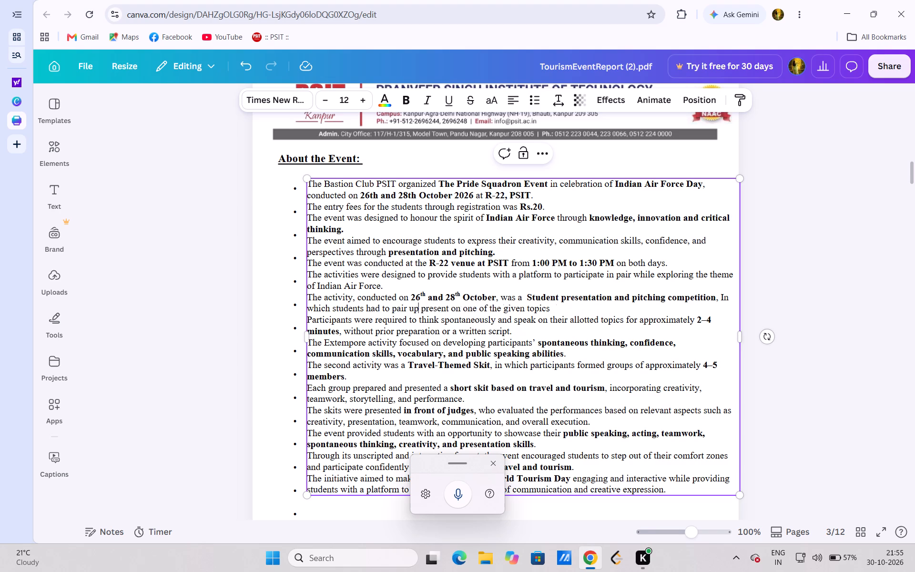
key(space)
text(up and)
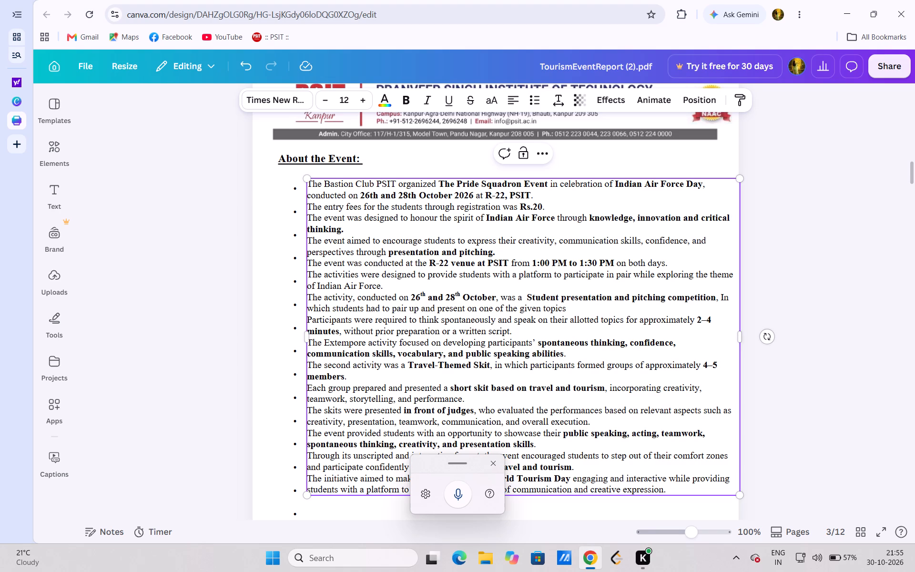
Add a full stop after "given topics" at the end of the activity sentence.
key(Right)
key(Right)
key(Right)
key(Right)
key(Right)
key(Right)
key(Right)
key(Right)
key(Right)
key(Right)
key(Right)
key(Right)
key(Right)
key(Right)
key(Right)
key(Right)
key(Right)
key(Right)
key(Right)
key(Right)
key(Right)
key(Right)
key(period)
Delete the whole sentence about participants thinking spontaneously and speaking on allotted topics, leaving its line empty.
drag(308, 318, 484, 322)
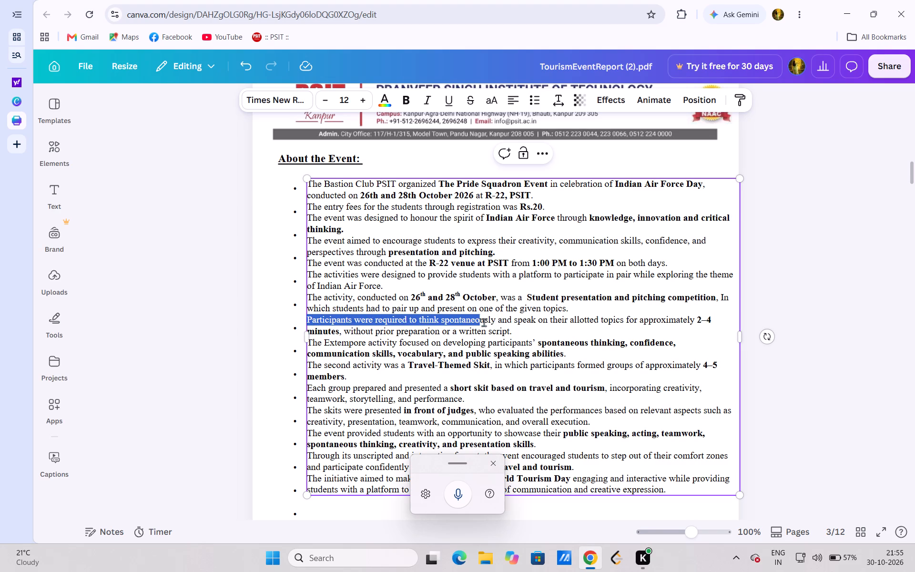
drag(484, 322, 517, 327)
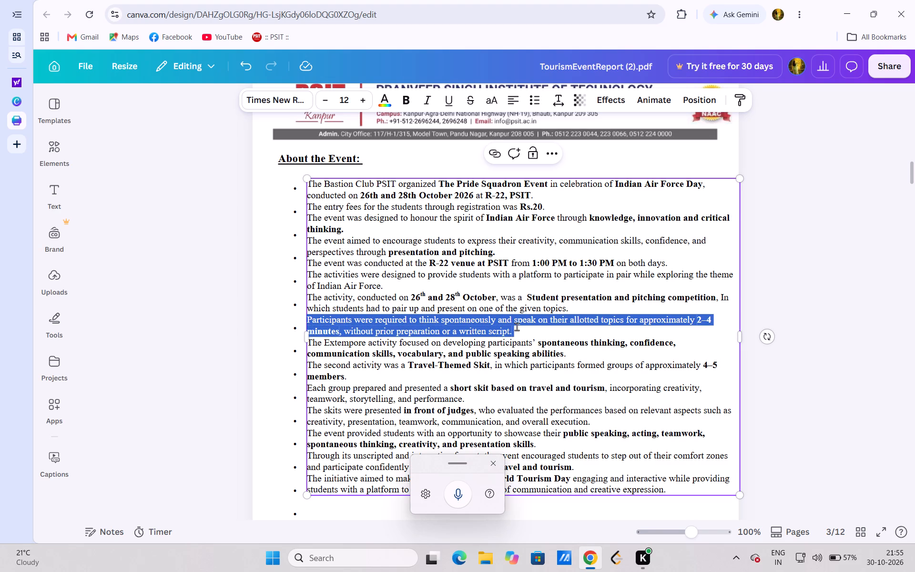
key(BackSpace)
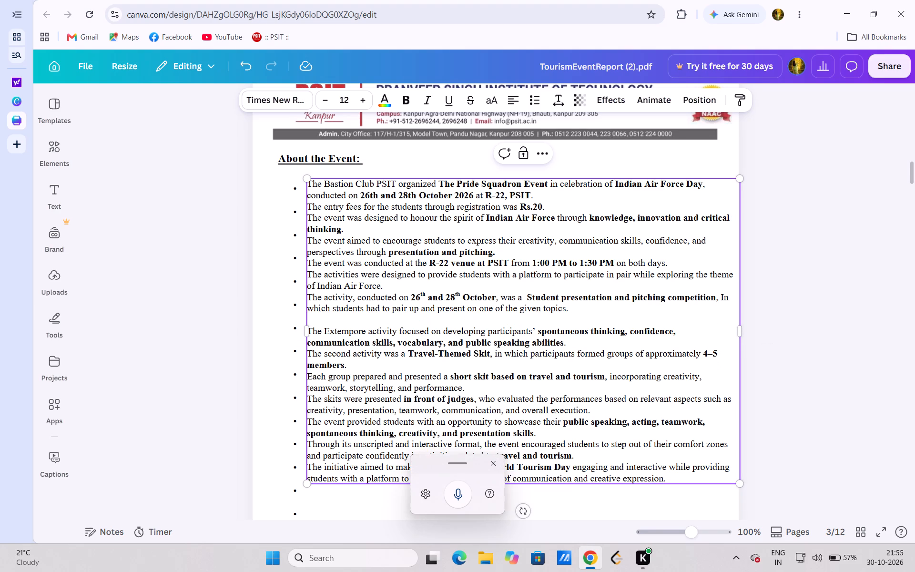
Dictate "The participants had to prepare their presentation powerpoint presentation For maximum five slides and had to present" on the empty line, and stop the dictation.
click(456, 494)
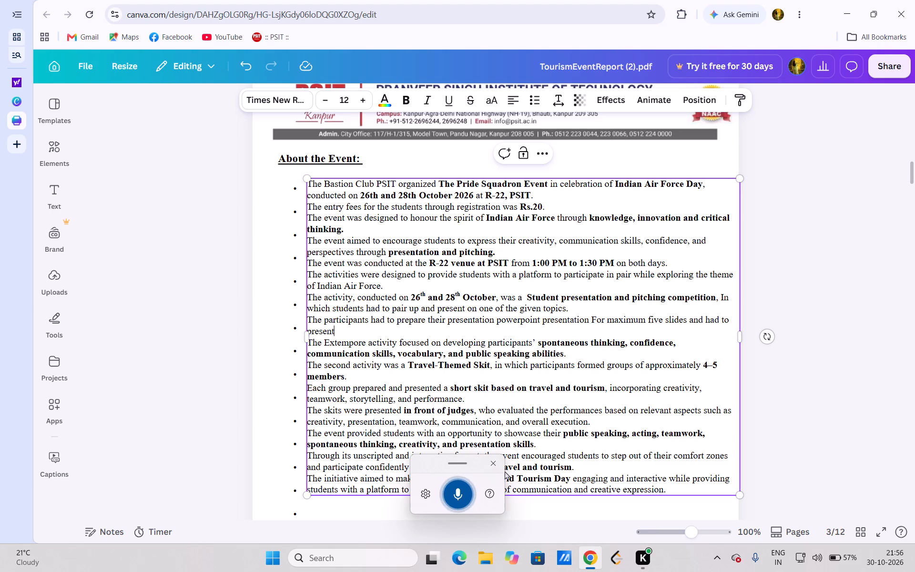
click(459, 496)
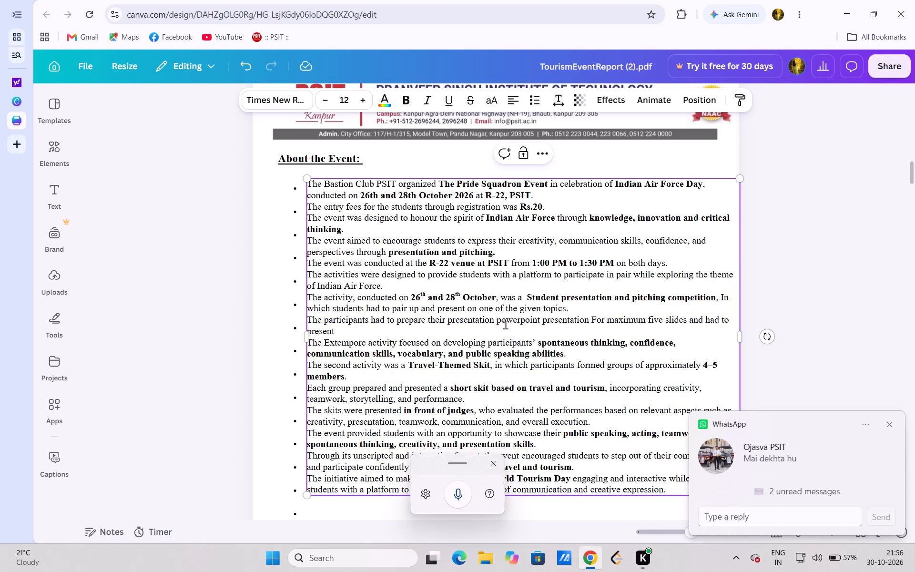
Delete the redundant word "presentation" before "powerpoint" in the participants sentence, leaving a single space.
drag(494, 321, 447, 319)
key(BackSpace)
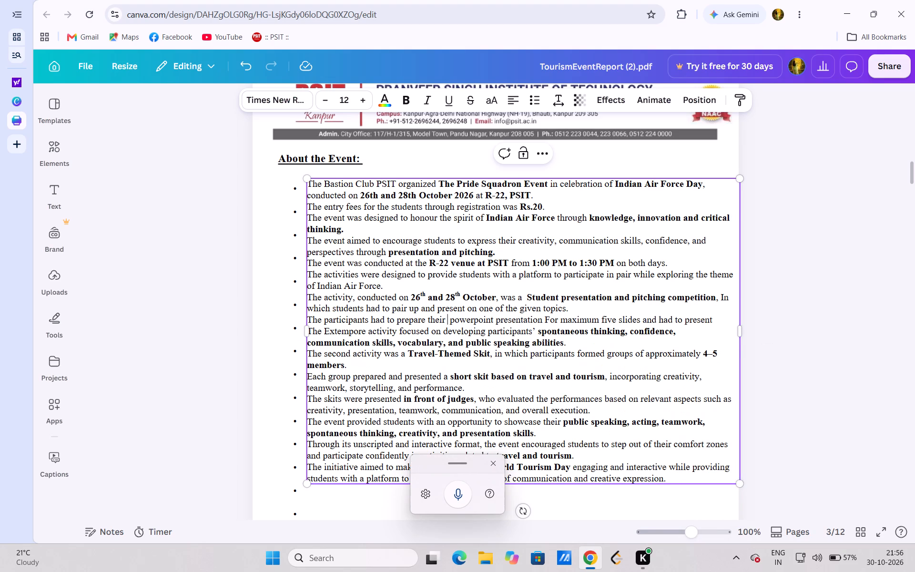
key(Right)
key(BackSpace)
Replace the word "For" before "maximum five slides" with a comma directly after "powerpoint presentation" in the participants sentence.
key(Right)
key(Right)
key(Right)
key(Right)
key(Right)
key(Right)
key(Right)
key(Right)
key(Right)
key(Right)
key(Right)
key(Right)
key(Right)
key(Right)
key(Right)
key(Right)
key(Right)
key(Right)
key(Right)
key(Right)
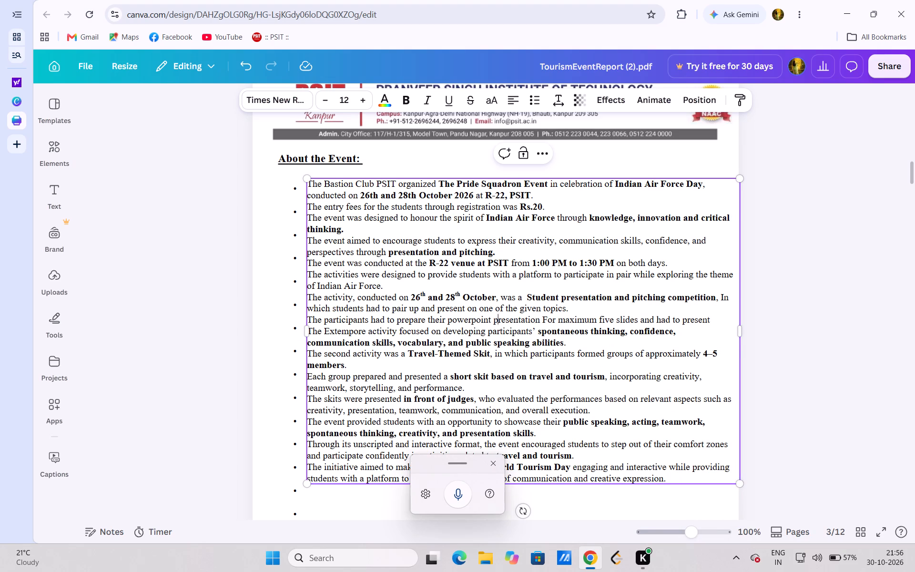
key(Right)
key(Left)
key(Left)
key(BackSpace)
key(f)
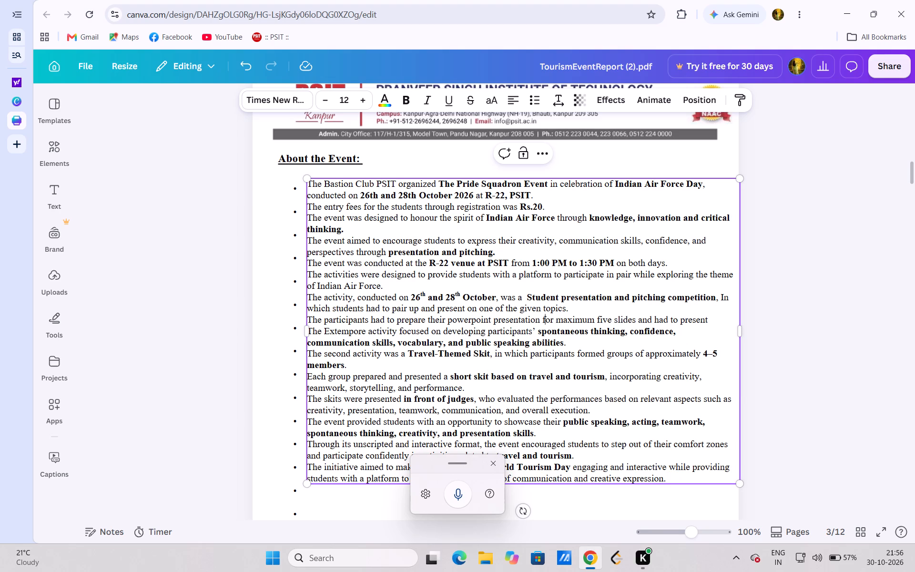
key(0)
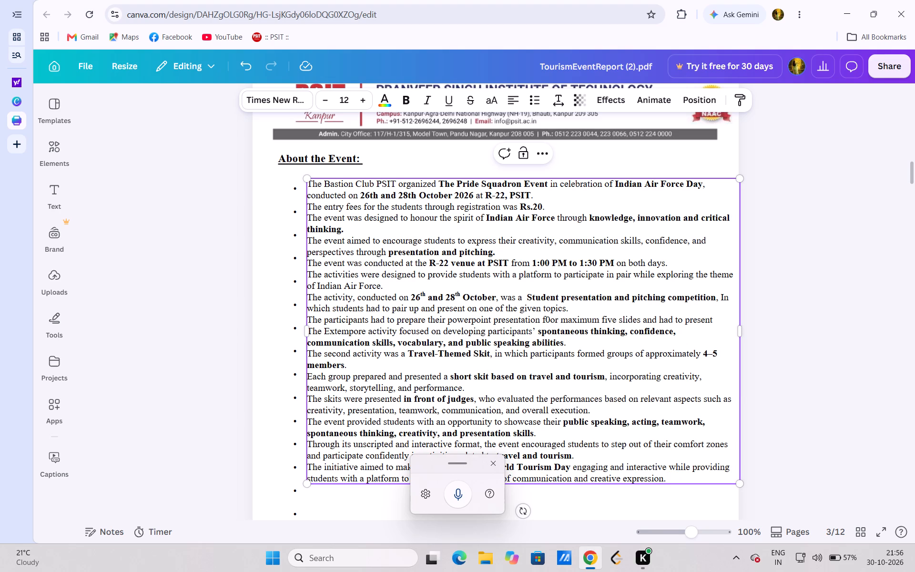
key(Right)
key(Right)
key(BackSpace)
key(BackSpace)
key(BackSpace)
key(BackSpace)
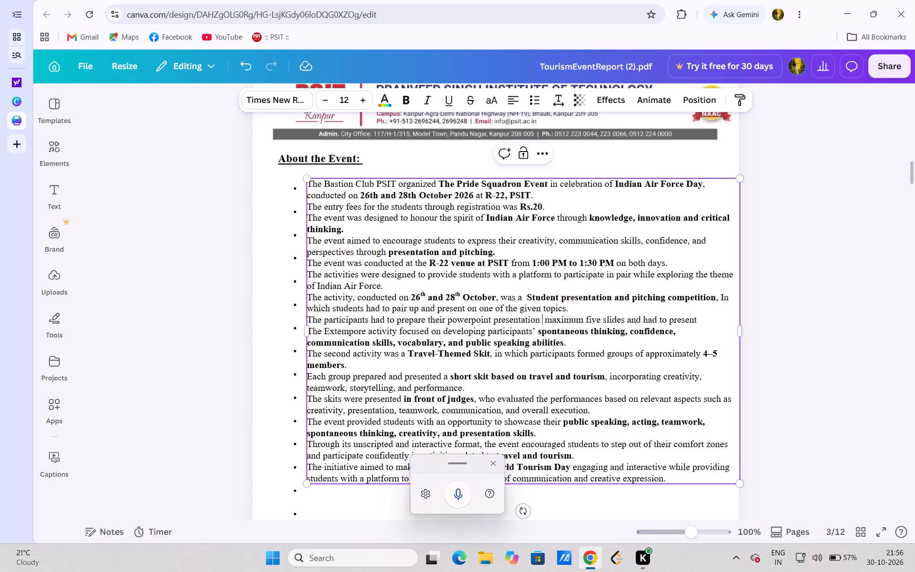
key(Right)
key(BackSpace)
key(BackSpace)
text(,)
key(space)
Dictate "Why they choose that topic And what is the use of that" after "had to present", and stop the dictation.
key(Right)
key(Right)
key(Right)
key(Right)
key(Right)
key(Right)
key(Right)
key(Right)
key(Right)
key(Right)
key(Right)
key(Right)
key(Right)
key(Right)
key(Right)
key(Right)
key(Right)
key(Right)
key(Right)
key(Right)
key(Right)
key(Right)
key(Right)
key(Right)
key(Right)
key(Right)
key(Right)
key(Right)
key(Right)
click(703, 320)
key(space)
click(453, 499)
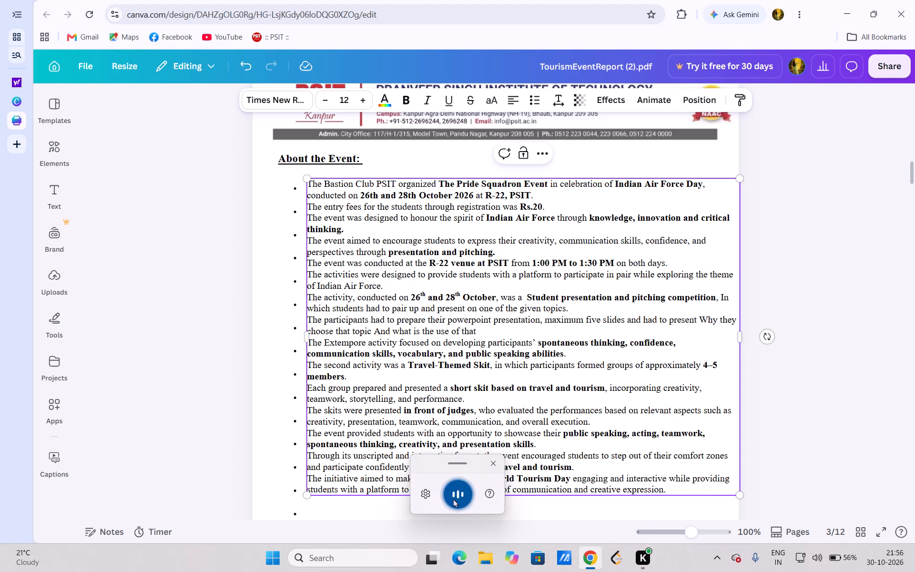
click(453, 499)
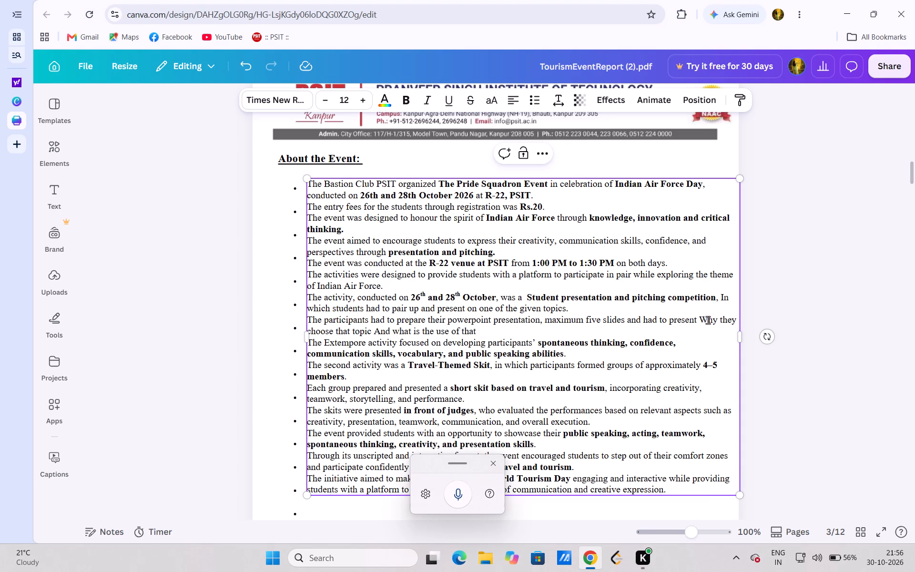
Change the capitalised "Why" in the participants sentence to lowercase "why".
click(708, 319)
key(BackSpace)
key(w)
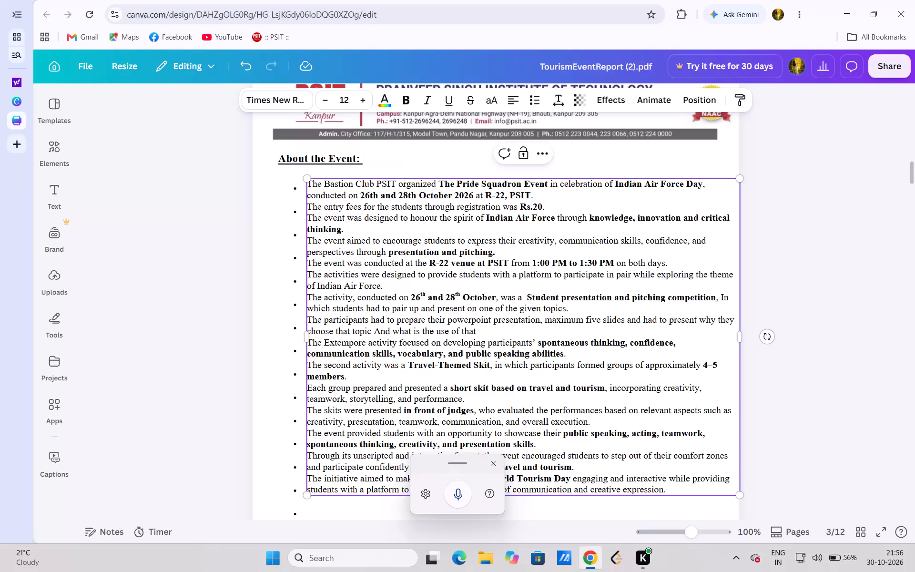
Delete "And what is the use of that" and end the participants sentence with a full stop after "topic".
click(379, 331)
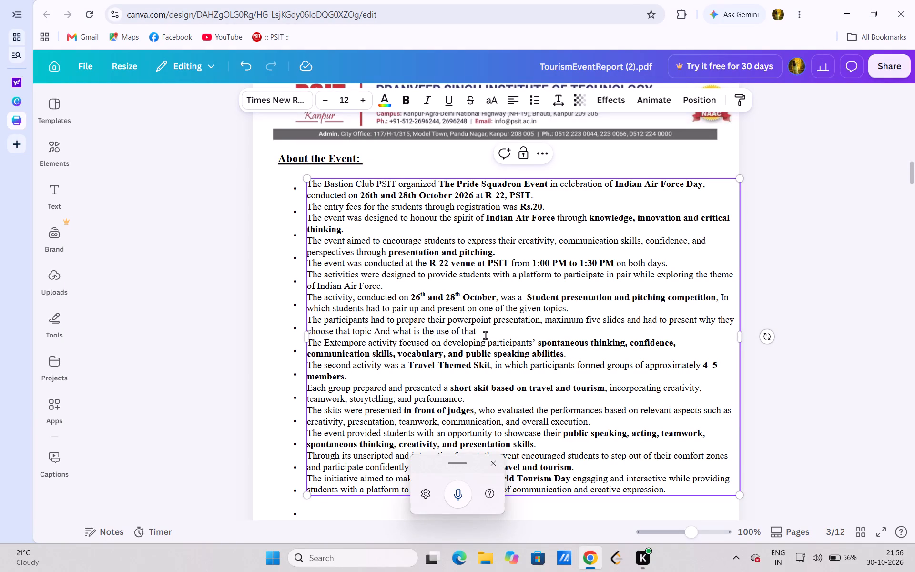
drag(482, 333, 375, 332)
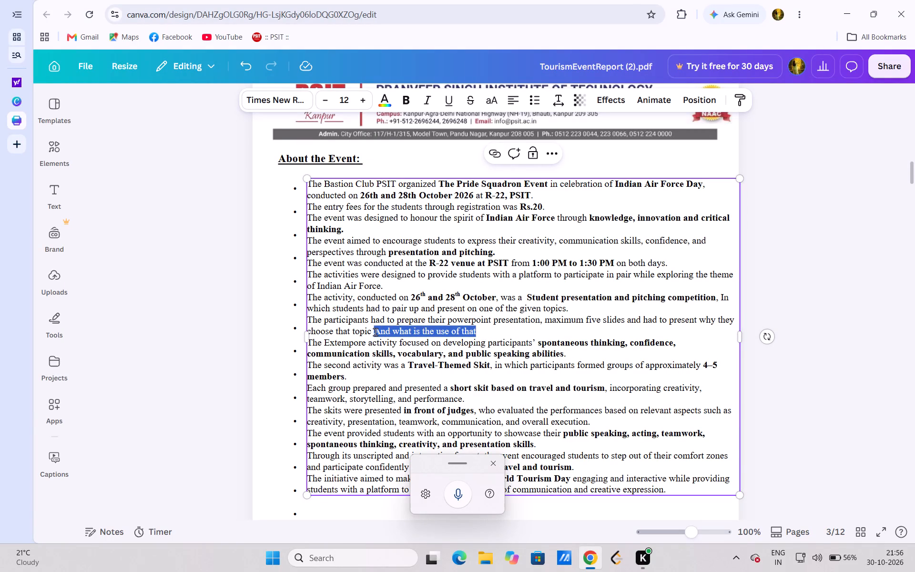
key(BackSpace)
key(BackSpace)
key(period)
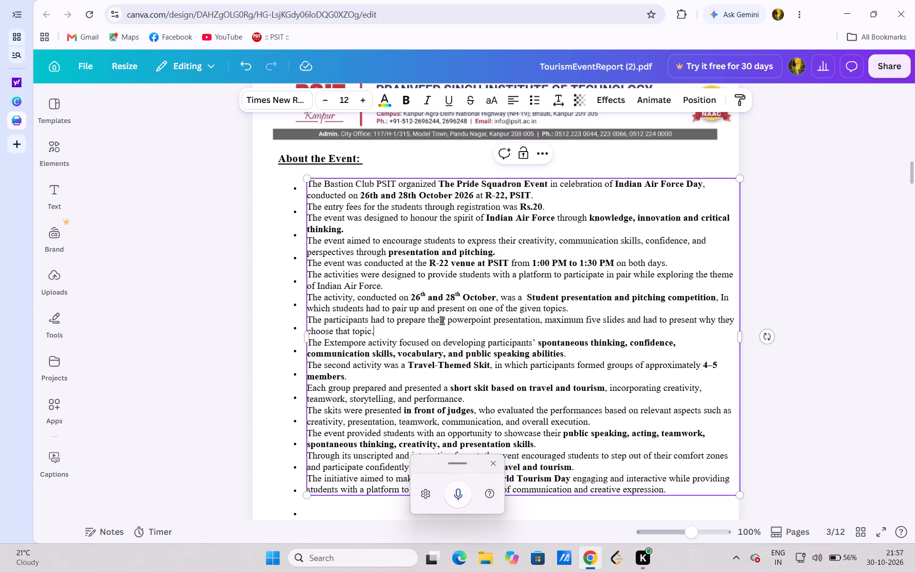
Make the phrase "prepare their powerpoint presentation" bold in the participants sentence.
drag(447, 320, 537, 319)
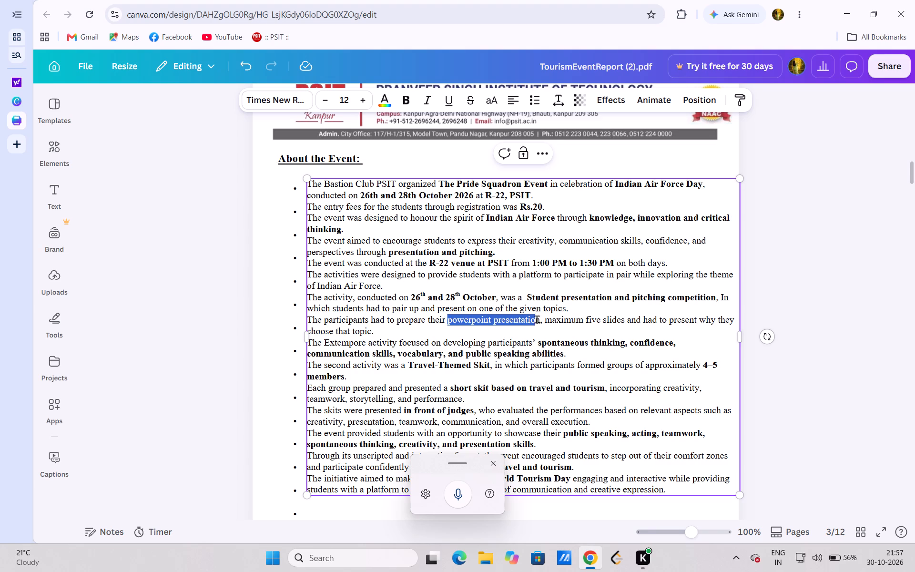
drag(537, 319, 543, 319)
drag(397, 322, 540, 322)
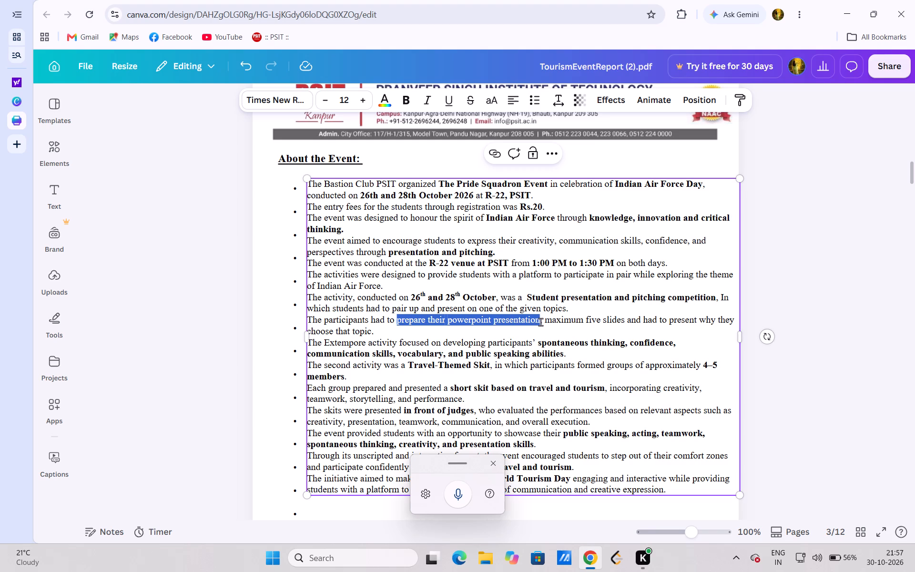
key(ctrl+b)
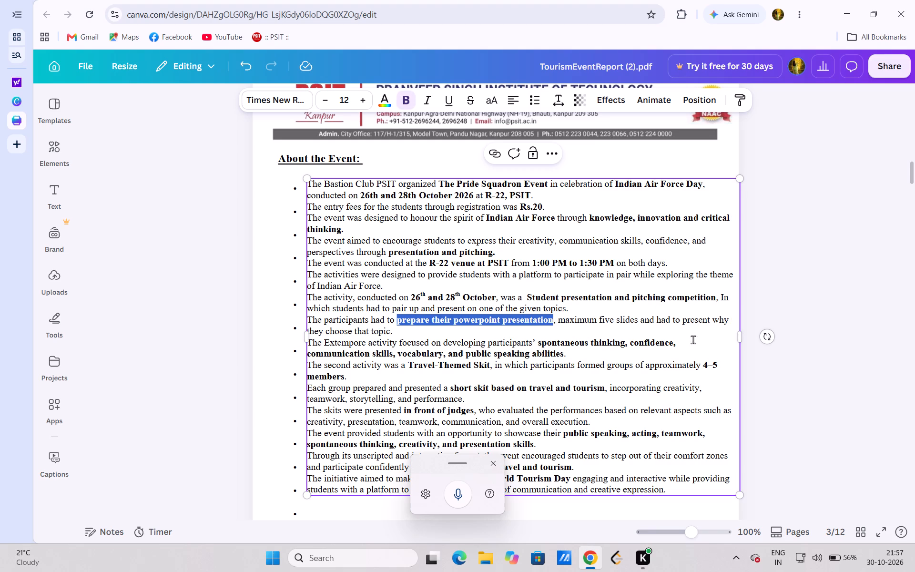
click(581, 337)
click(618, 330)
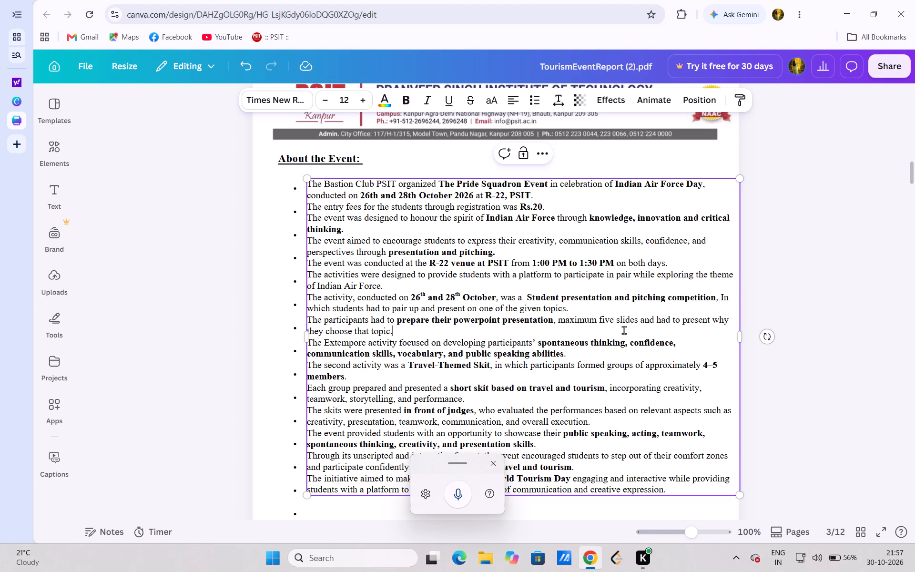
Delete the word "Extempore" so the following sentence begins "The activity focused on developing participants'".
click(365, 343)
key(BackSpace)
key(BackSpace)
key(BackSpace)
key(BackSpace)
key(BackSpace)
key(BackSpace)
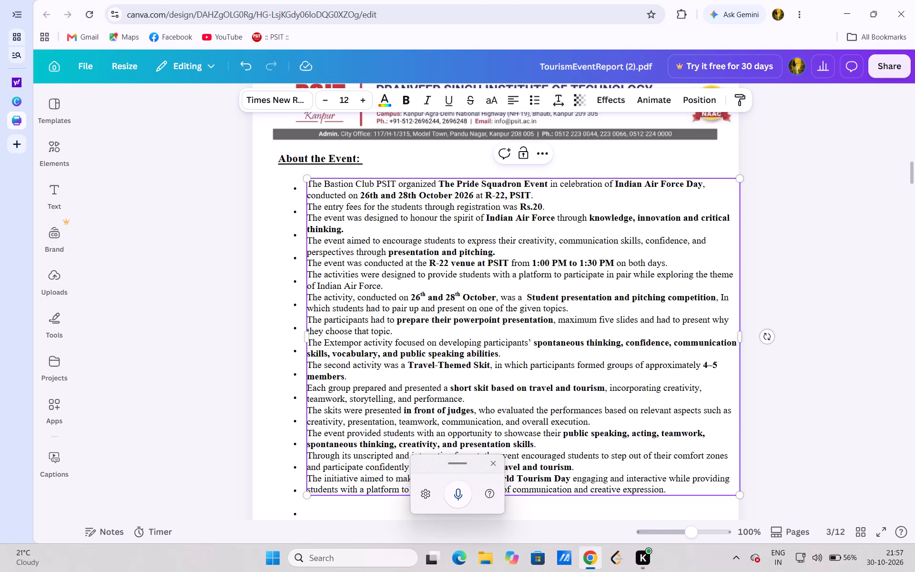
key(BackSpace)
key(BackSpace)
key(BackSpace)
key(BackSpace)
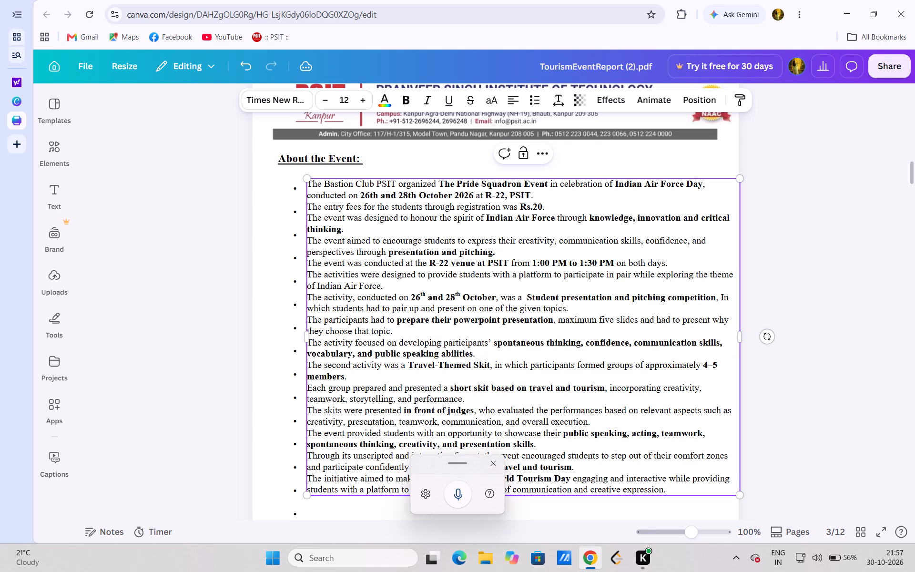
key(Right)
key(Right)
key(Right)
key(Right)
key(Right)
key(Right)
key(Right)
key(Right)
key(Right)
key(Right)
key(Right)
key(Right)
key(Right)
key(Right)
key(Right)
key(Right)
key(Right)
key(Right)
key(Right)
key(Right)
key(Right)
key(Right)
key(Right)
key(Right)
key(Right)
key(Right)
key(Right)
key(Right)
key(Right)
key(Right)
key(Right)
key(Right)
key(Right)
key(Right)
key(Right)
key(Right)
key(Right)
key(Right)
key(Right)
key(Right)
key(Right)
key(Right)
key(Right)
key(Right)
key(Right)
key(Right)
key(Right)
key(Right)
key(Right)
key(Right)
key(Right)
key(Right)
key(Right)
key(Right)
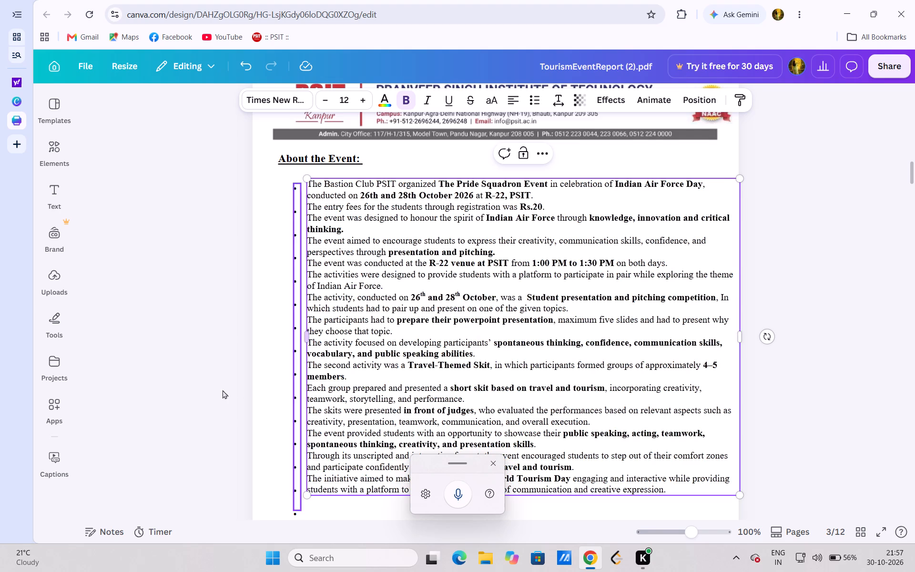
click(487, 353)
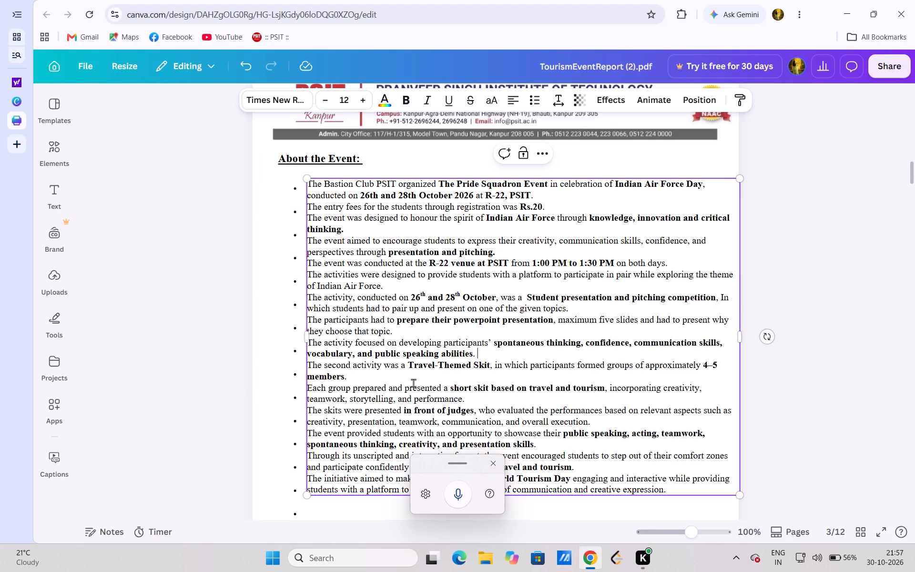
Delete the whole sentence about the second activity, the Travel-Themed Skit, together with its line.
drag(311, 365, 340, 375)
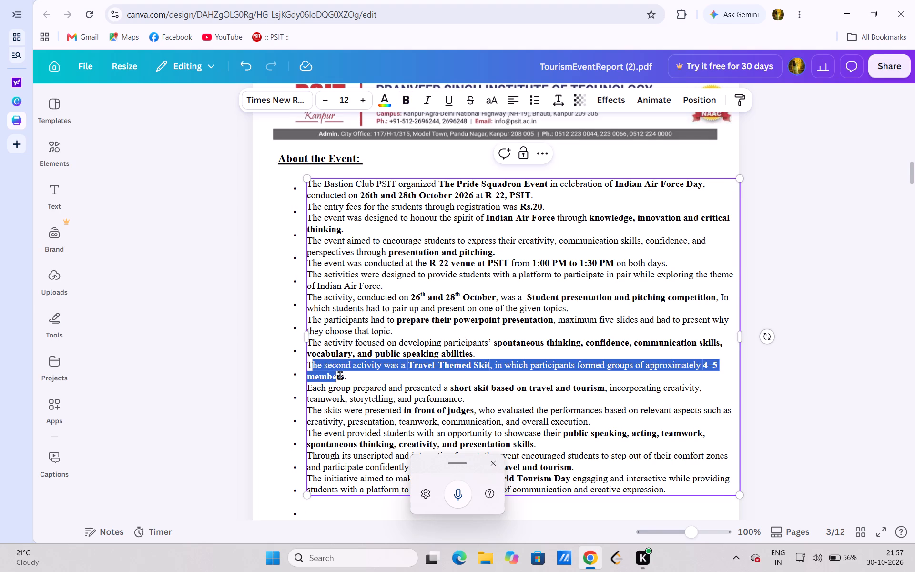
drag(340, 375, 355, 377)
key(BackSpace)
key(BackSpace)
key(BackSpace)
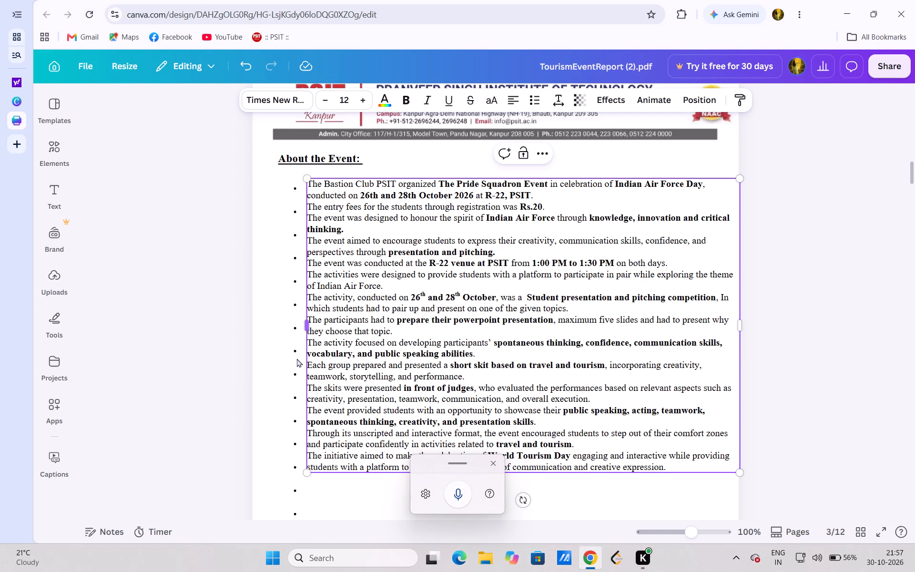
Move the column of bullet points slightly left, away from the About the Event paragraph text.
drag(296, 357, 295, 347)
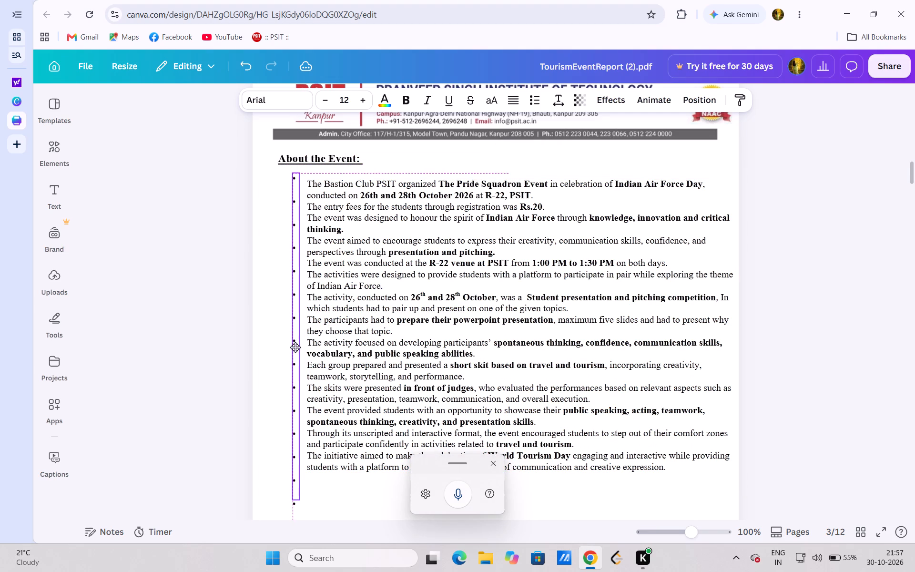
drag(295, 347, 287, 351)
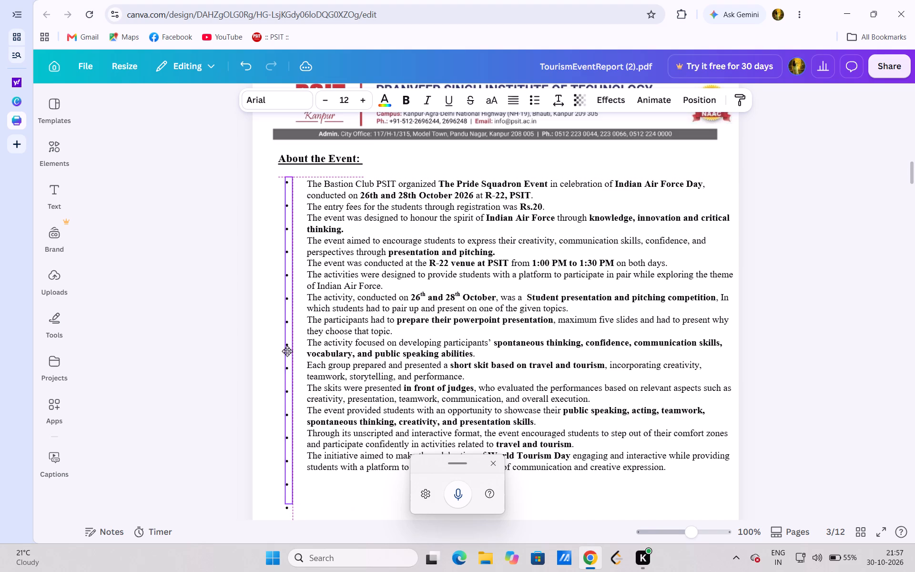
drag(287, 351, 288, 351)
Move the About the Event paragraph text box slightly left so it sits close beside the bullet column, keeping its height level.
click(334, 359)
drag(334, 359, 326, 366)
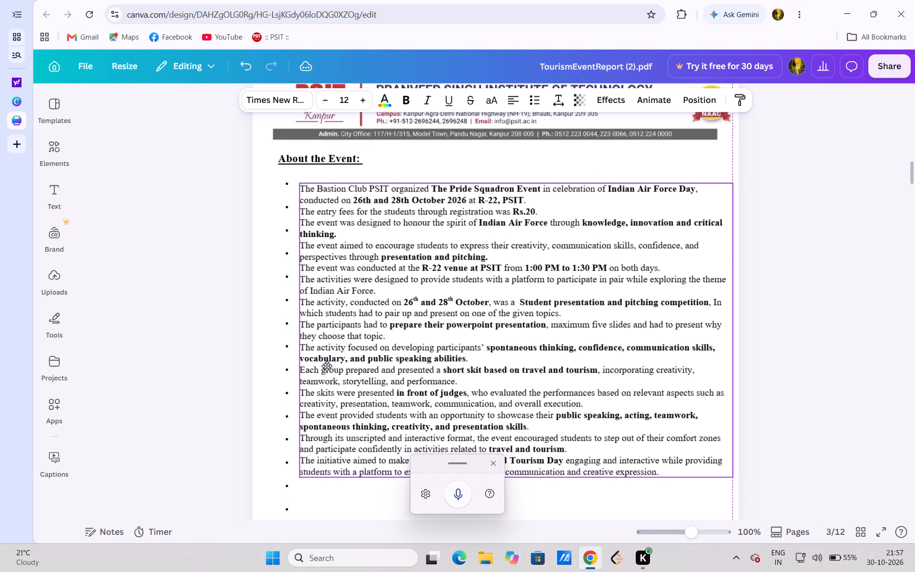
drag(326, 366, 325, 363)
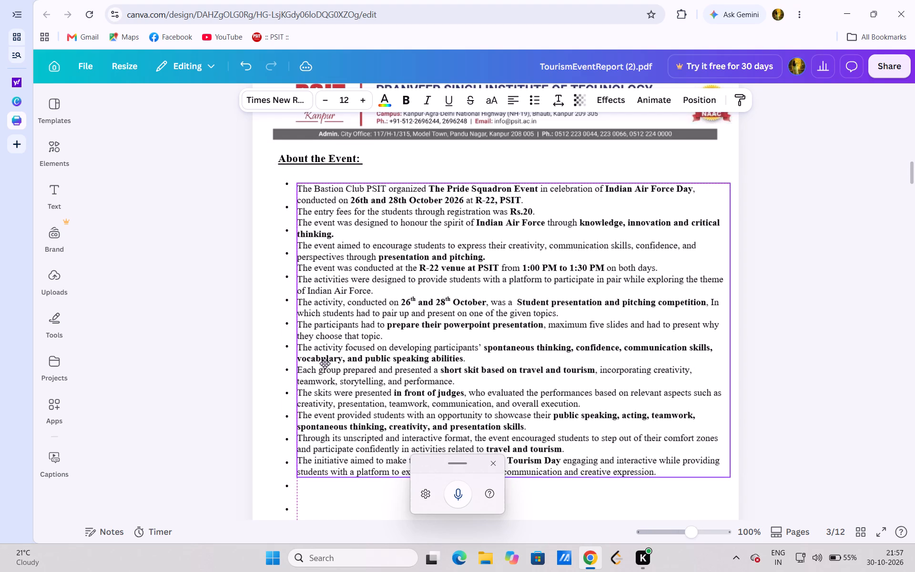
drag(325, 363, 325, 361)
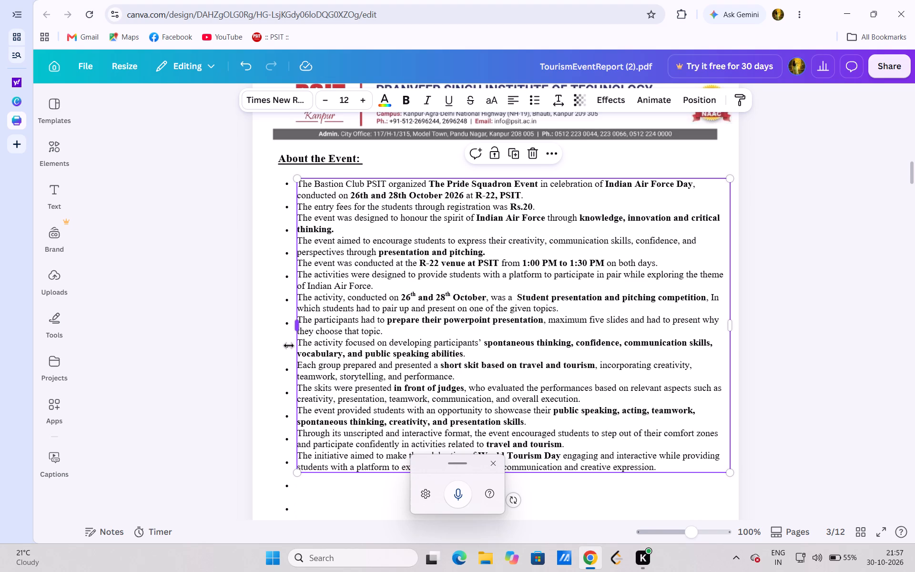
click(286, 345)
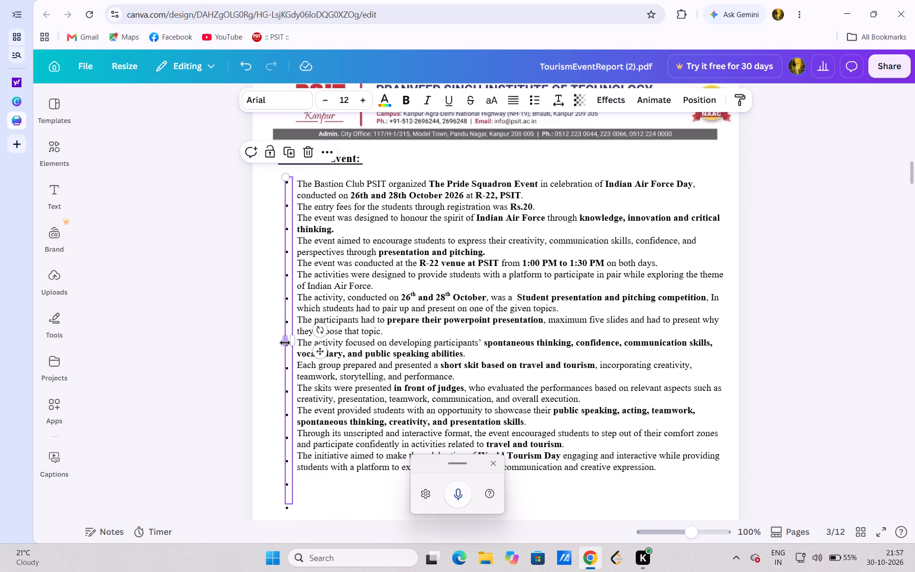
click(743, 317)
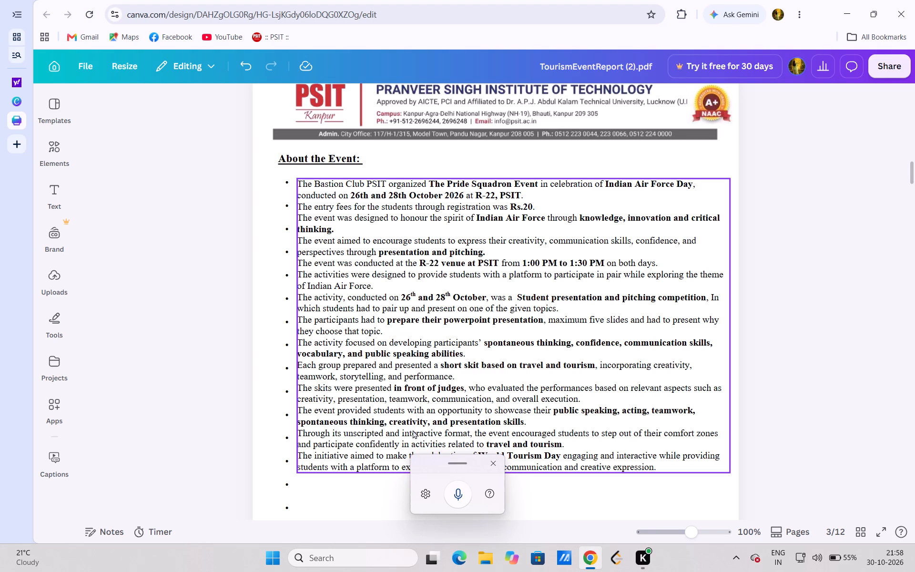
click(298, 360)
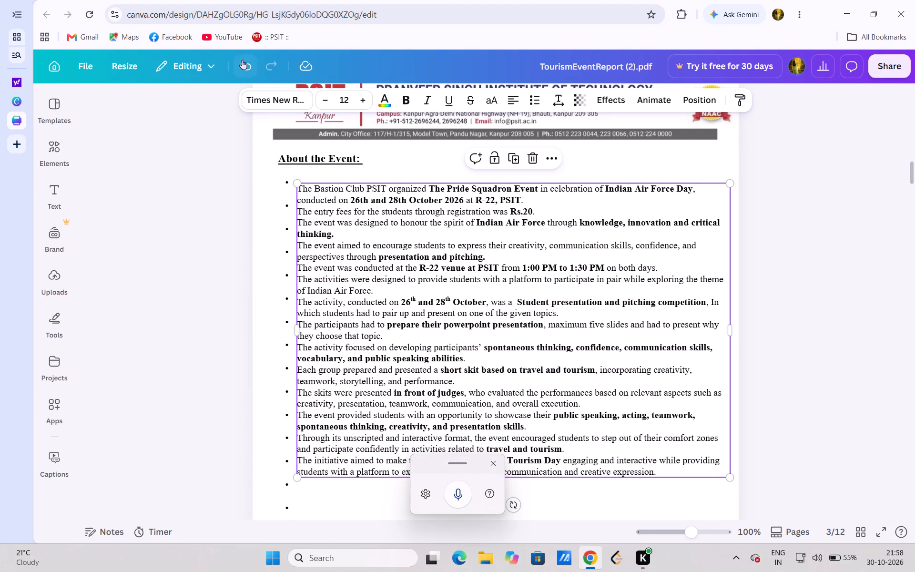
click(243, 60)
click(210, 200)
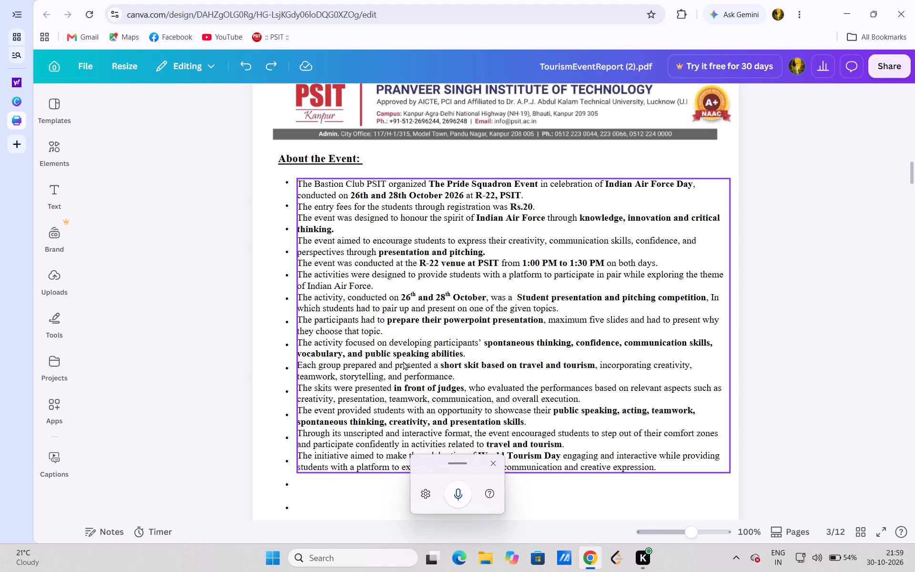
Replace "group" with "pair" in the sentence beginning "Each group prepared and presented".
click(337, 364)
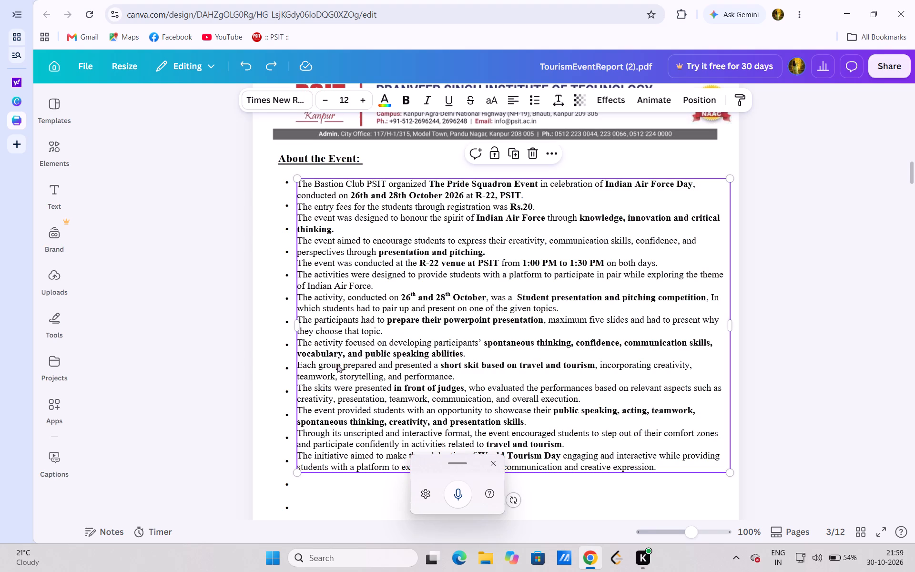
click(345, 364)
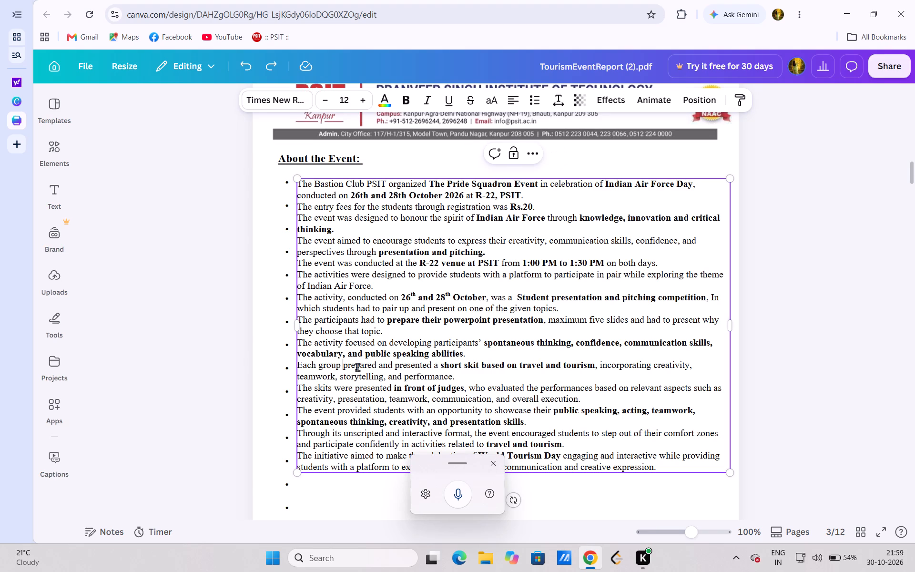
key(Left)
key(BackSpace)
key(BackSpace)
key(BackSpace)
key(BackSpace)
key(BackSpace)
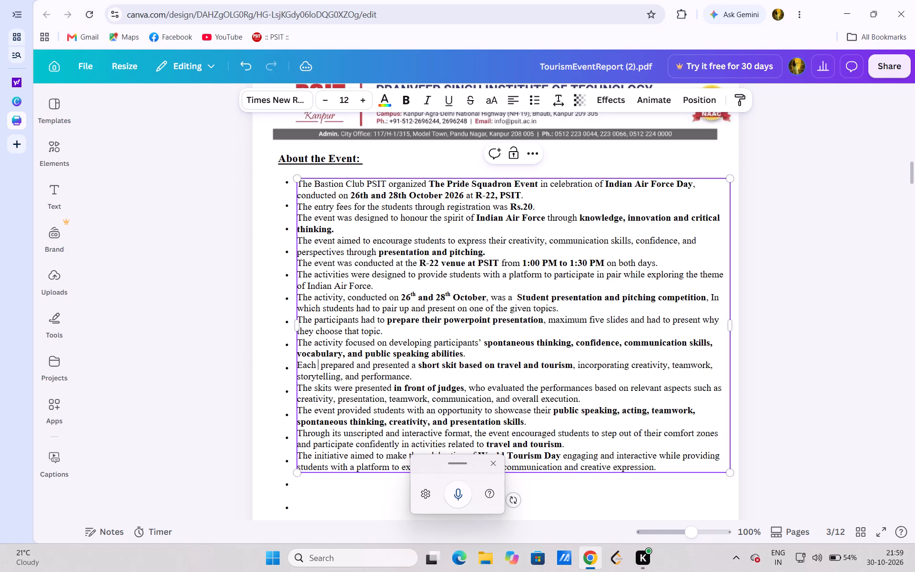
text(pair)
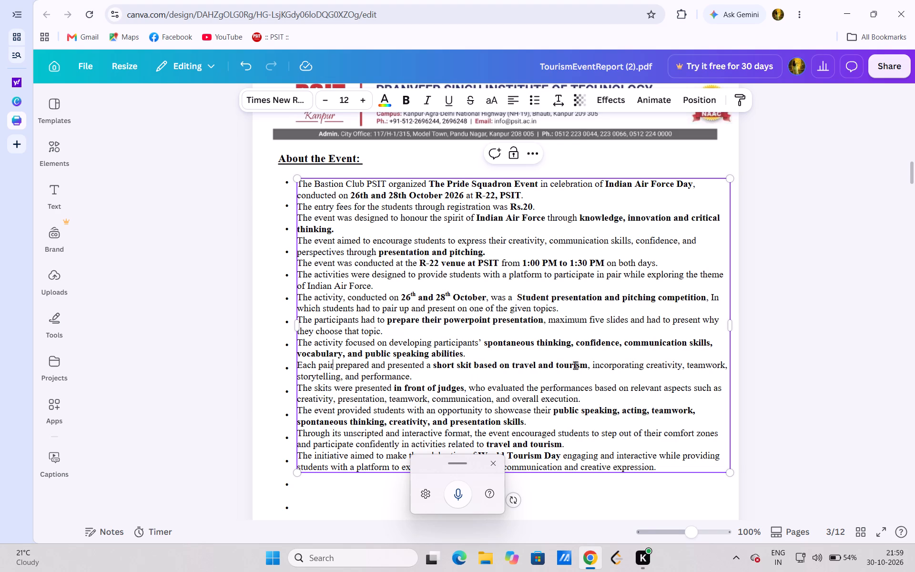
Delete "short skit based on travel and tourism," from the sentence beginning "Each pair prepared and presented a".
drag(590, 365, 567, 362)
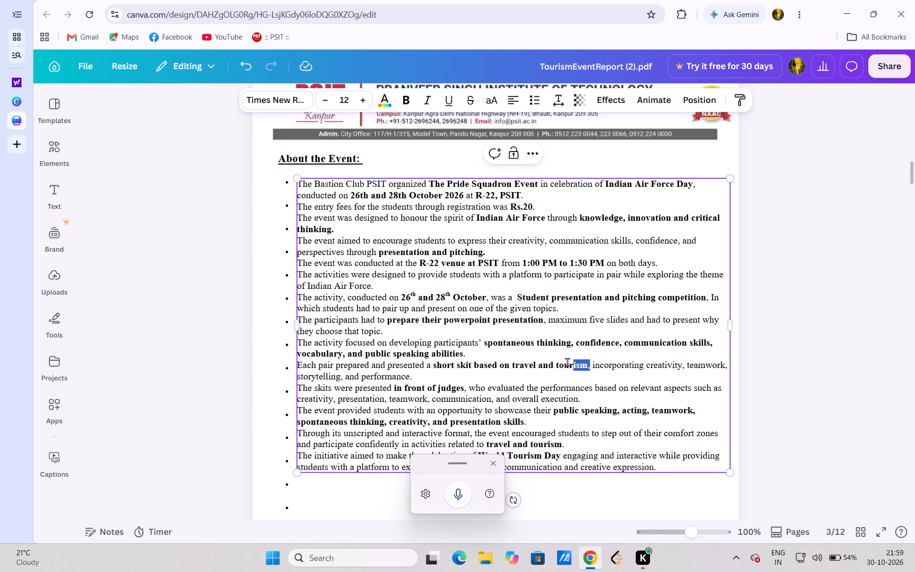
drag(567, 362, 436, 366)
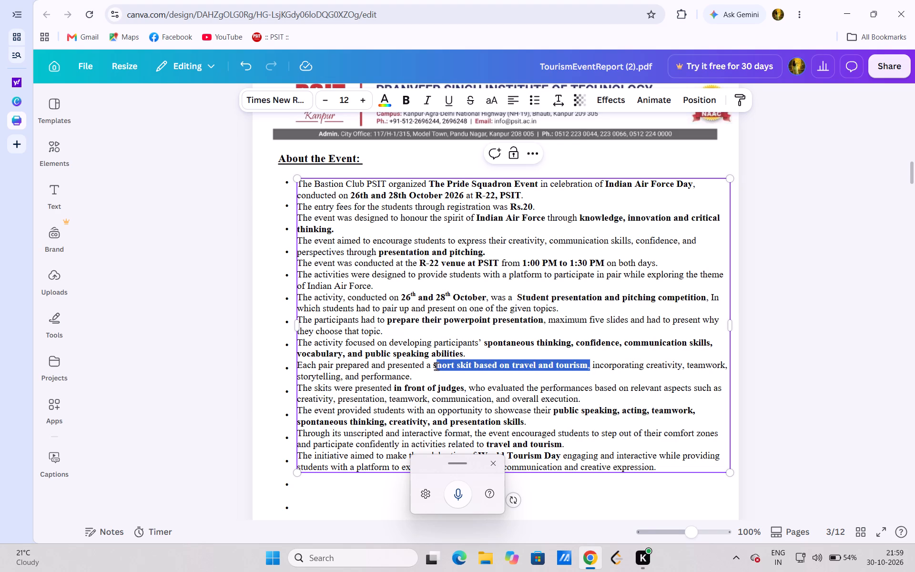
drag(436, 366, 436, 365)
key(BackSpace)
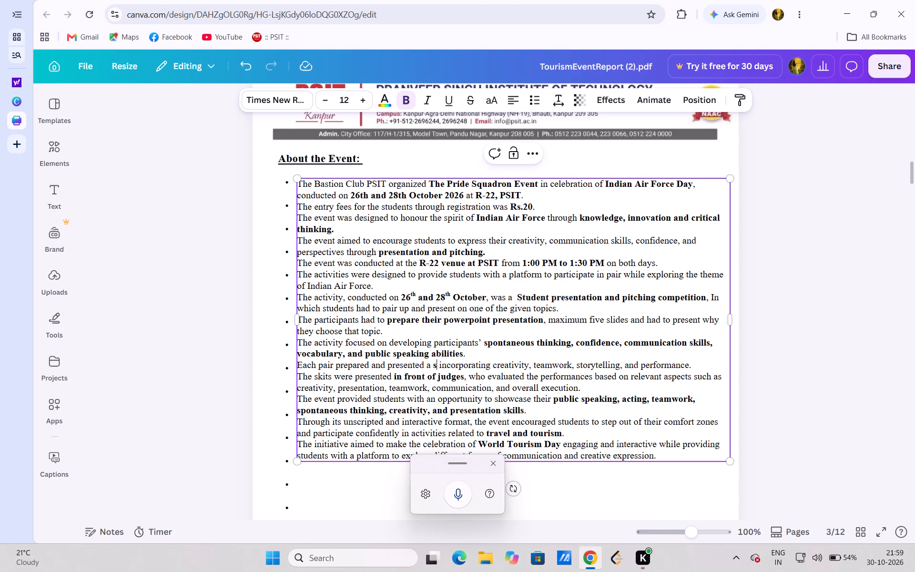
key(BackSpace)
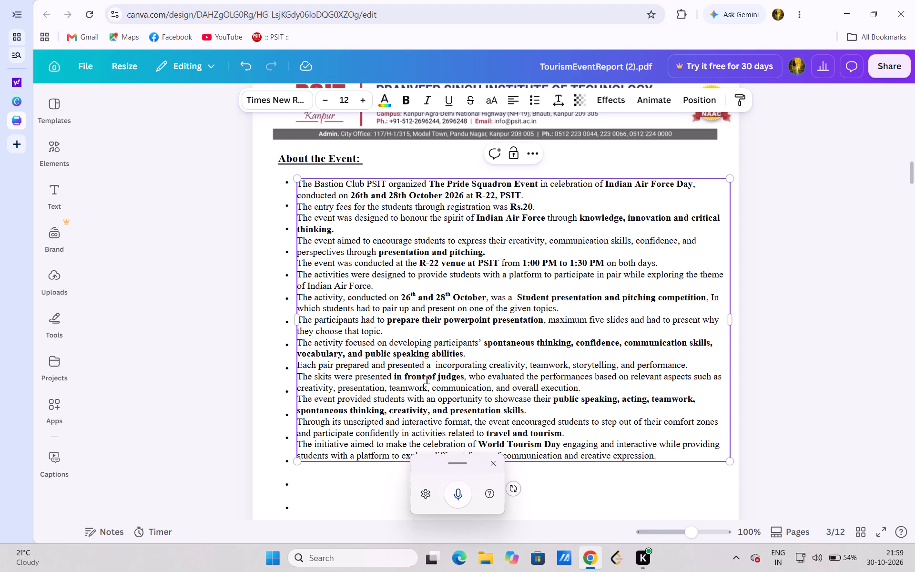
Delete from "incorporating creativity" through "The skits were presented", joining "Each pair prepared and presented a" directly to "in front of judges".
drag(434, 365, 499, 377)
drag(499, 377, 365, 371)
drag(435, 365, 505, 360)
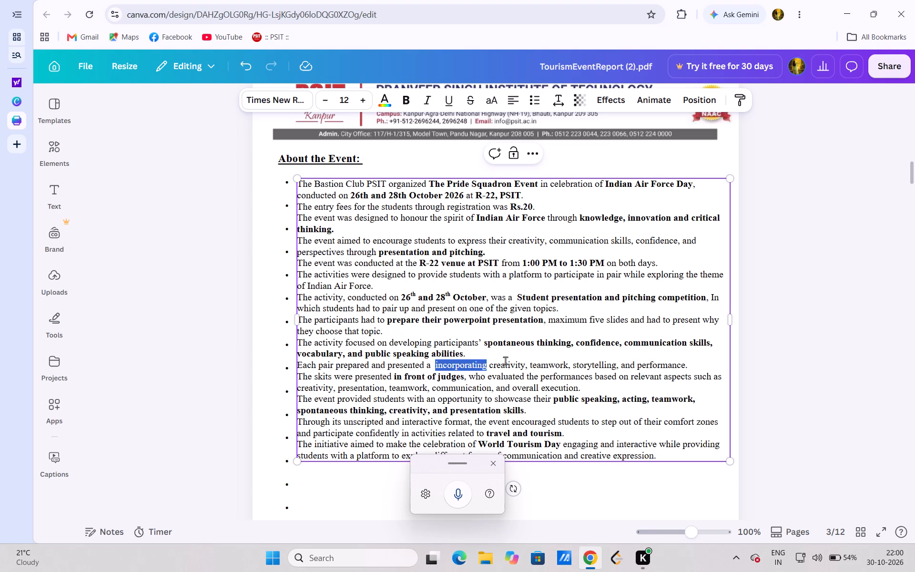
drag(505, 360, 375, 373)
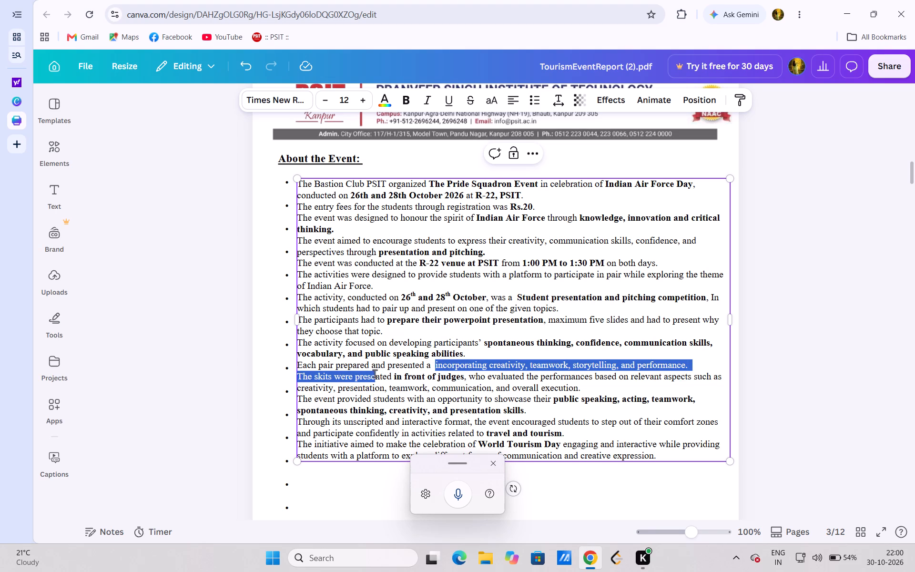
drag(375, 373, 396, 371)
drag(396, 371, 393, 372)
key(BackSpace)
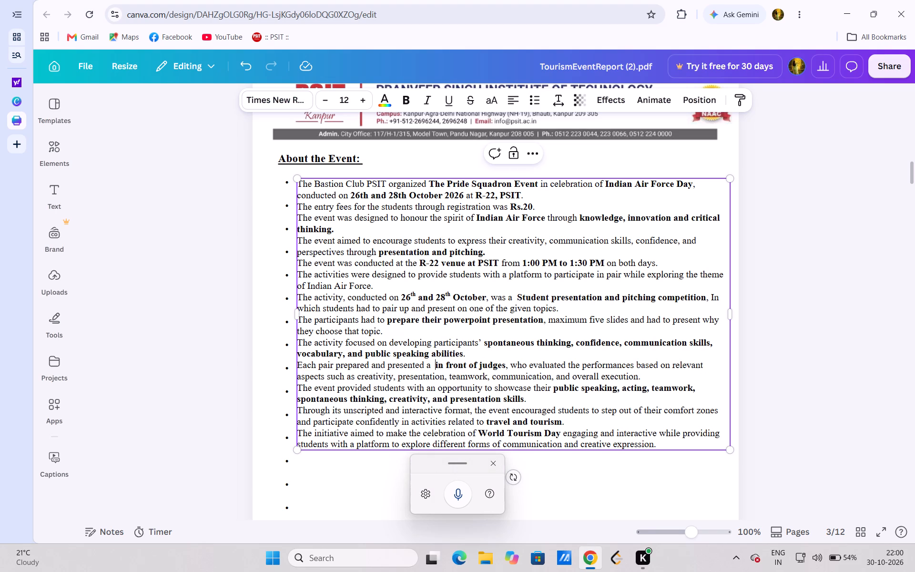
key(BackSpace)
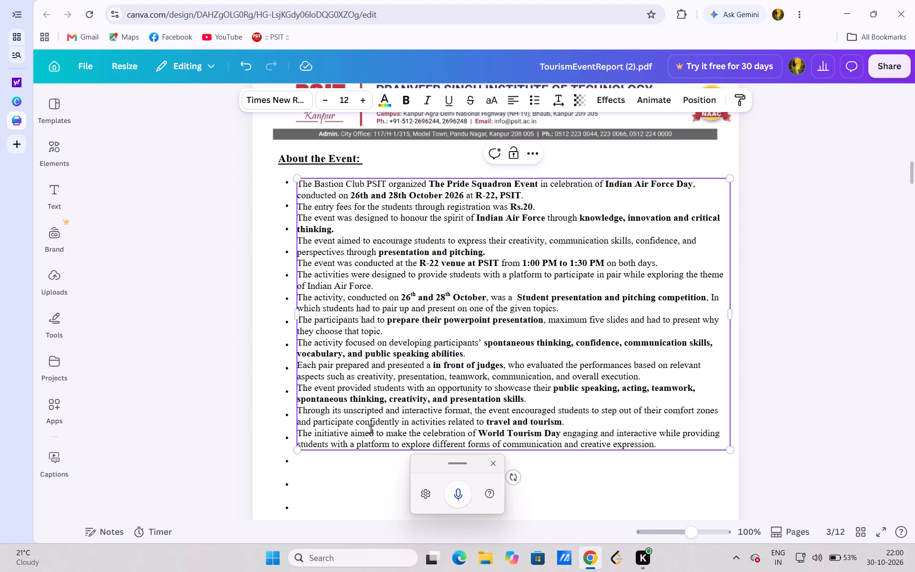
Cut "its unscripted and interactive" back to "it interactive" in the sentence beginning "Through".
click(385, 411)
key(Left)
key(Right)
key(Right)
key(Right)
key(Right)
key(Right)
key(Right)
key(Right)
key(Left)
key(Left)
key(Left)
key(BackSpace)
key(BackSpace)
key(BackSpace)
key(BackSpace)
key(BackSpace)
key(BackSpace)
key(BackSpace)
key(BackSpace)
key(BackSpace)
key(BackSpace)
key(BackSpace)
key(BackSpace)
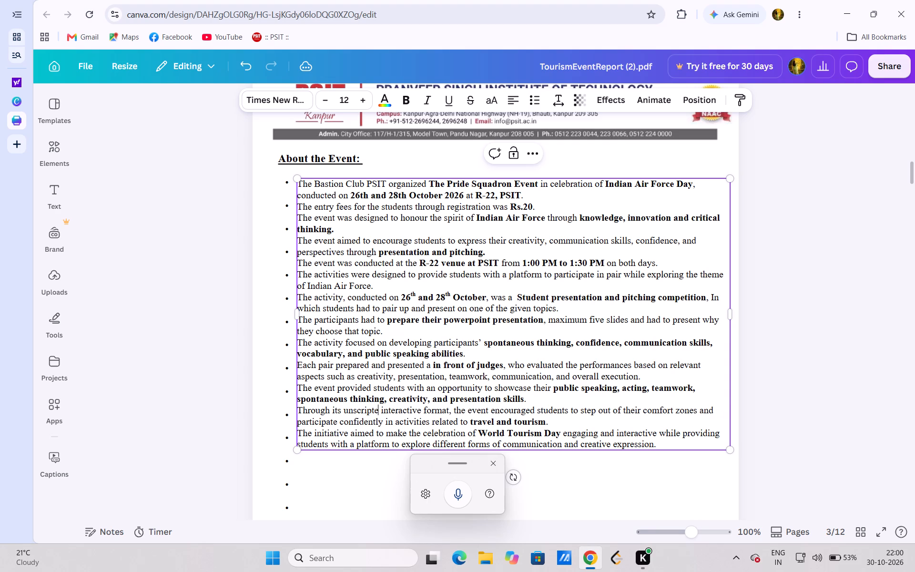
key(BackSpace)
key(BackSpace)
key(BackSpace)
key(BackSpace)
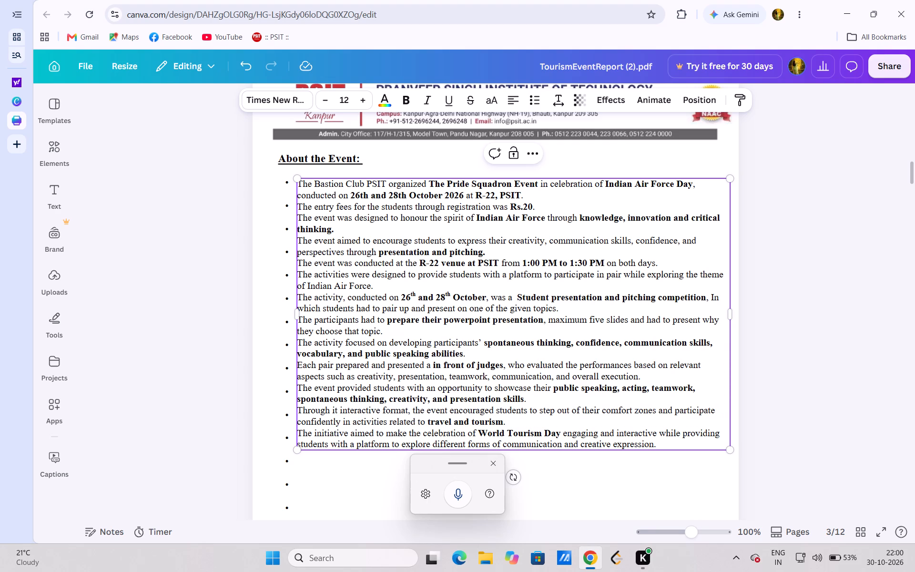
Delete "it interactive" so the sentence begins "Through format, the event encouraged students".
key(Right)
key(Right)
key(Right)
key(Right)
key(Right)
key(Right)
key(Right)
key(Right)
key(Right)
key(Right)
key(Right)
key(Right)
key(BackSpace)
key(BackSpace)
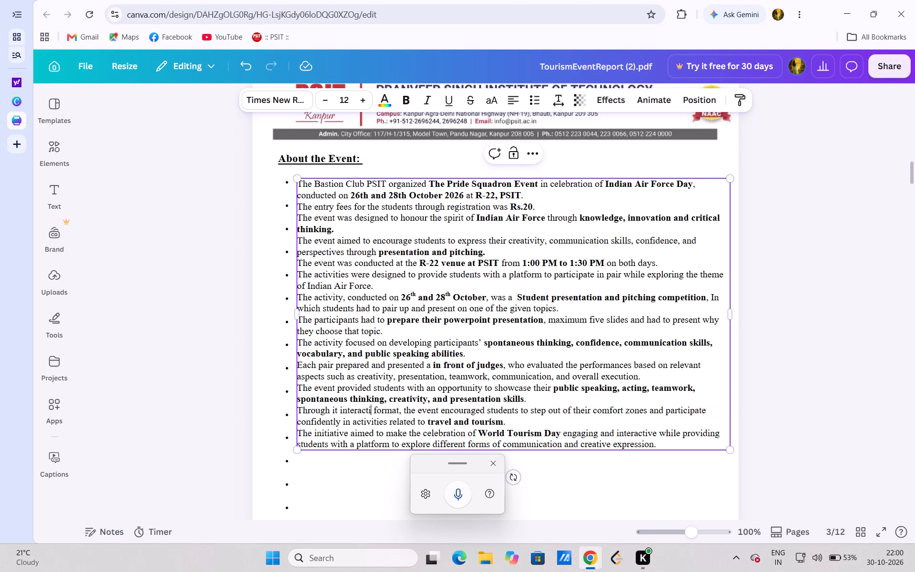
key(BackSpace)
key(BackSpace)
key(BackSpace)
key(BackSpace)
key(BackSpace)
key(BackSpace)
key(BackSpace)
key(BackSpace)
key(BackSpace)
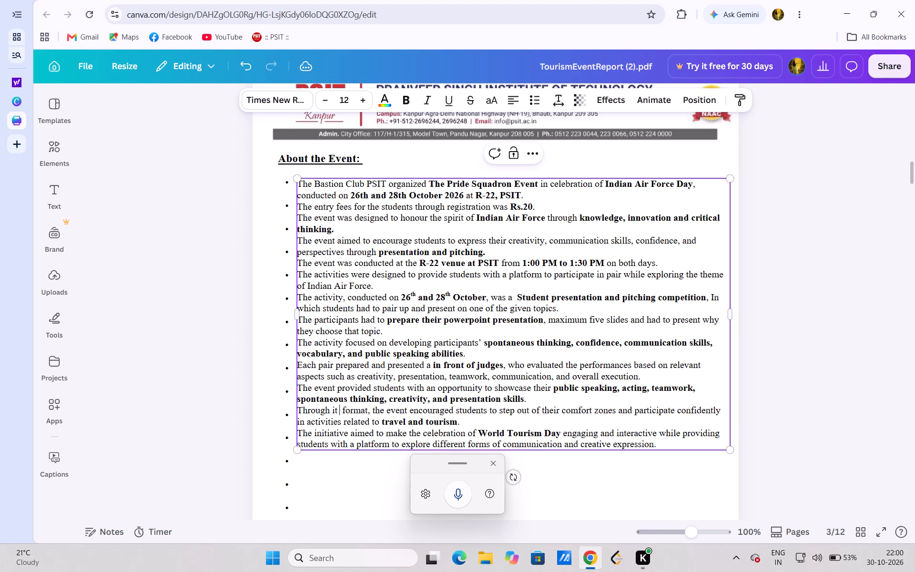
key(BackSpace)
key(BackSpace)
key(BackSpace)
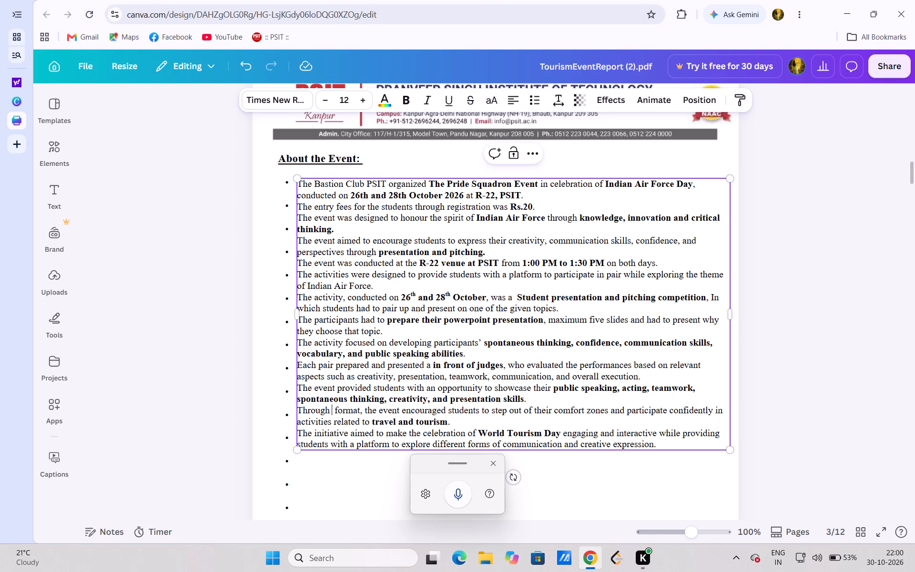
Dictate "this pitching competition" between "Through" and "format", with a lowercase "t" in "this".
click(457, 494)
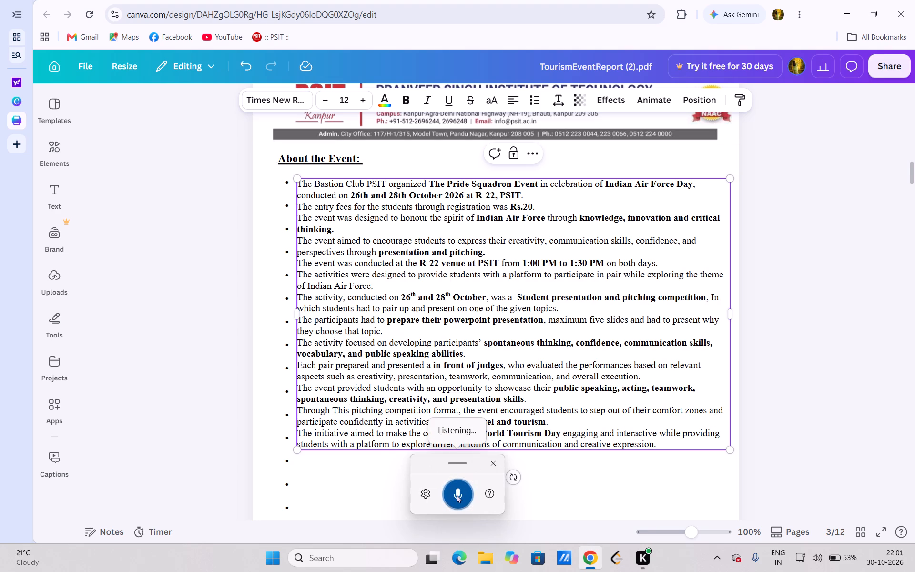
click(457, 494)
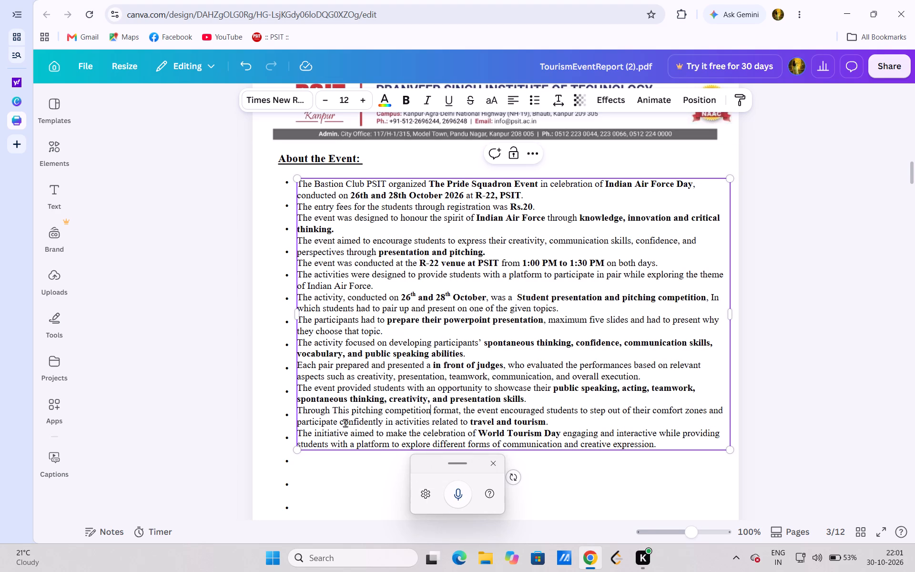
click(335, 409)
key(BackSpace)
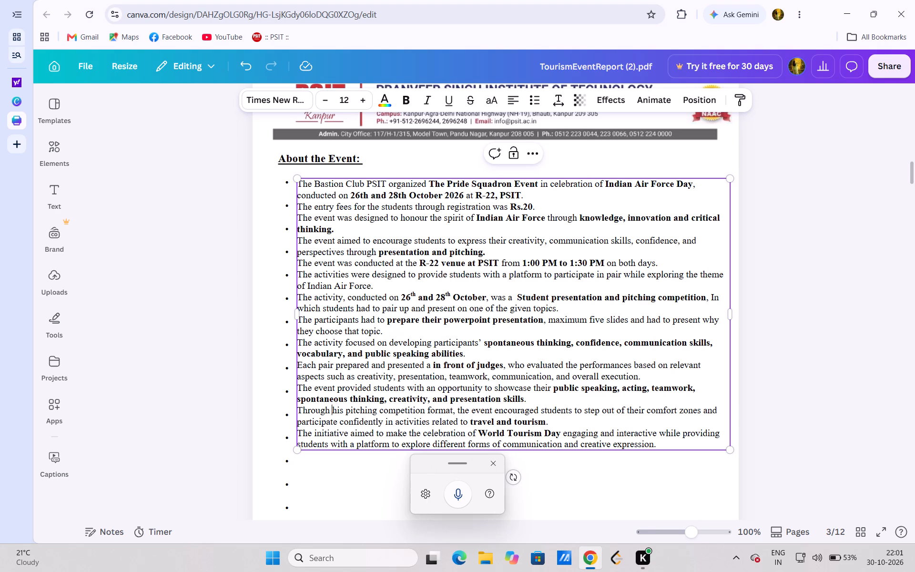
key(t)
Delete the word "format" after "Through this pitching competition".
click(457, 410)
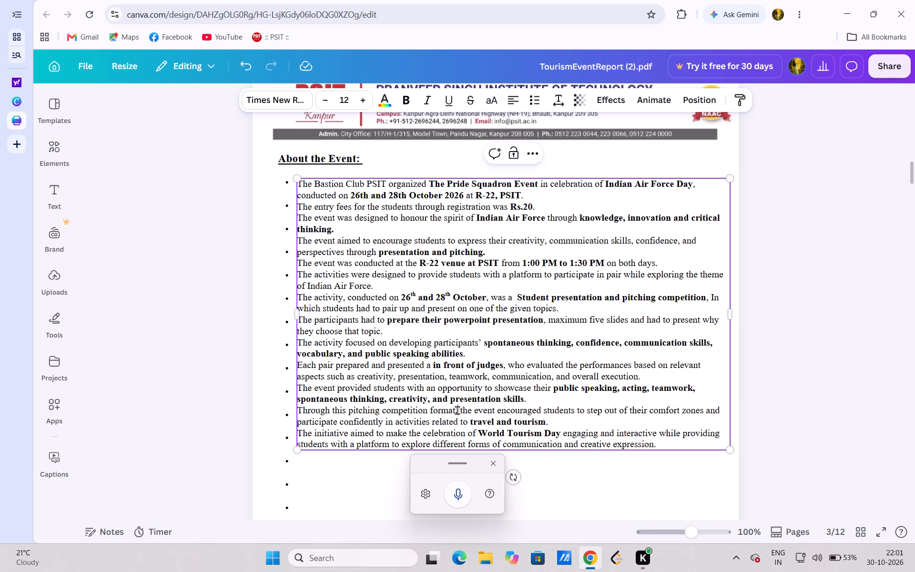
key(Left)
key(BackSpace)
key(BackSpace)
key(BackSpace)
key(BackSpace)
key(BackSpace)
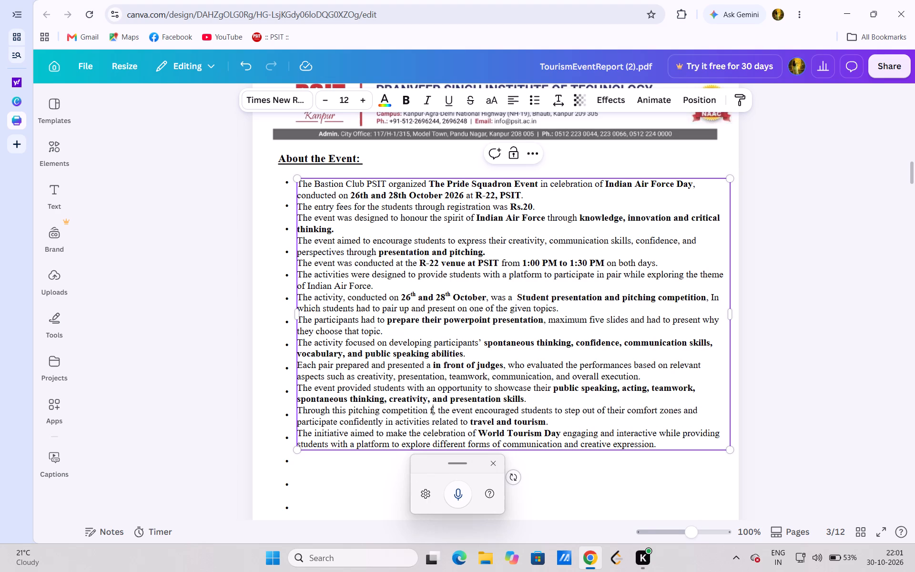
key(BackSpace)
Delete "the event" before "encouraged students to step out of their comfort zones".
key(Right)
key(Right)
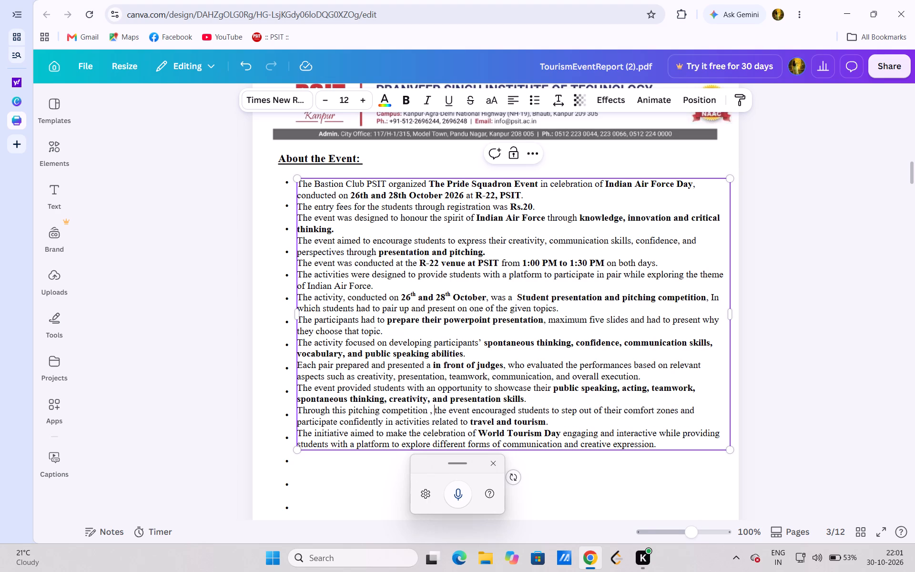
key(Right)
key(Right)
key(Right)
key(Right)
key(Right)
key(Right)
key(Right)
key(Right)
key(Right)
key(BackSpace)
key(BackSpace)
key(BackSpace)
key(BackSpace)
key(BackSpace)
key(BackSpace)
key(BackSpace)
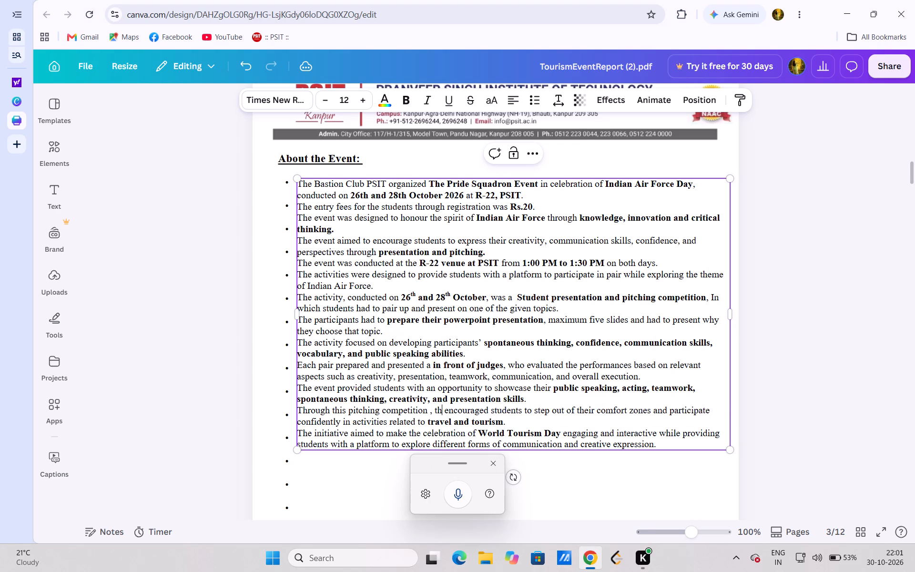
key(BackSpace)
key(BackSpace)
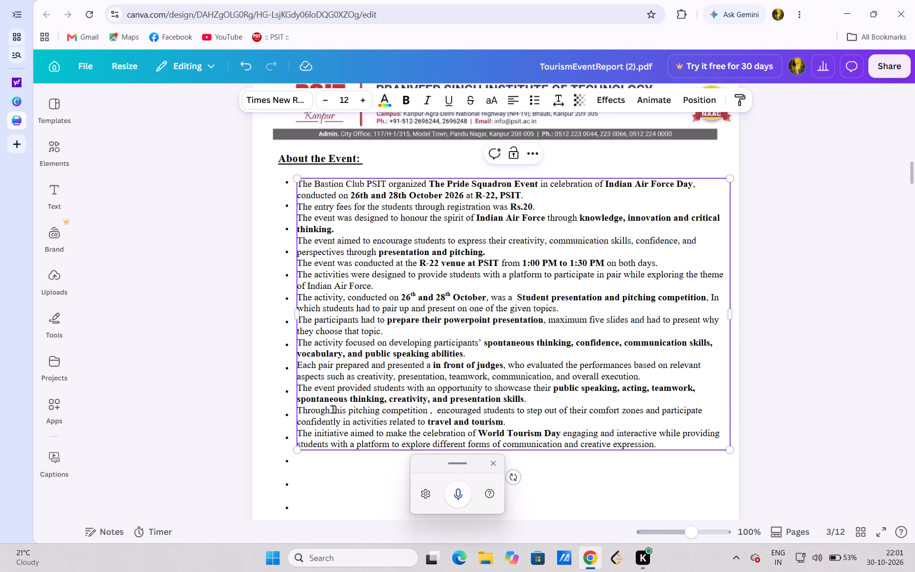
Remove "Through" from the pitching competition sentence and capitalise its opening word as "This".
click(333, 409)
key(BackSpace)
key(BackSpace)
key(BackSpace)
key(BackSpace)
key(BackSpace)
key(BackSpace)
key(BackSpace)
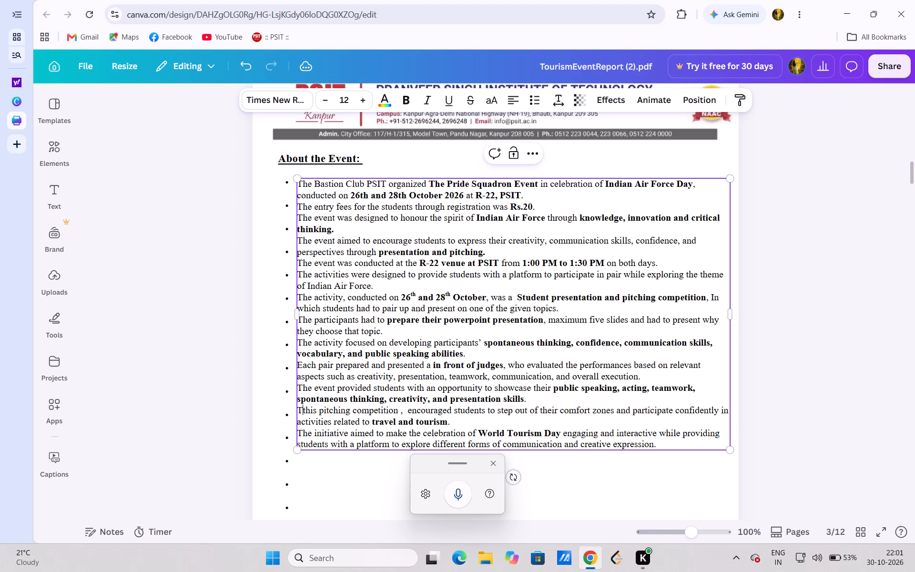
key(BackSpace)
key(Right)
key(BackSpace)
key(shift+t)
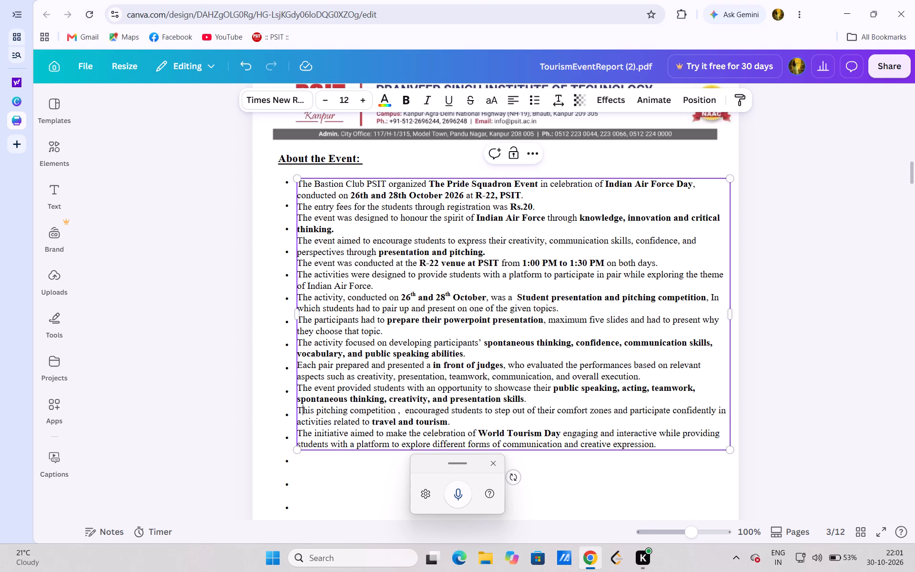
Tidy the spacing around the comma so the sentence begins "This pitching competition, encouraged students".
click(400, 415)
key(Left)
key(BackSpace)
key(Right)
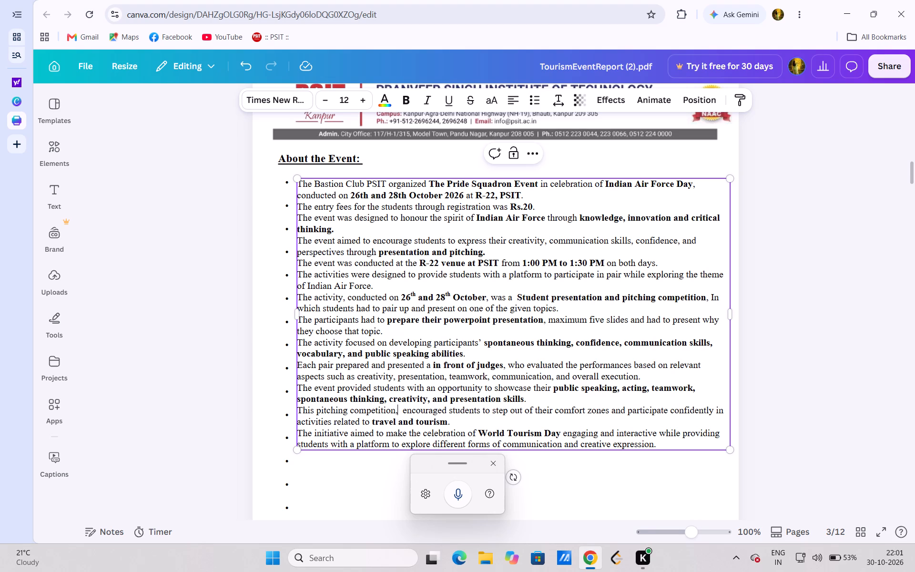
key(Right)
key(Right)
key(BackSpace)
key(BackSpace)
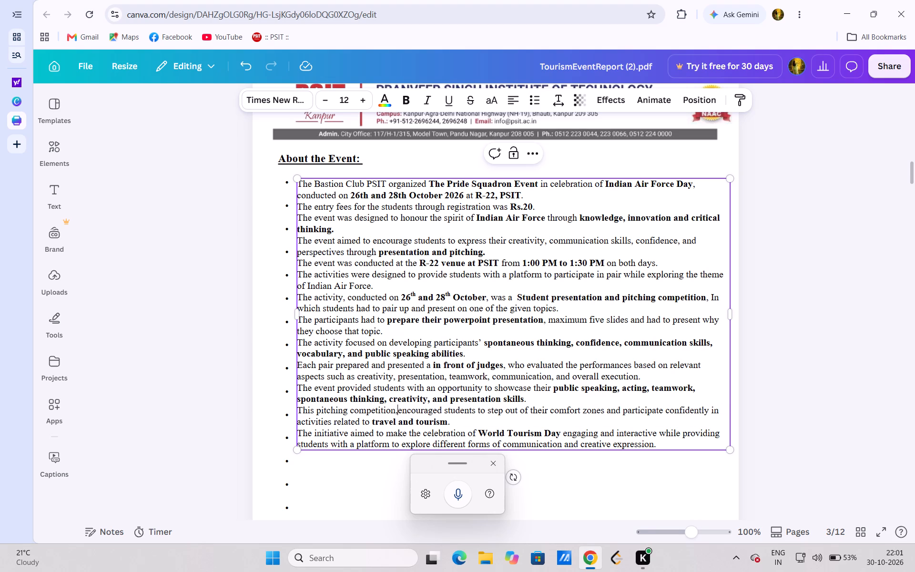
key(space)
Delete the bold "travel and tourism" after "activities related to", keeping the full stop.
key(Right)
key(Right)
key(Right)
key(Right)
key(Right)
key(Right)
key(Right)
key(Right)
key(Right)
key(Right)
key(Right)
key(Right)
key(Right)
key(Right)
key(Right)
key(Right)
key(Right)
key(Right)
key(Right)
key(Right)
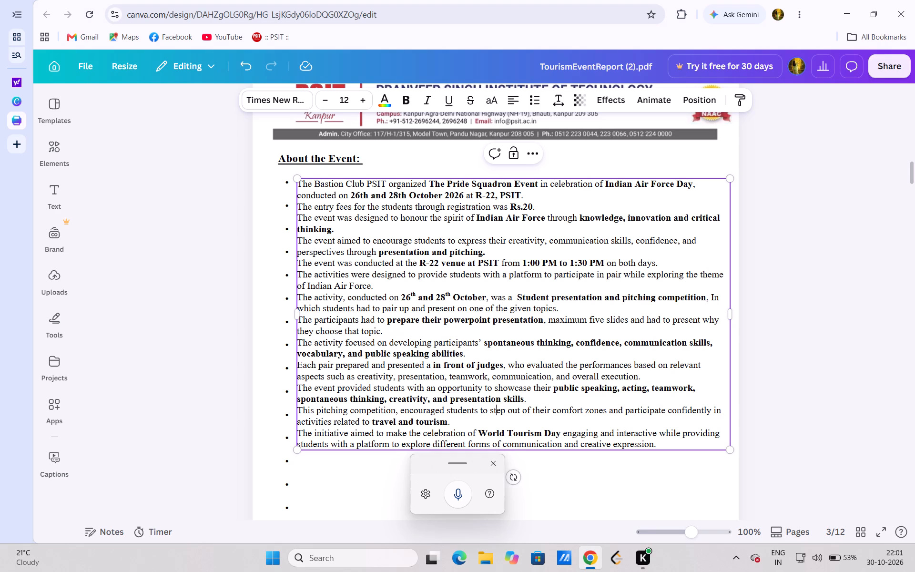
key(Right)
key(Right)
key(Right)
key(Right)
key(Right)
key(Right)
key(Right)
key(Right)
key(Right)
key(Right)
key(Right)
key(Right)
key(Right)
key(Right)
key(Right)
key(Right)
key(Right)
key(Right)
key(Right)
key(Right)
key(Right)
key(Right)
key(Right)
key(Right)
key(Right)
key(Right)
key(Right)
key(Right)
key(Right)
key(Right)
key(Right)
key(Right)
key(Right)
key(Right)
key(Right)
key(Right)
key(Right)
key(Right)
key(Right)
key(Right)
key(Right)
key(Right)
key(Right)
key(Right)
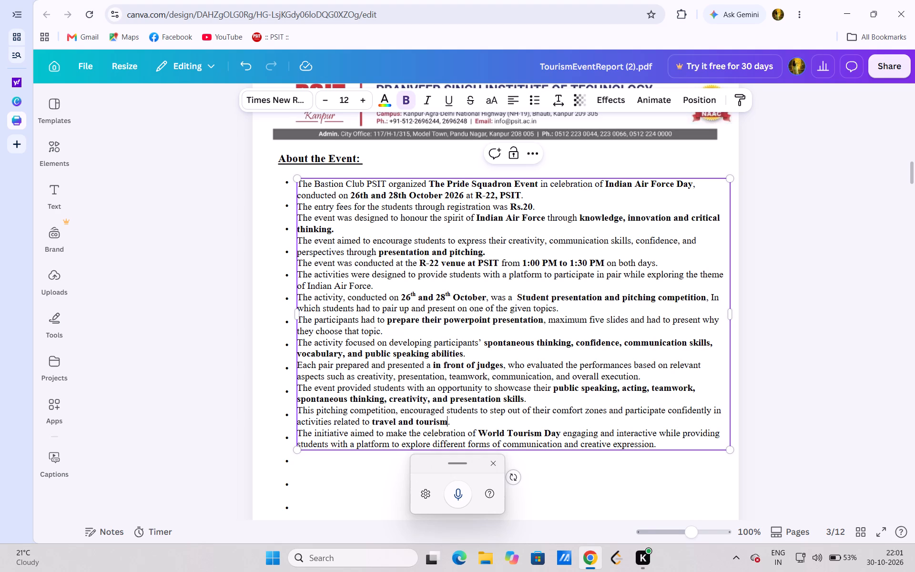
key(BackSpace)
key(BackSpace)
key(BackSpace)
key(BackSpace)
key(BackSpace)
key(BackSpace)
key(BackSpace)
key(BackSpace)
key(BackSpace)
key(BackSpace)
key(BackSpace)
key(BackSpace)
key(BackSpace)
key(BackSpace)
key(BackSpace)
key(BackSpace)
key(BackSpace)
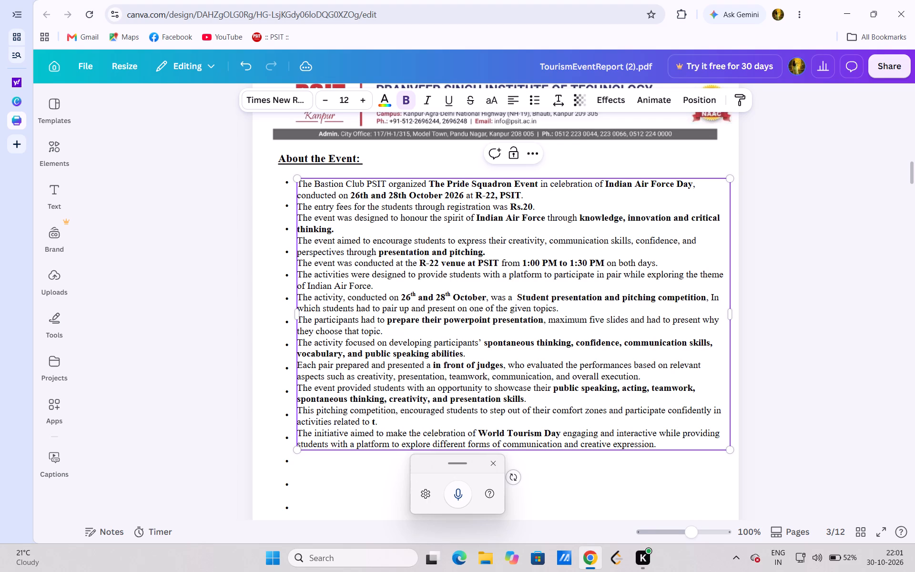
key(BackSpace)
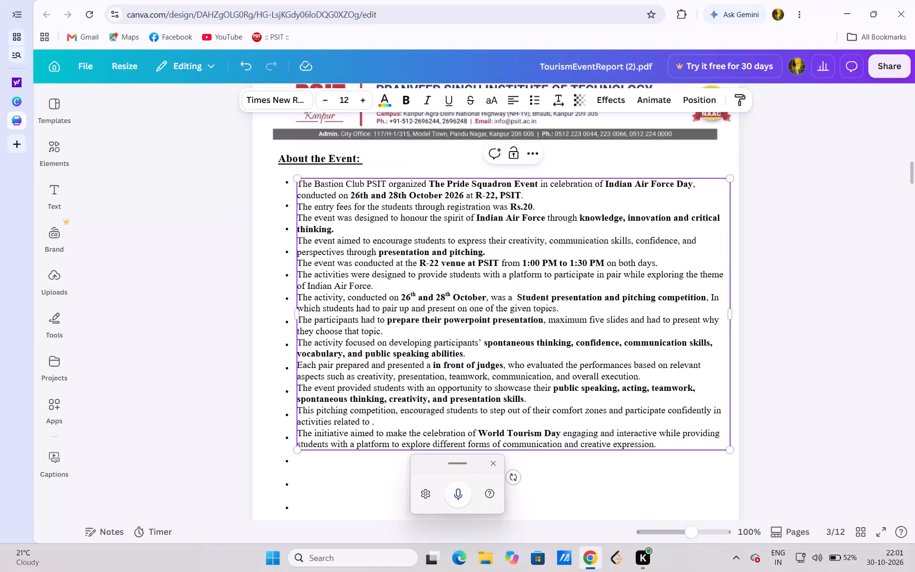
Dictate "Indian Air Force" after "activities related to" and make it bold.
key(shift+i)
key(BackSpace)
click(461, 494)
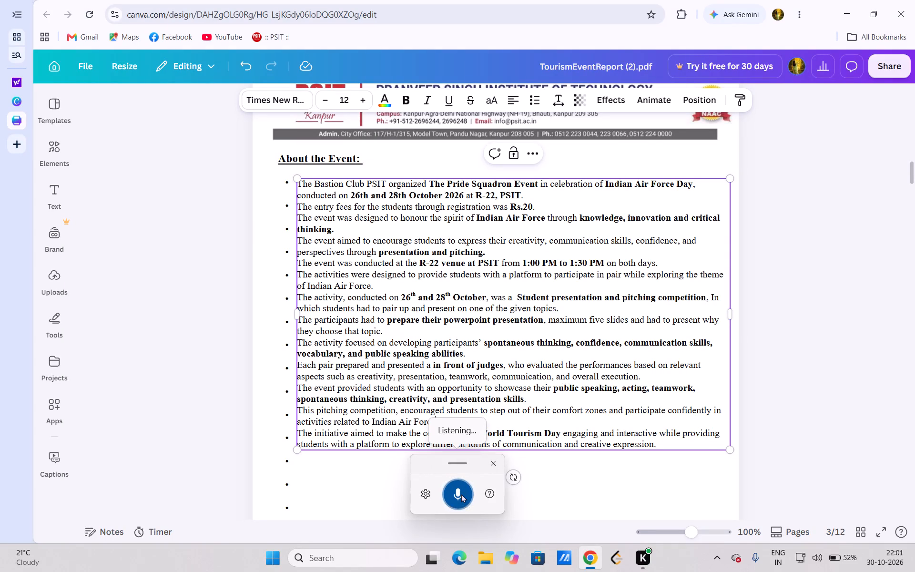
click(461, 494)
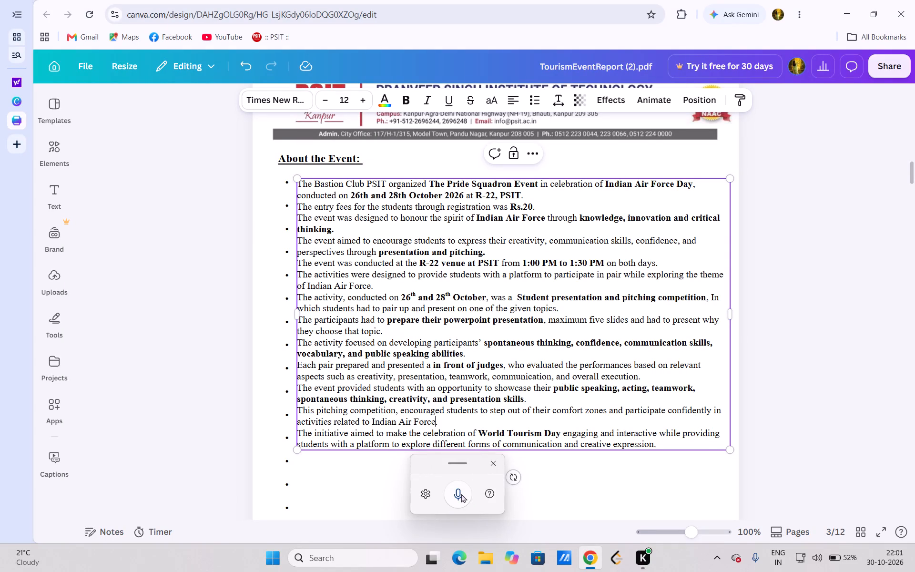
drag(436, 423, 370, 425)
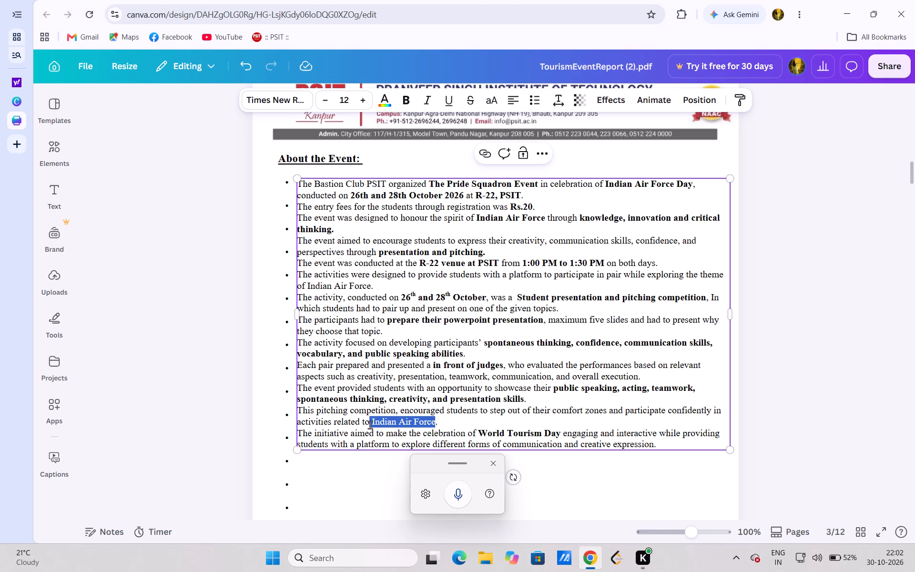
key(ctrl+b)
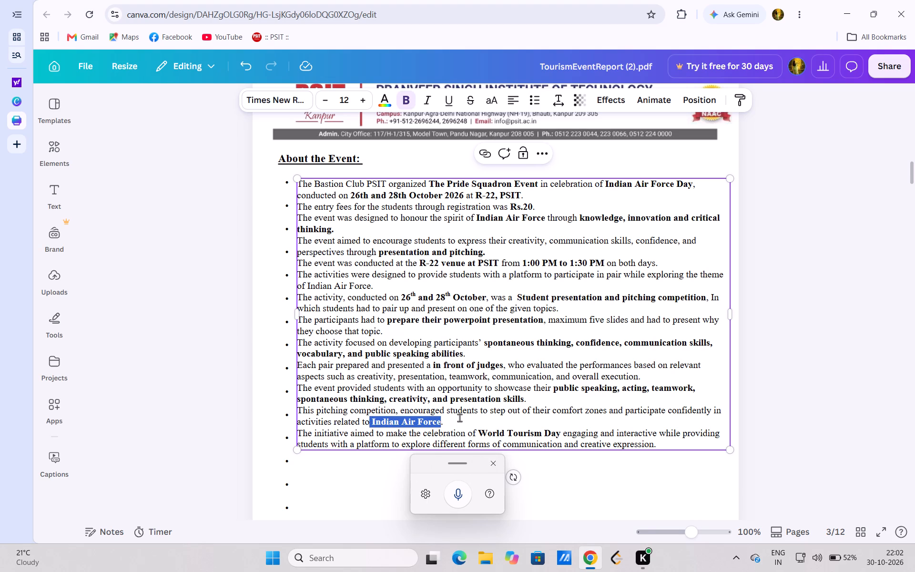
click(459, 418)
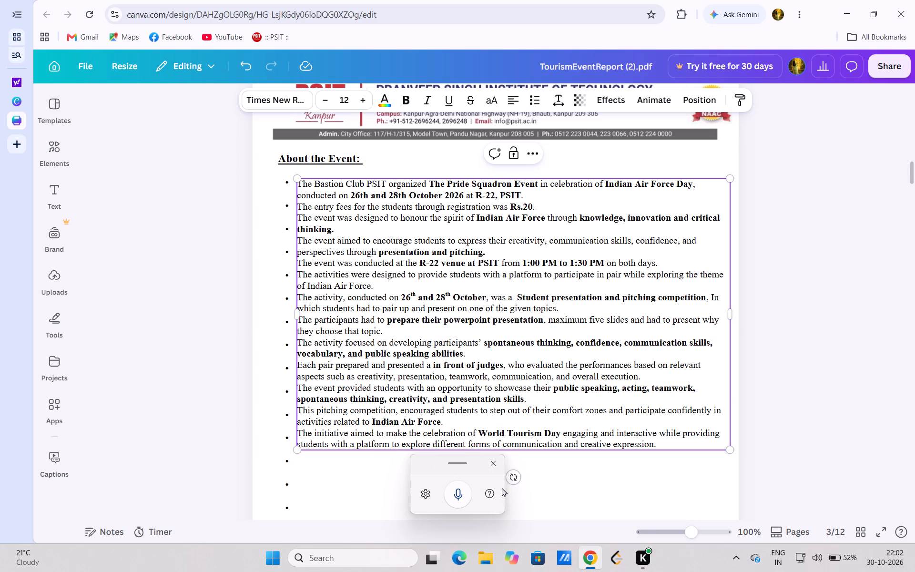
Move the voice typing window off the report page into the empty canvas area beside the letterhead.
drag(464, 471, 820, 328)
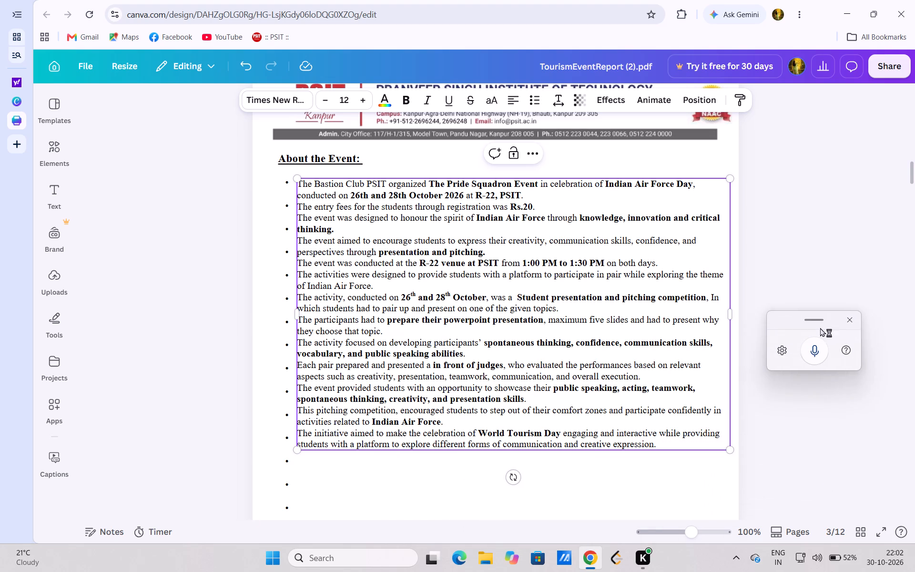
drag(820, 328, 855, 111)
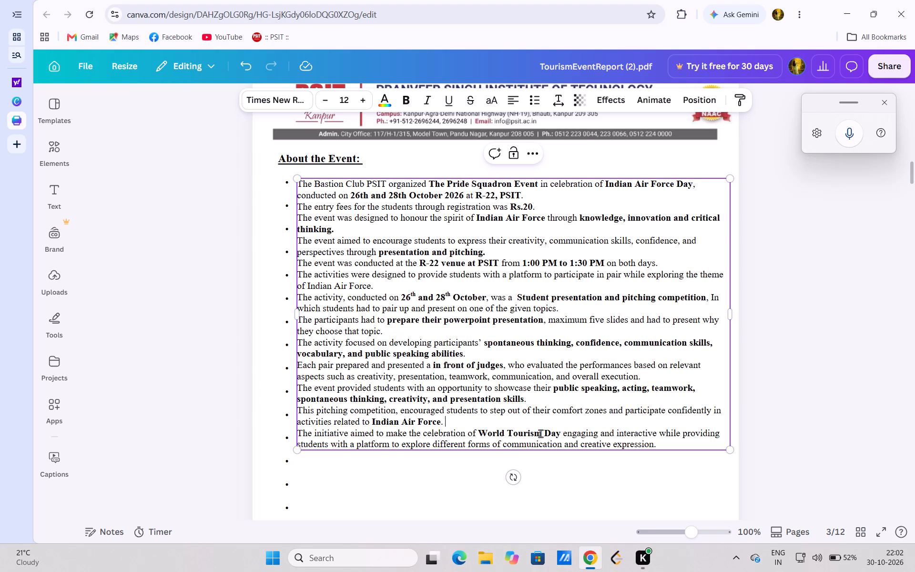
Replace "World Tourism" with "Indian Air Force" before "Day" in the sentence beginning "The initiative aimed".
drag(539, 433, 481, 432)
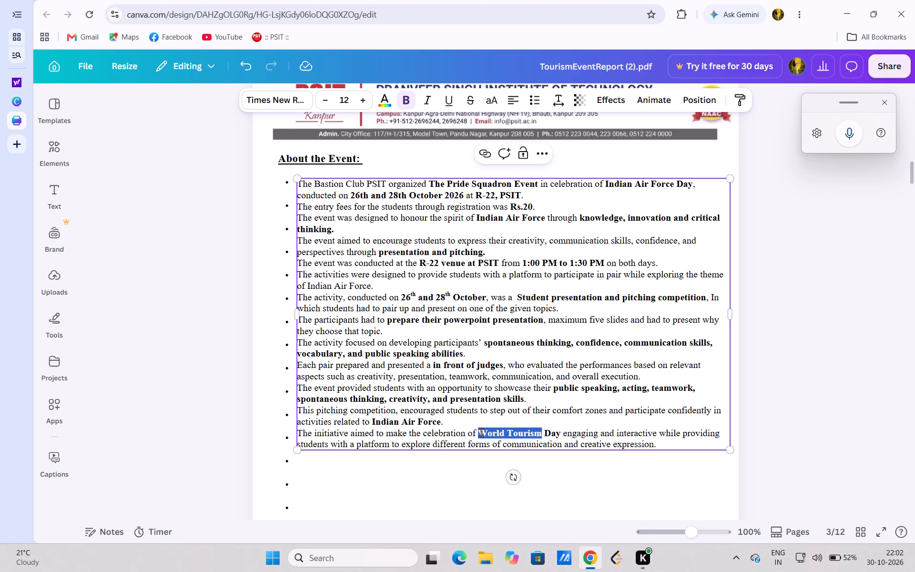
text(In)
text(dian Air Force)
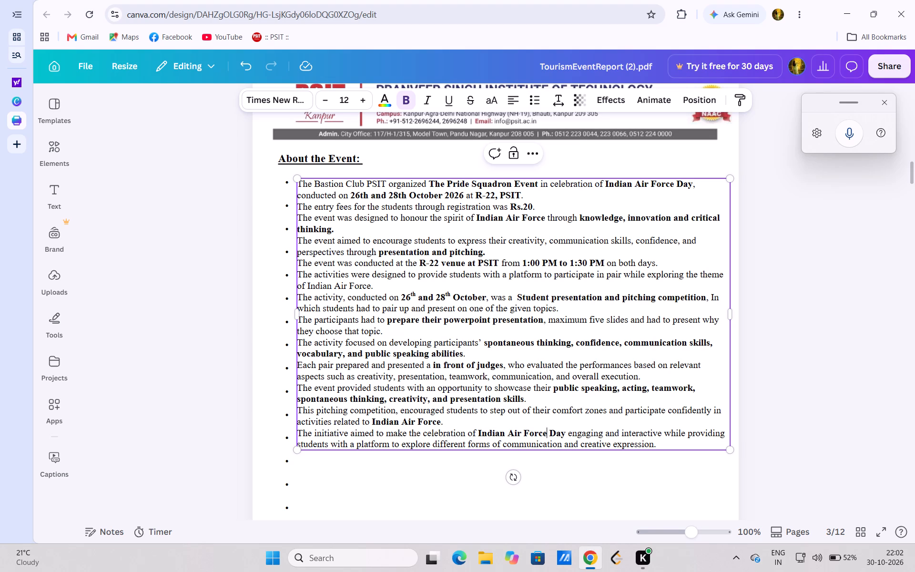
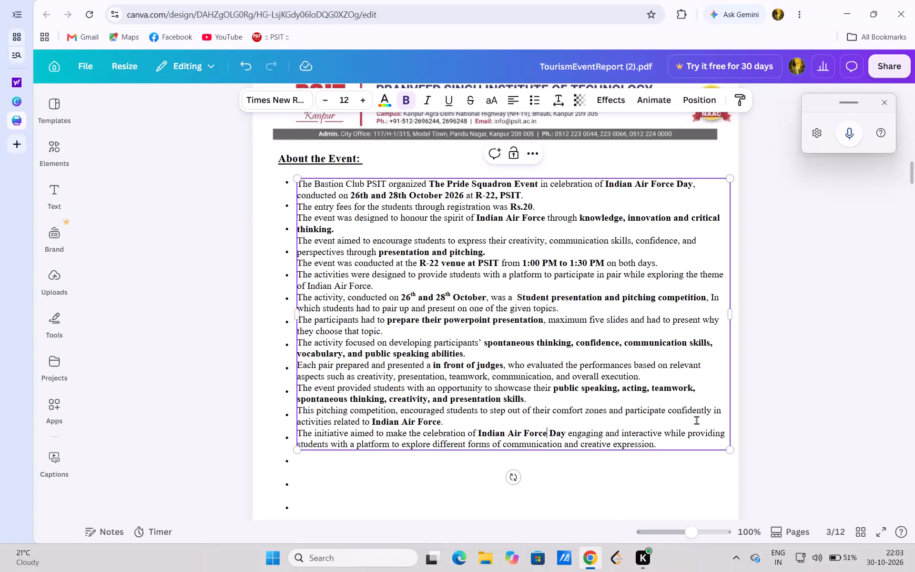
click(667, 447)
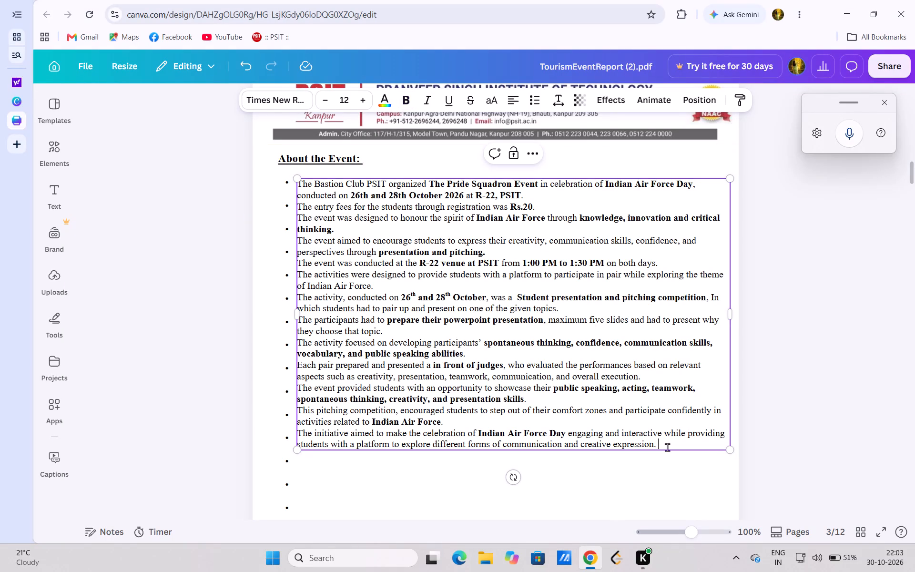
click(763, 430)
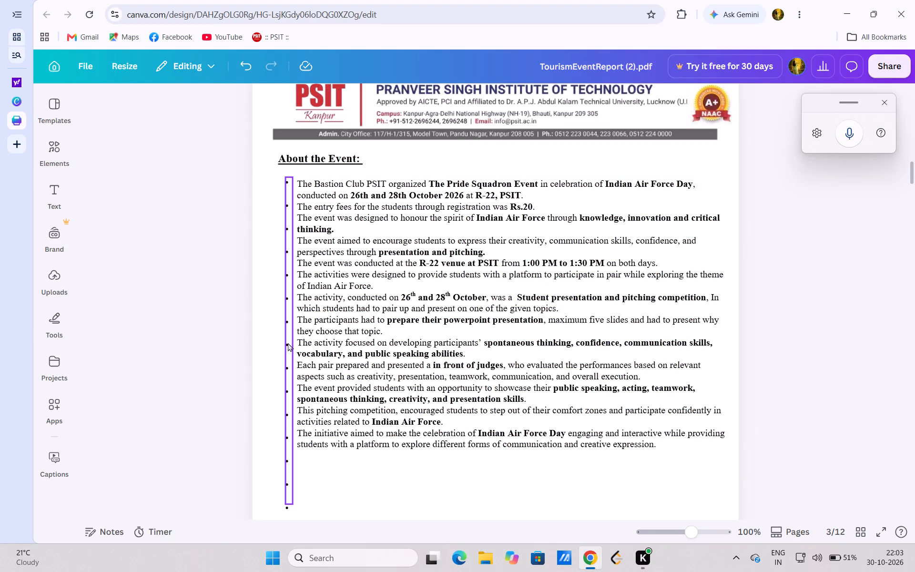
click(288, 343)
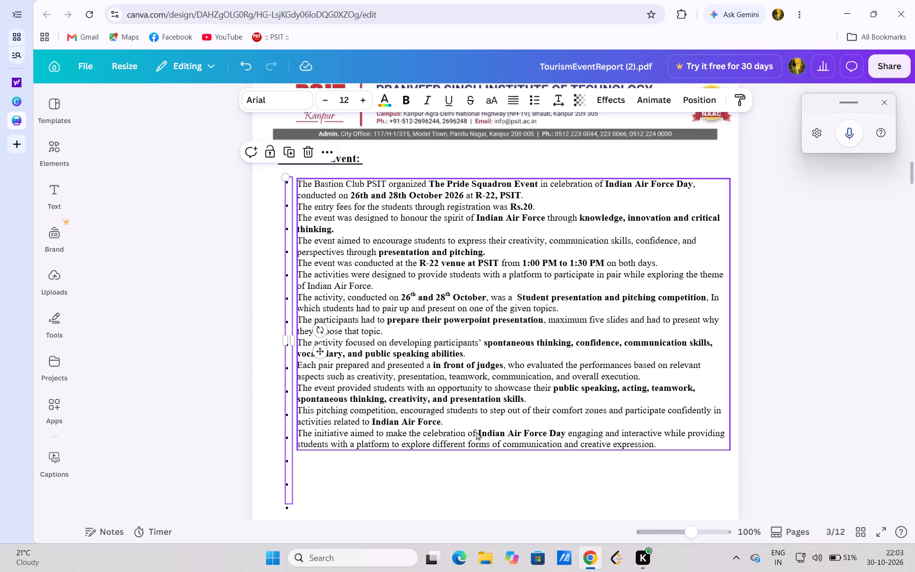
Delete "different" before "forms of communication" in the last sentence of About the Event.
click(464, 442)
click(468, 444)
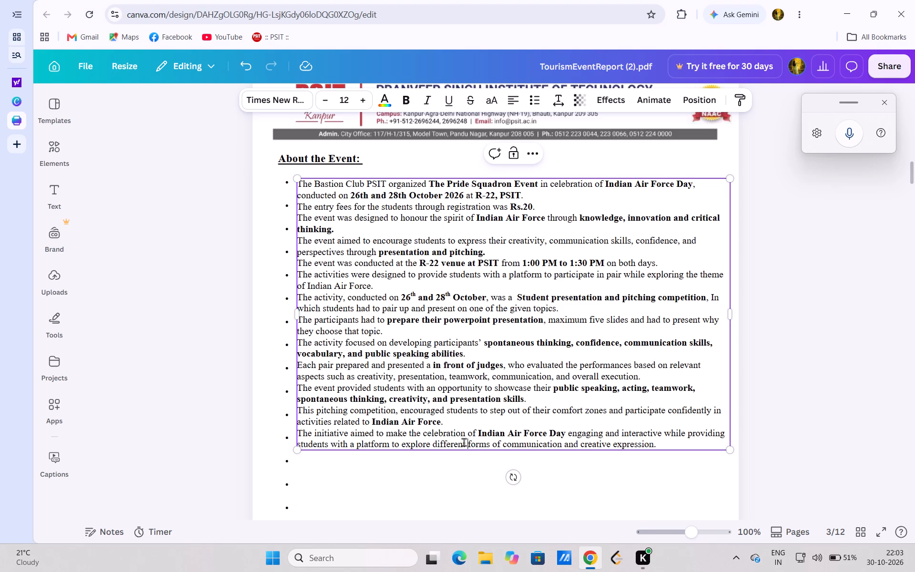
click(465, 441)
key(BackSpace)
key(BackSpace)
key(BackSpace)
key(BackSpace)
key(BackSpace)
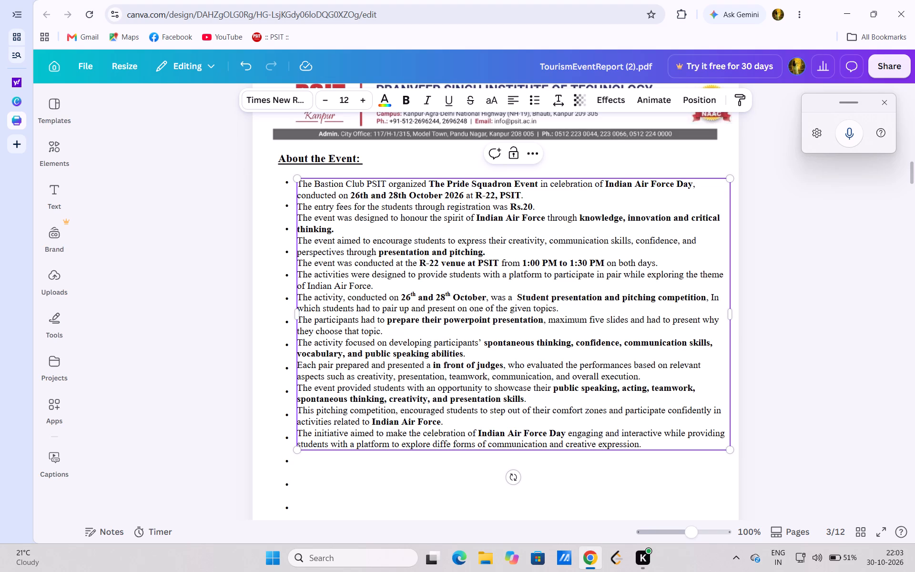
key(BackSpace)
key(BackSpace)
key(BackSpace)
key(BackSpace)
key(BackSpace)
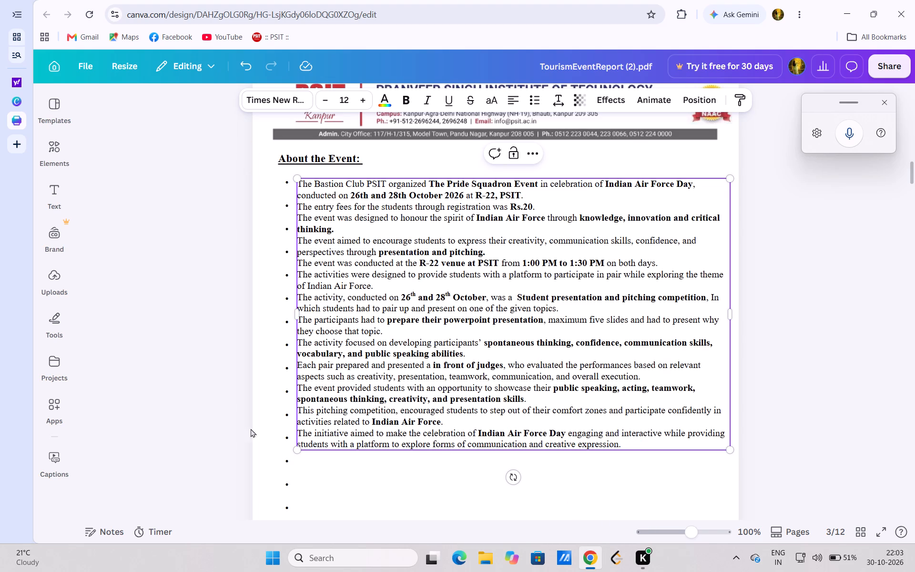
Shrink the column of bullet points beside the About the Event text so it ends level with the last sentence.
click(287, 434)
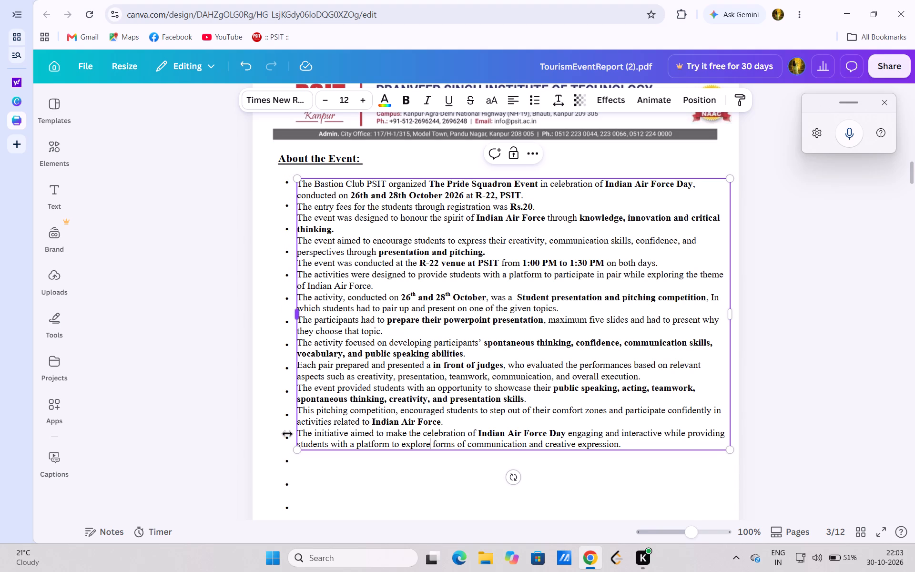
click(286, 494)
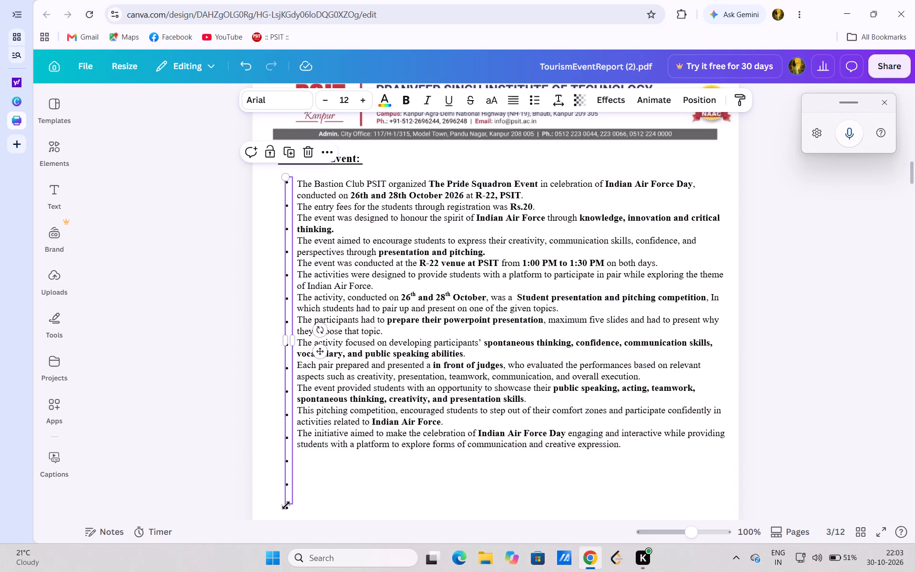
drag(286, 502, 291, 483)
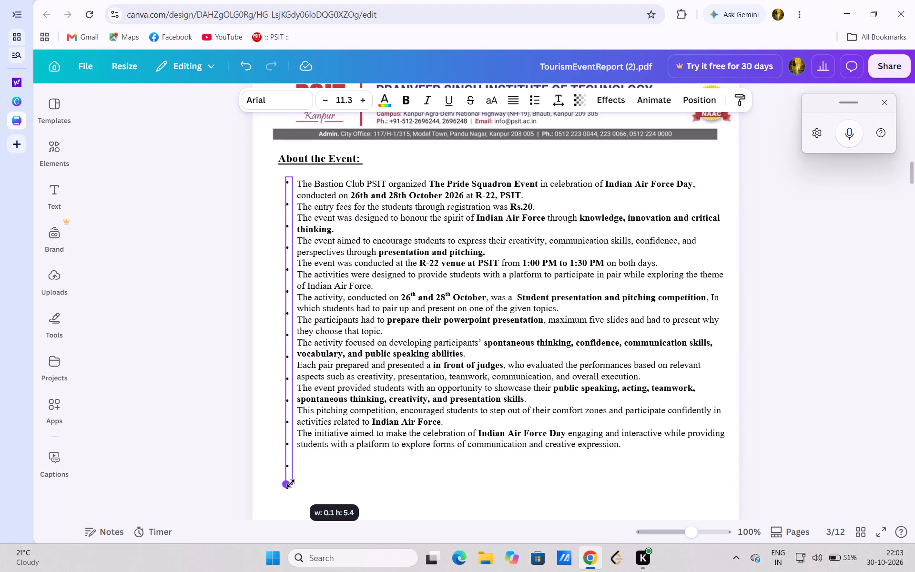
drag(291, 483, 293, 443)
click(216, 463)
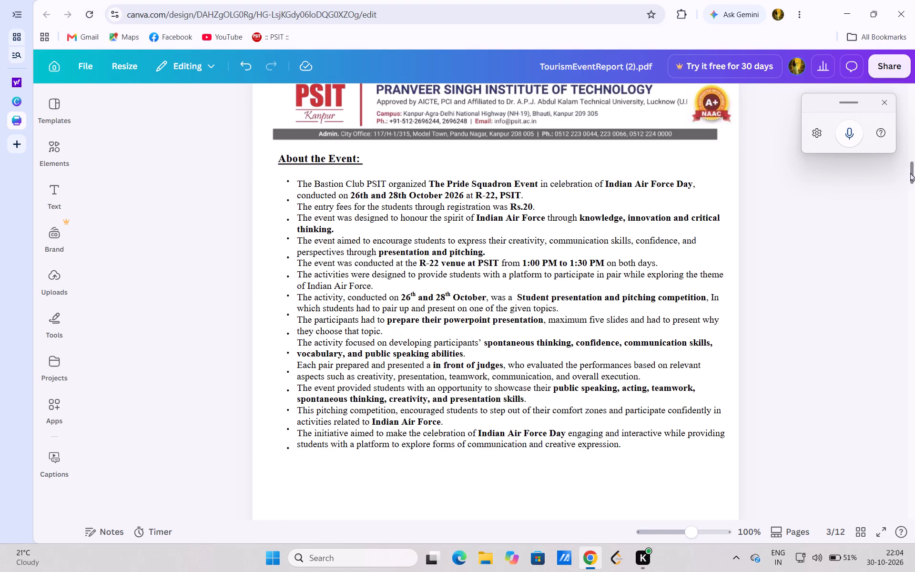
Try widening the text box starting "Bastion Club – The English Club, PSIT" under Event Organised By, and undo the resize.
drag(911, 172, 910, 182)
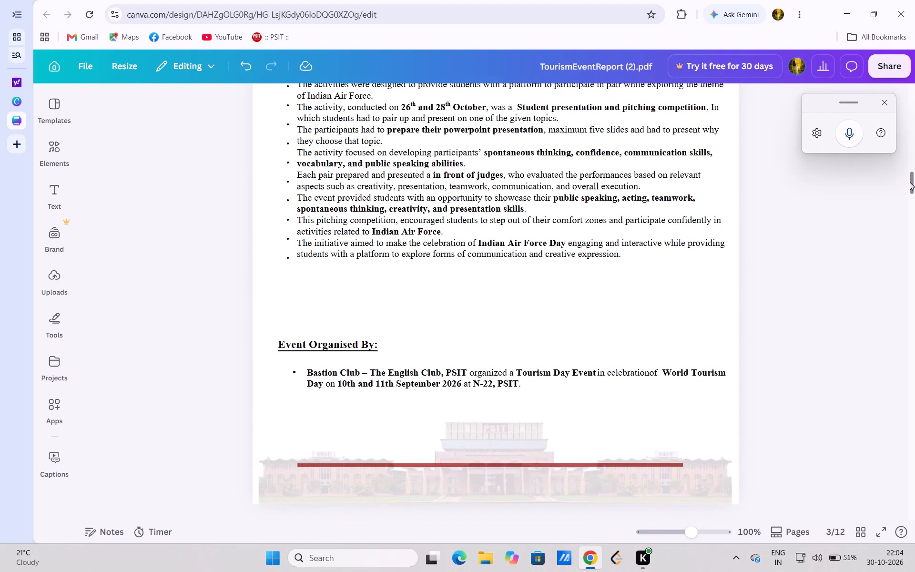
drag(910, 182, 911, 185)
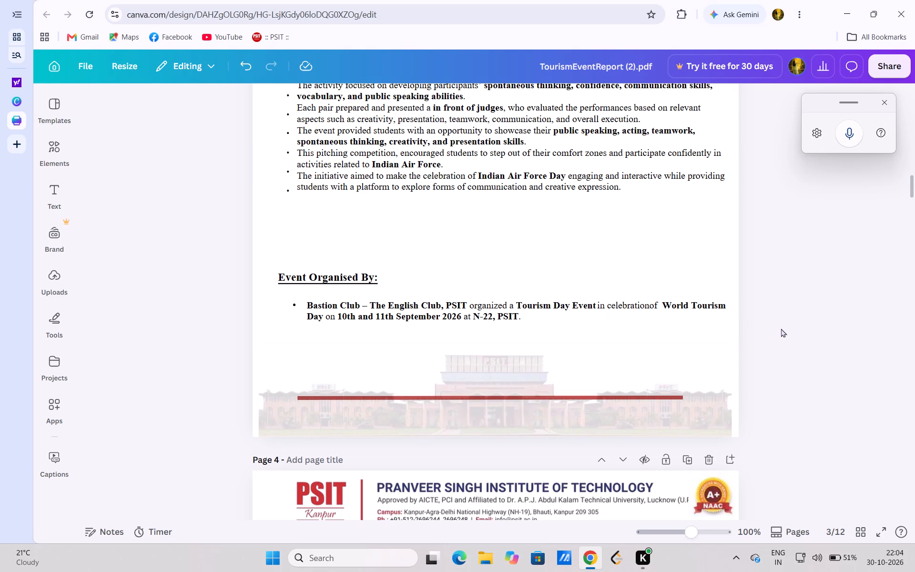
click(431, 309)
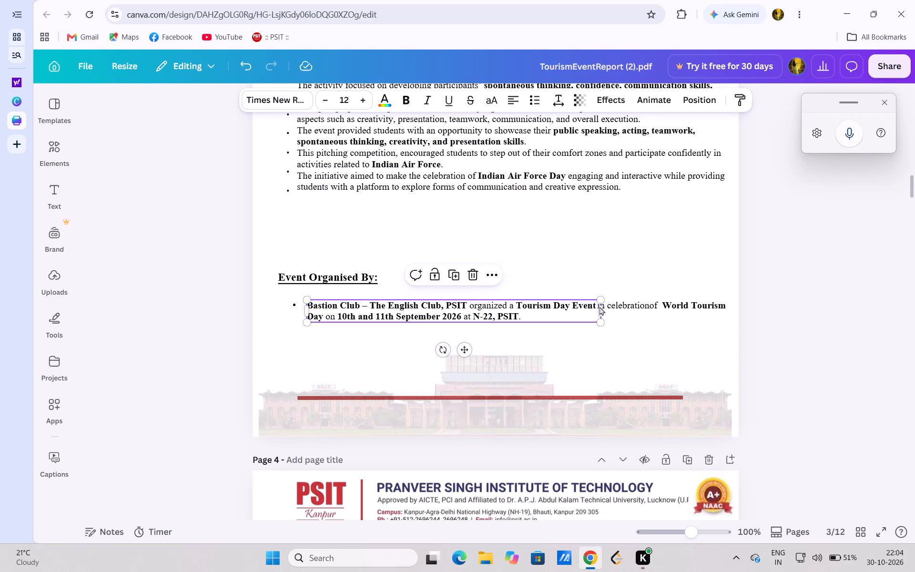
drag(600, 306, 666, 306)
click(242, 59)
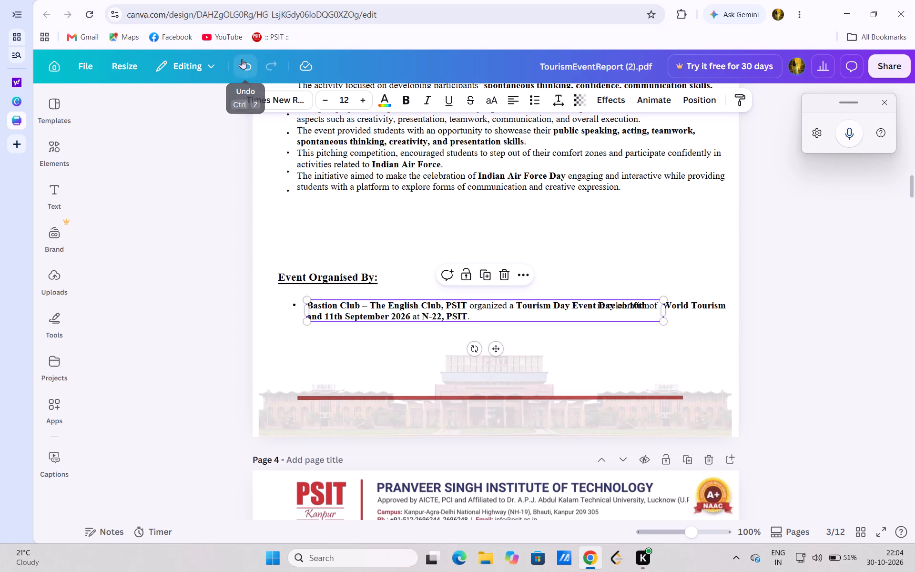
Insert a space between "celebration" and "of" in the Event Organised By sentence.
click(666, 302)
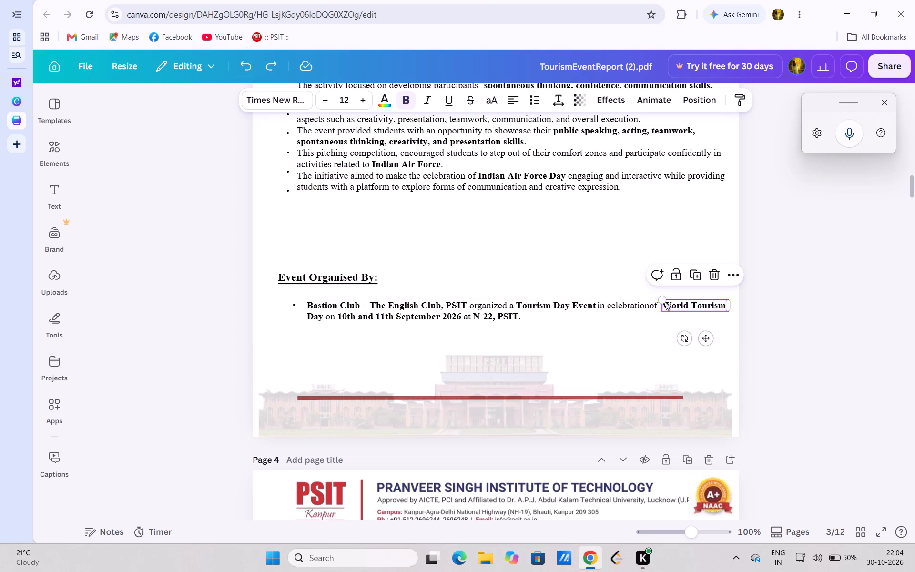
click(628, 307)
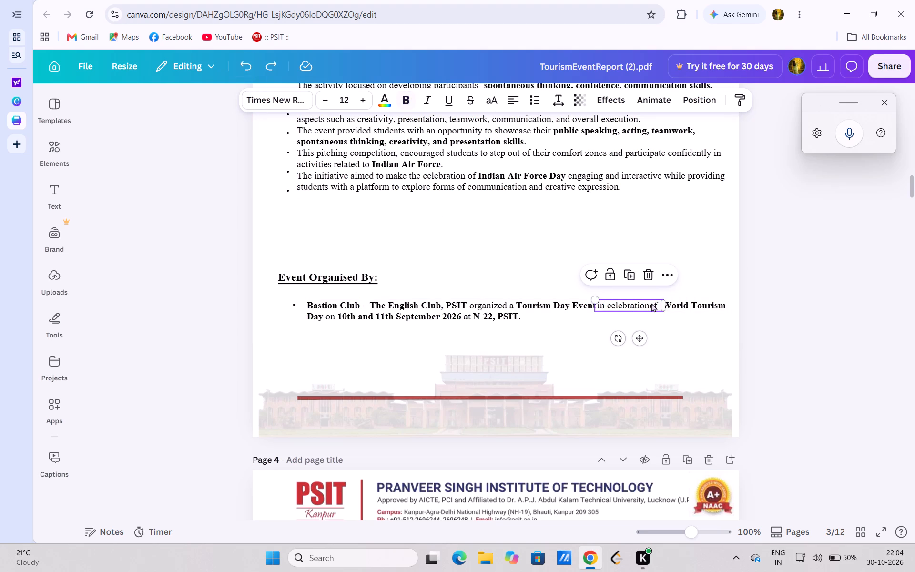
click(651, 303)
click(650, 306)
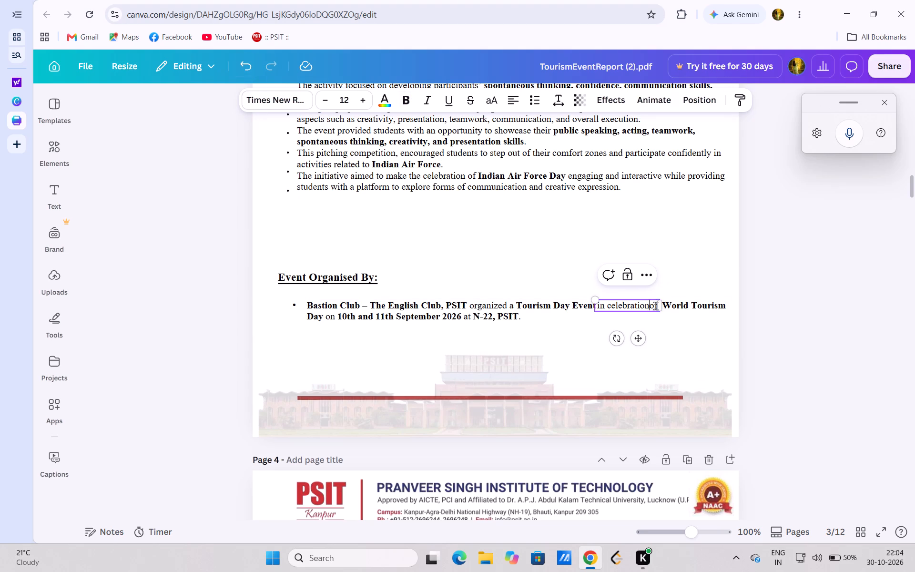
key(space)
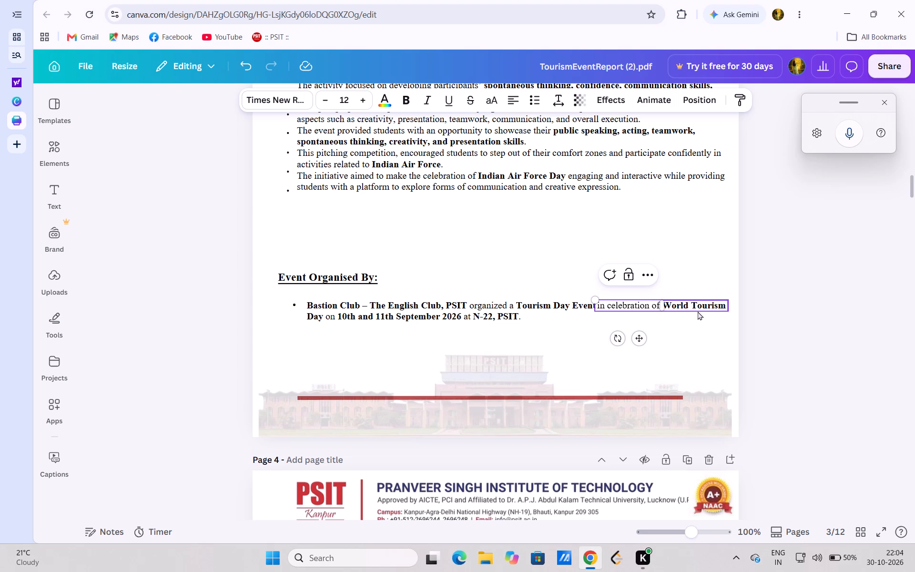
Delete "Tourism" before "Day Event" in the Event Organised By sentence.
click(693, 307)
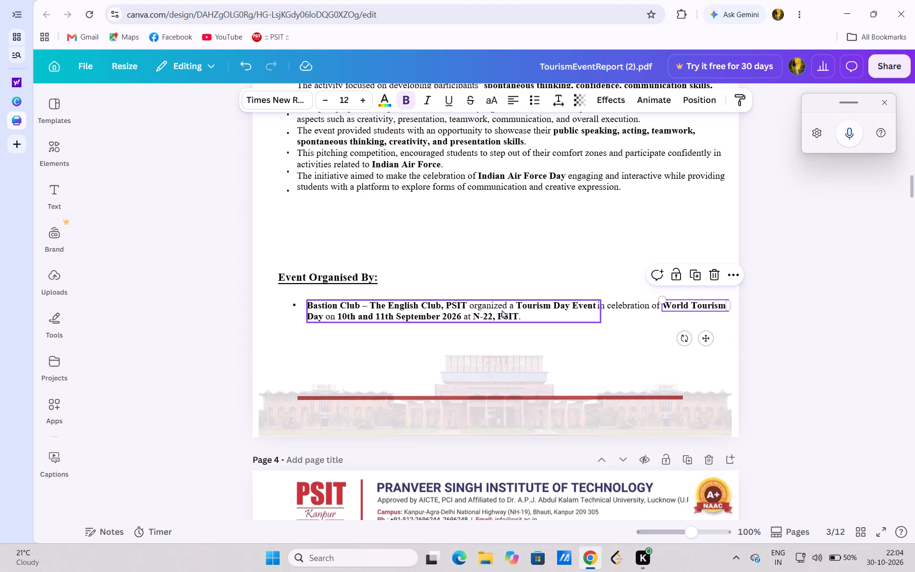
click(480, 266)
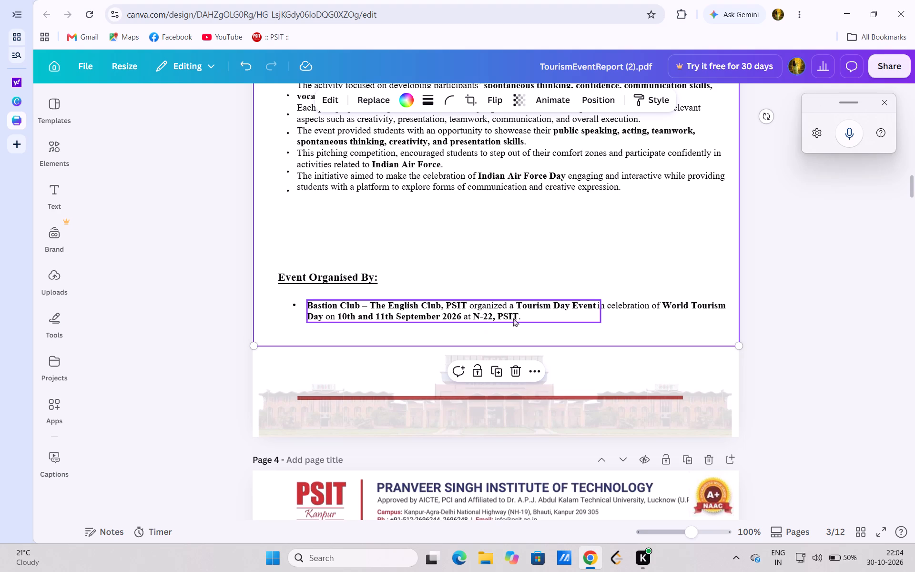
click(568, 305)
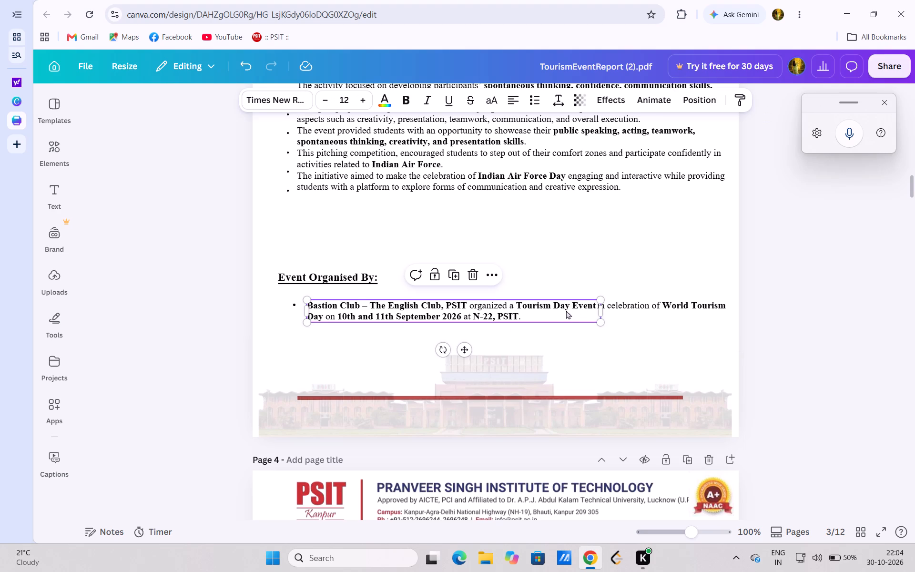
click(569, 305)
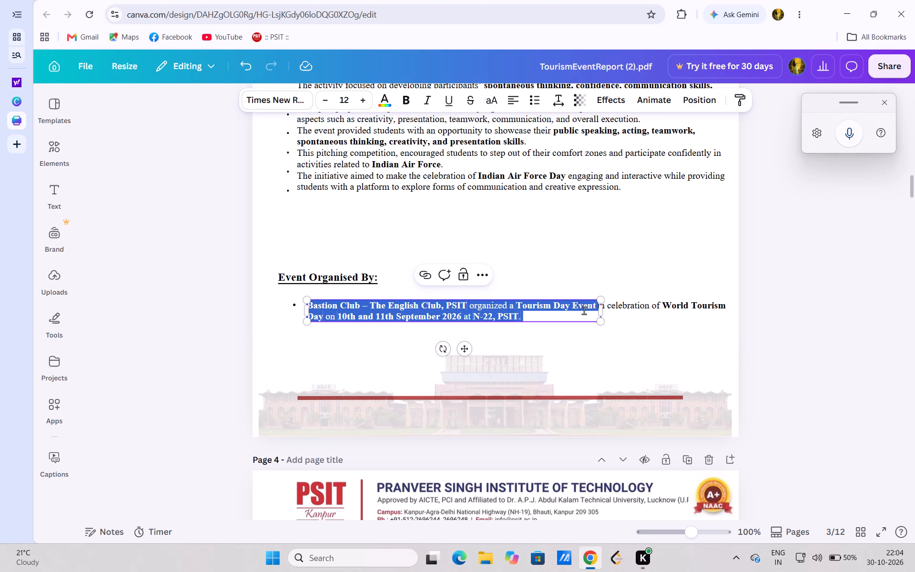
click(584, 310)
click(569, 307)
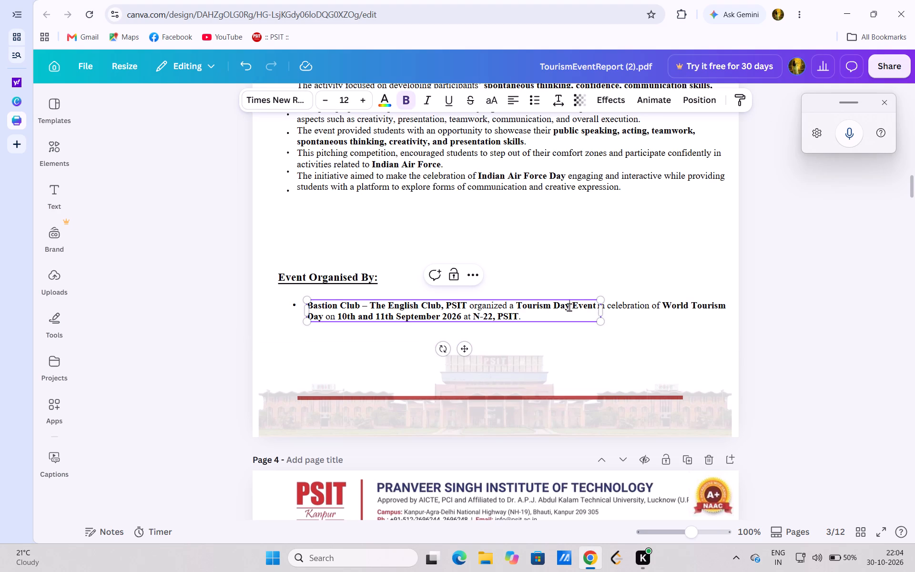
key(Left)
key(Left)
key(Left)
key(Left)
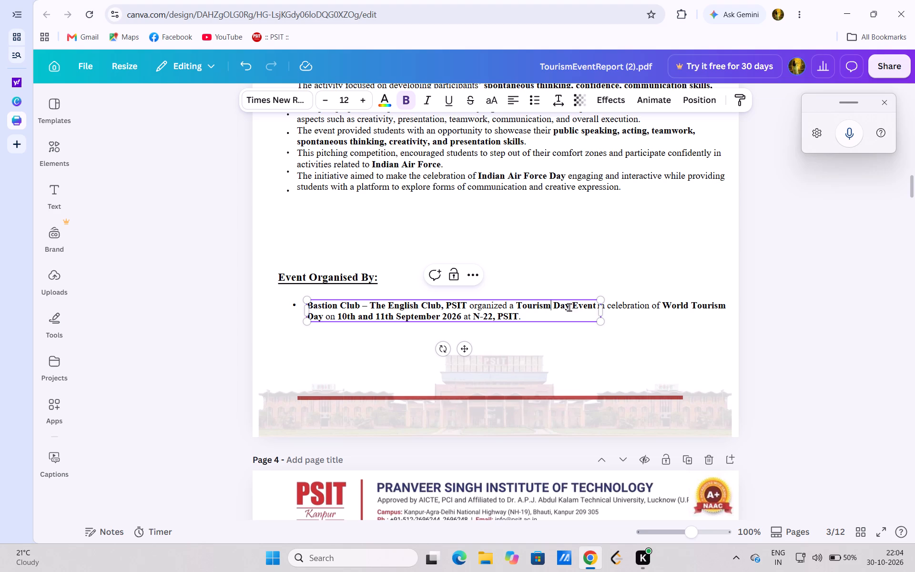
key(BackSpace)
key(BackSpace)
key(BackSpace)
key(BackSpace)
key(BackSpace)
key(BackSpace)
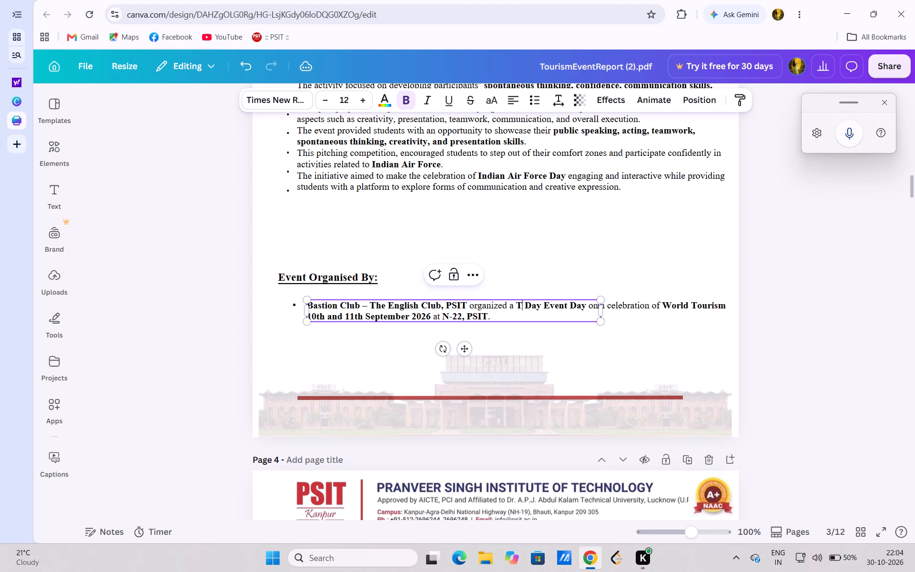
key(BackSpace)
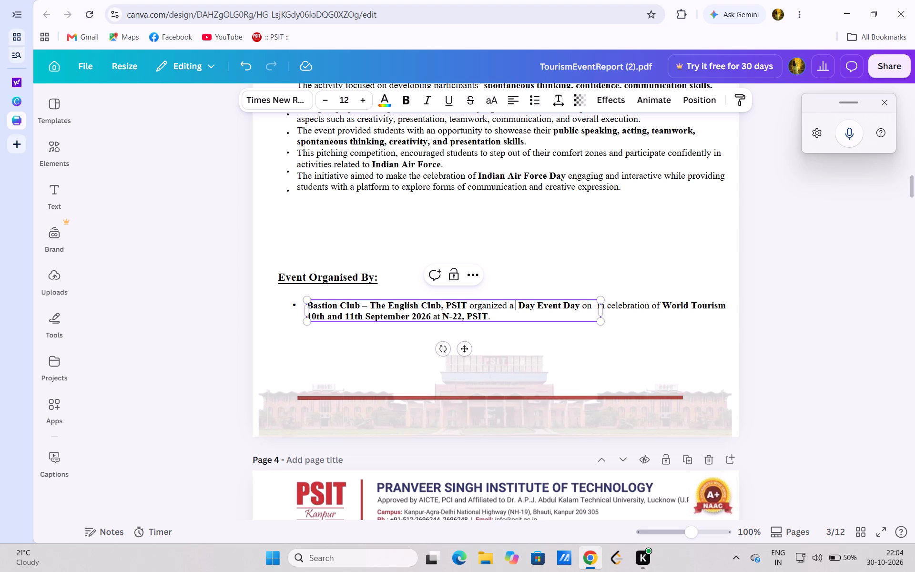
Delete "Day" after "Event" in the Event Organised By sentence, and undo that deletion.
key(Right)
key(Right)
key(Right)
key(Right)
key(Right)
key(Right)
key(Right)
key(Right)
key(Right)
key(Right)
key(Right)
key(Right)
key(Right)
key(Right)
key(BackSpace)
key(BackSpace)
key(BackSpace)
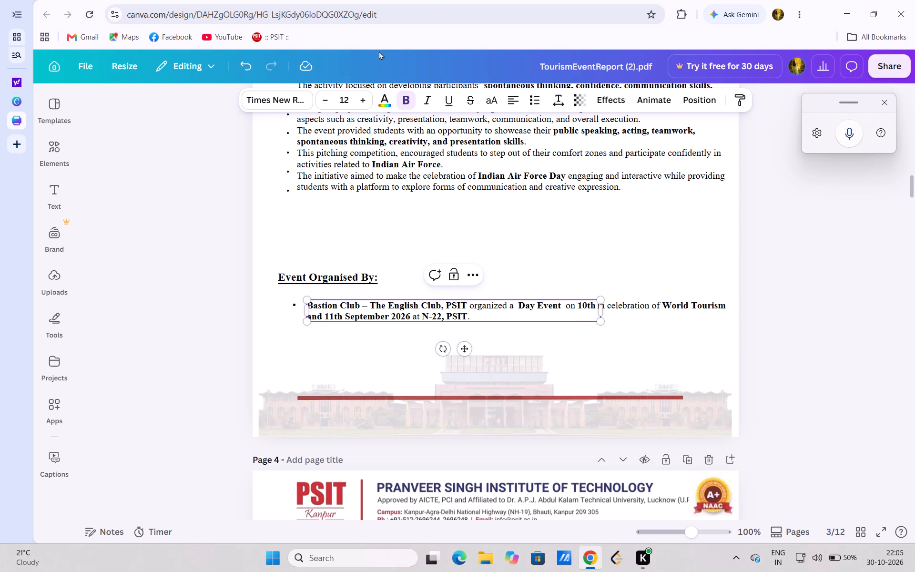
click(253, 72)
Delete the word "Day" before "Event" in the Event Organised By sentence.
scroll(250, 96, right, 1)
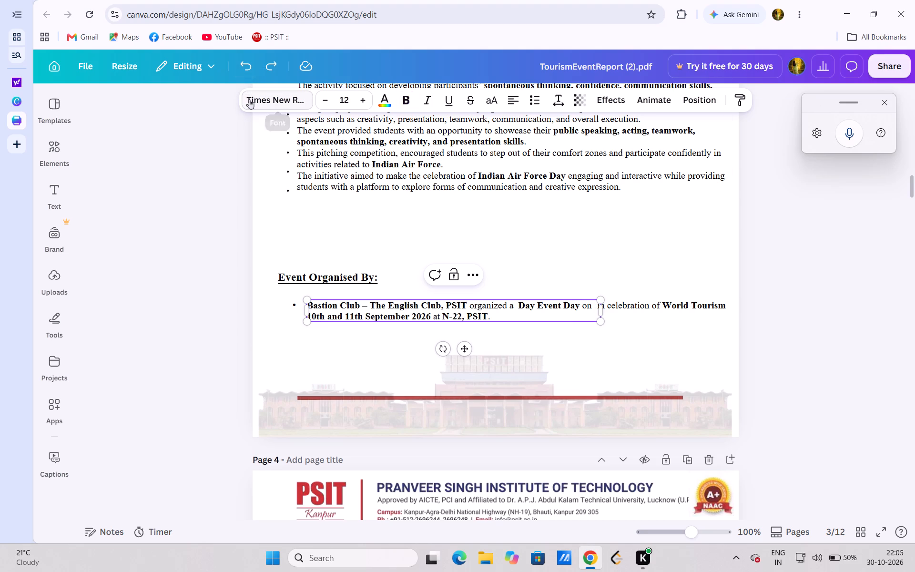
scroll(249, 99, right, 1)
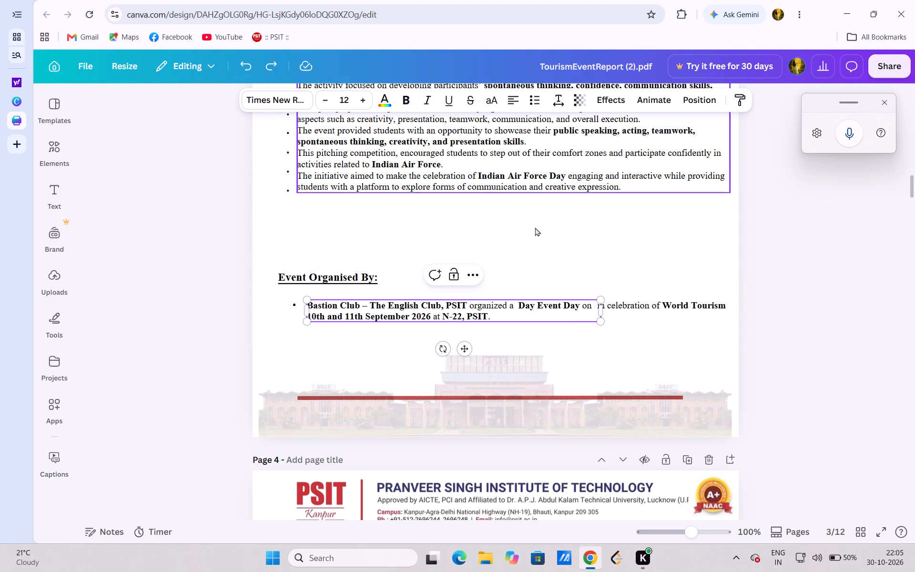
drag(535, 305, 520, 305)
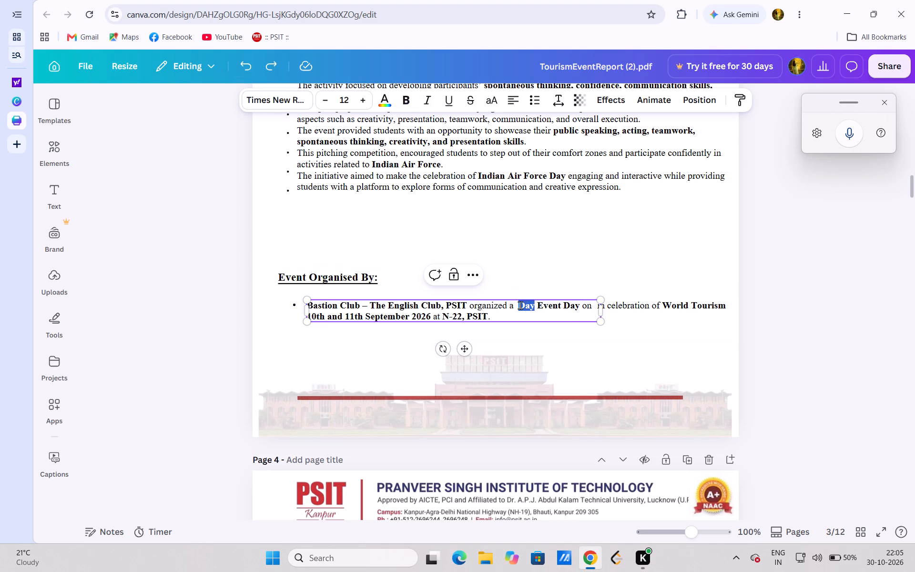
drag(520, 305, 519, 305)
key(BackSpace)
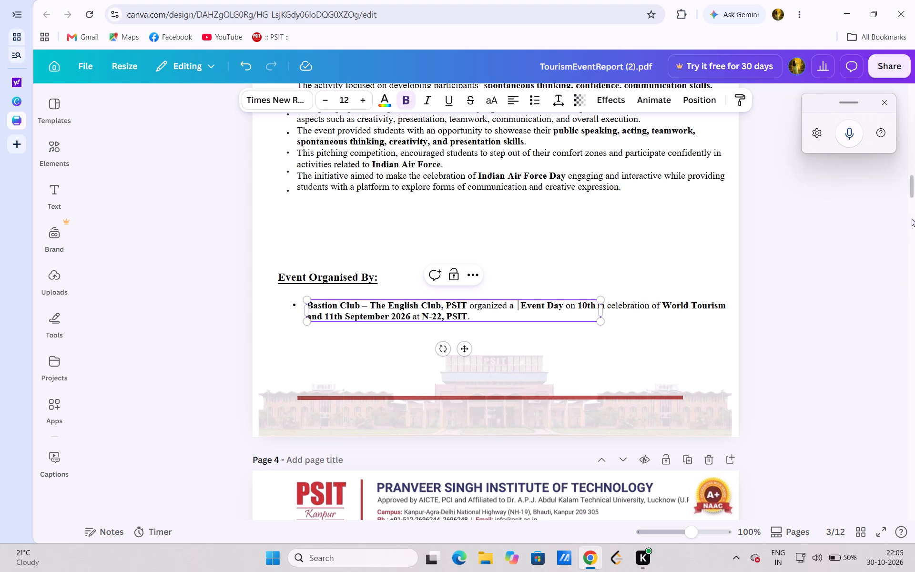
Insert "The Pride Squadron" before "Event Day" in the Event Organised By sentence, with single spaces between the words.
click(913, 184)
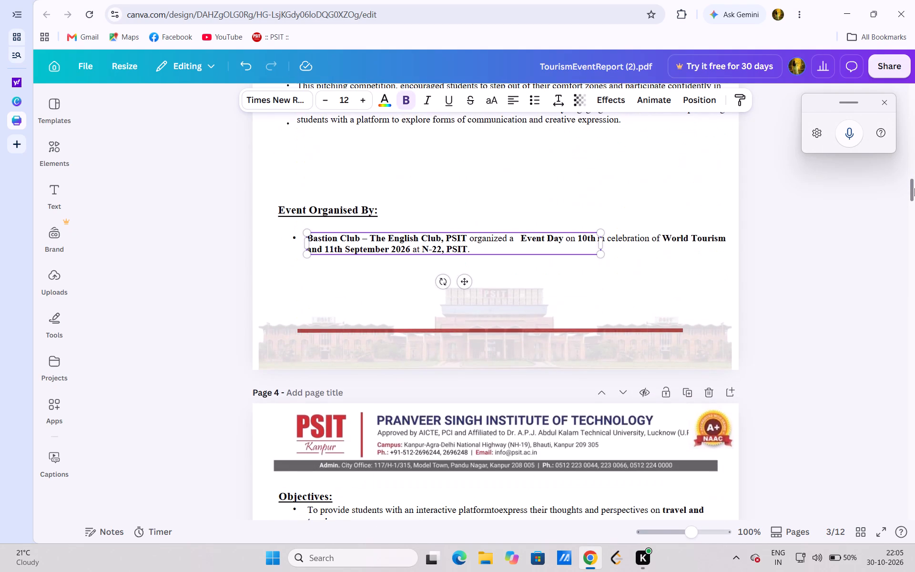
click(520, 242)
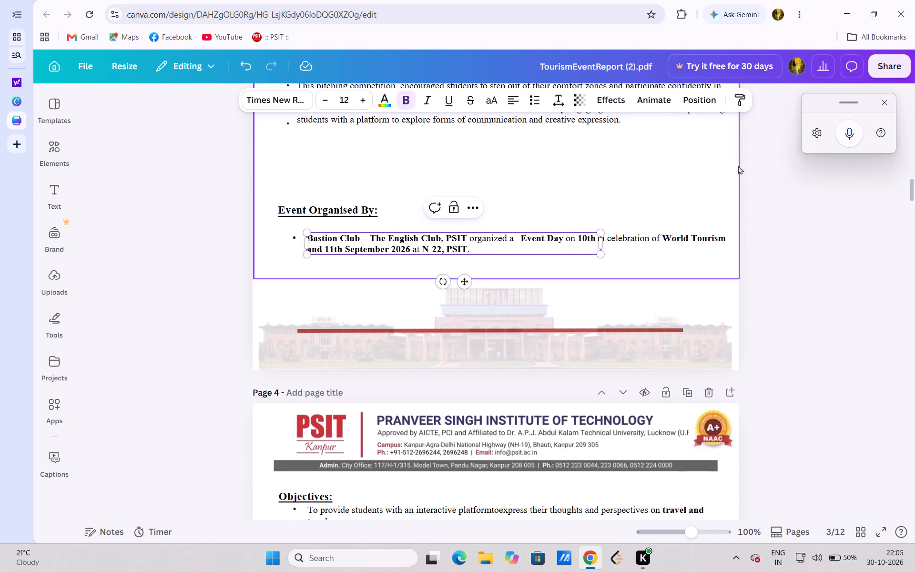
click(849, 125)
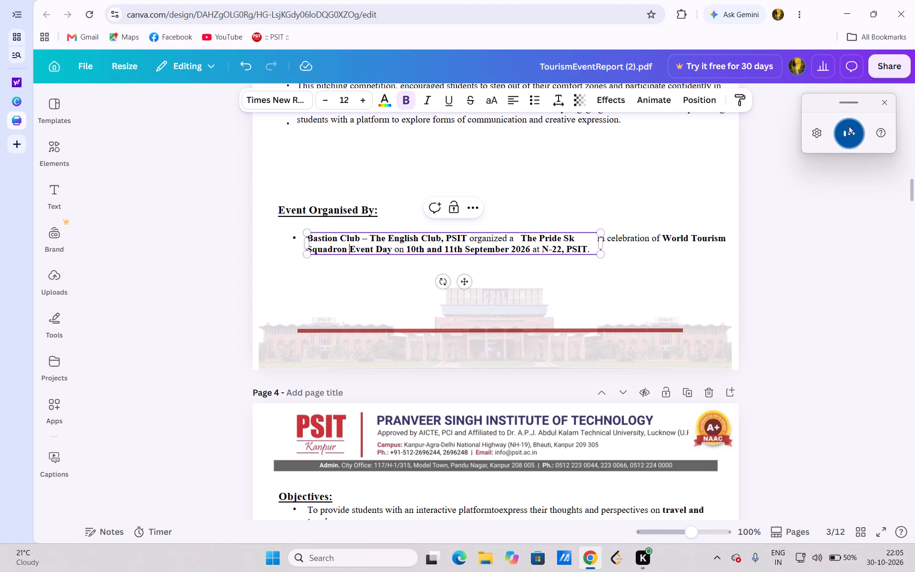
click(849, 128)
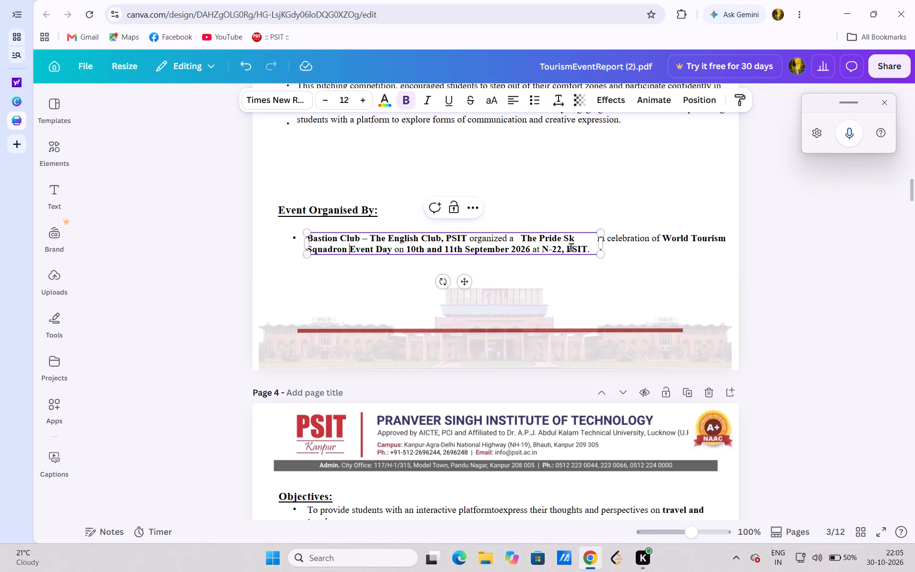
click(579, 239)
key(BackSpace)
key(BackSpace)
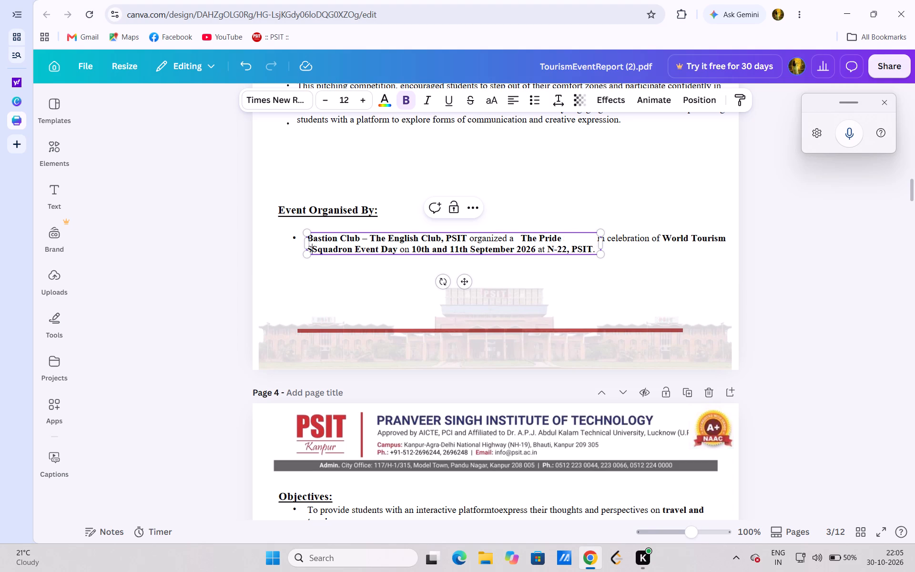
key(BackSpace)
key(BackSpace)
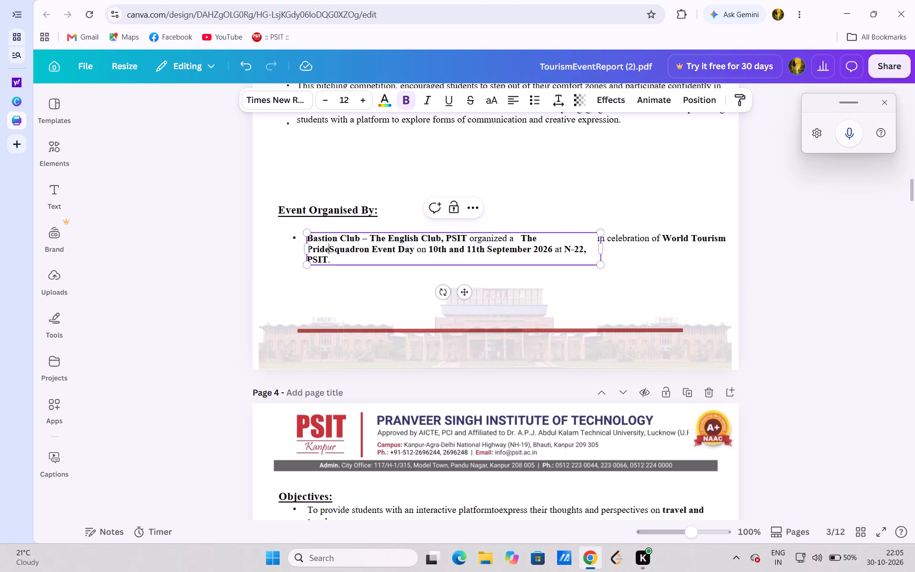
key(space)
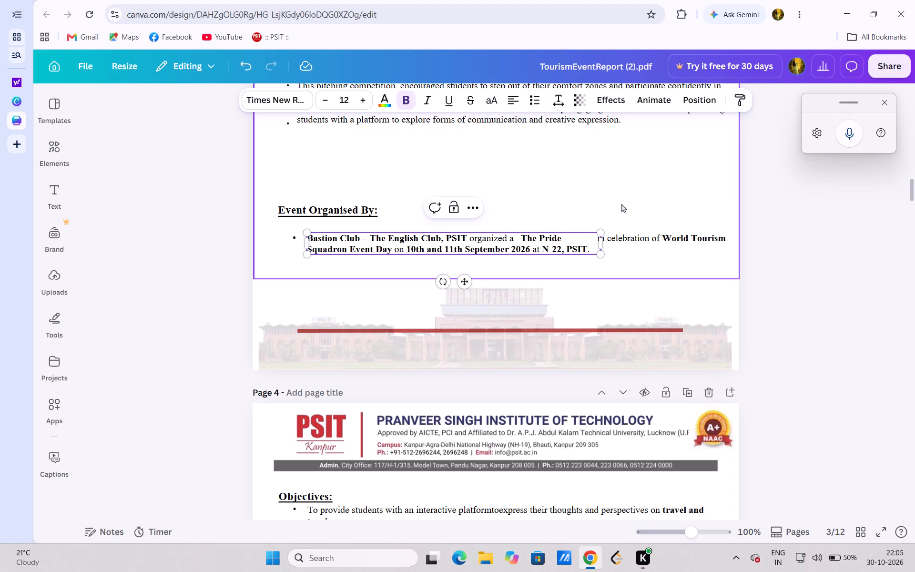
Delete the word "a" and the extra spaces before "The Pride Squadron" in the Event Organised By sentence.
click(824, 269)
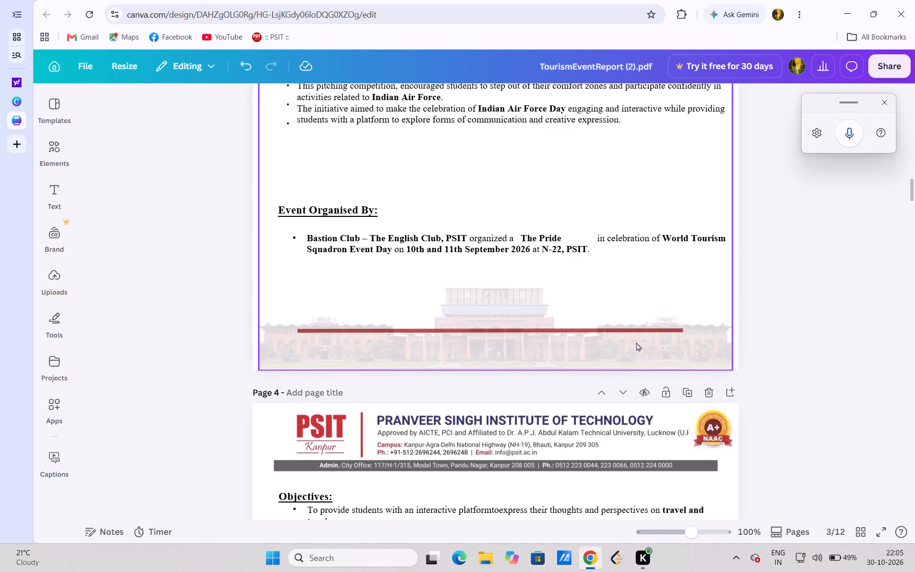
click(525, 235)
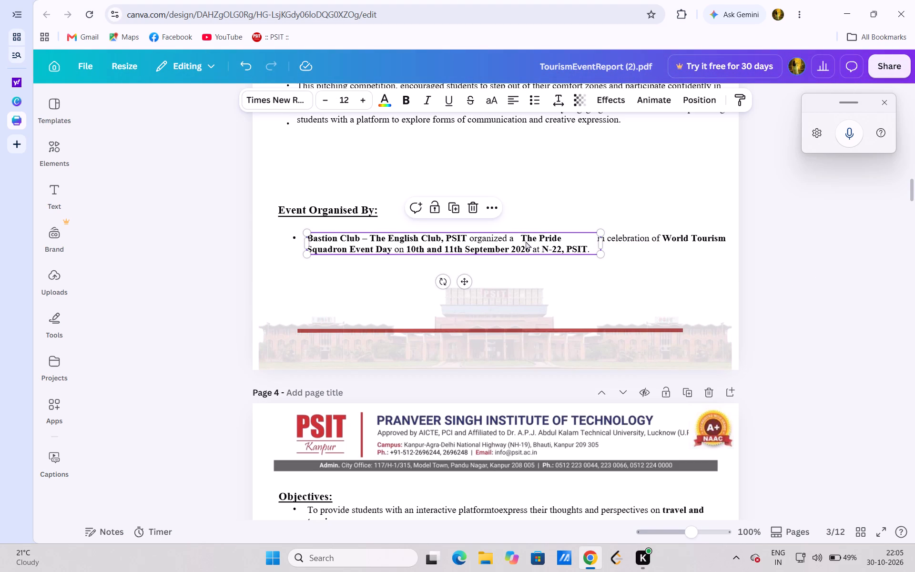
click(520, 236)
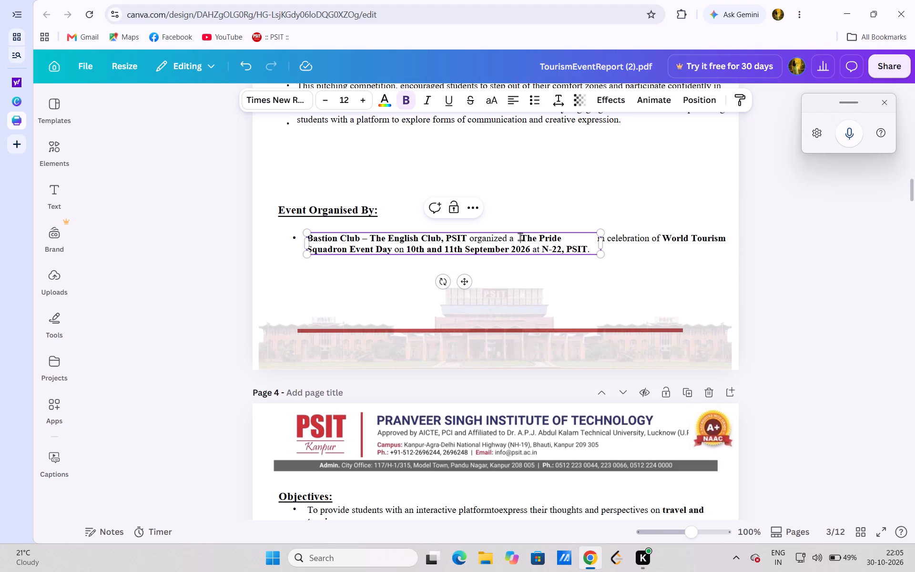
key(BackSpace)
key(BackSpace)
key(BackSpace)
key(BackSpace)
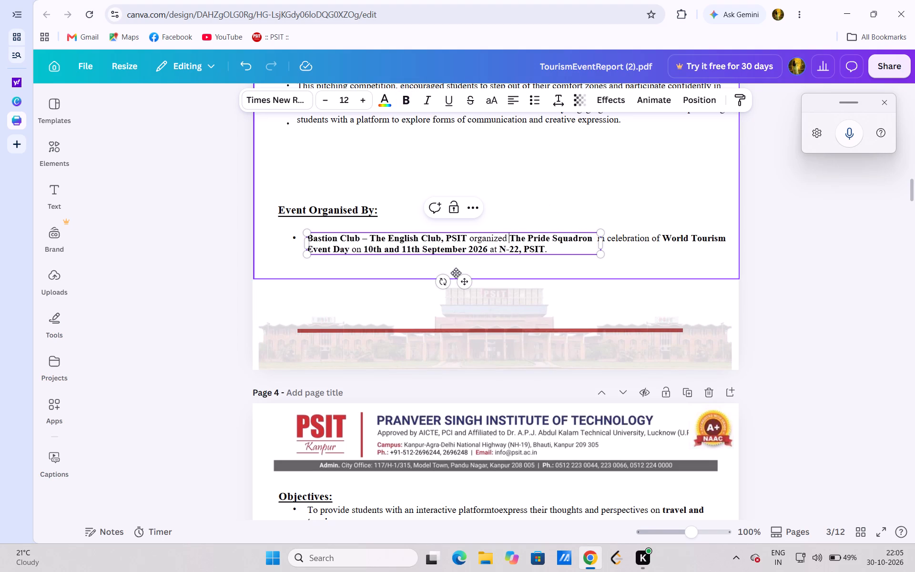
click(334, 250)
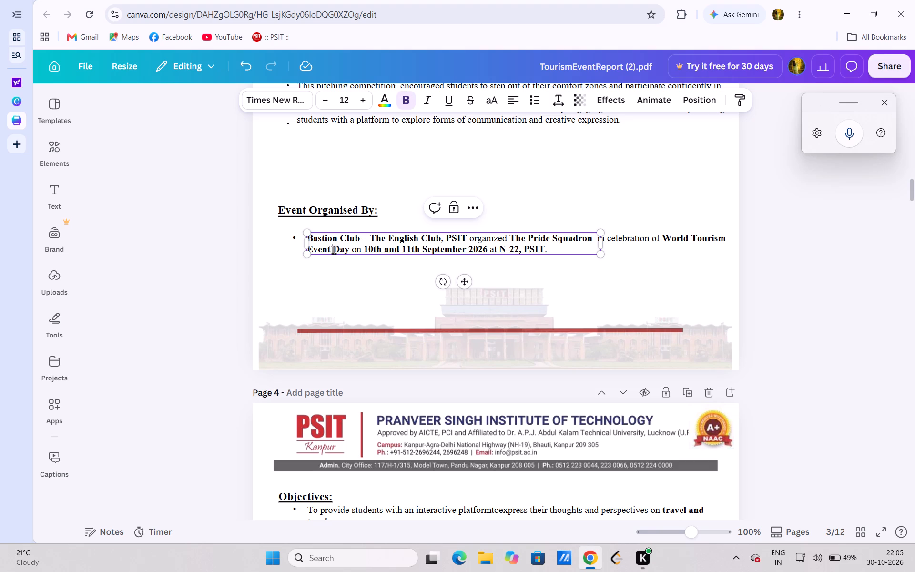
Delete the separate "in celebration of" and "World Tourism" text boxes beside the Event Organised By sentence.
click(789, 206)
click(625, 235)
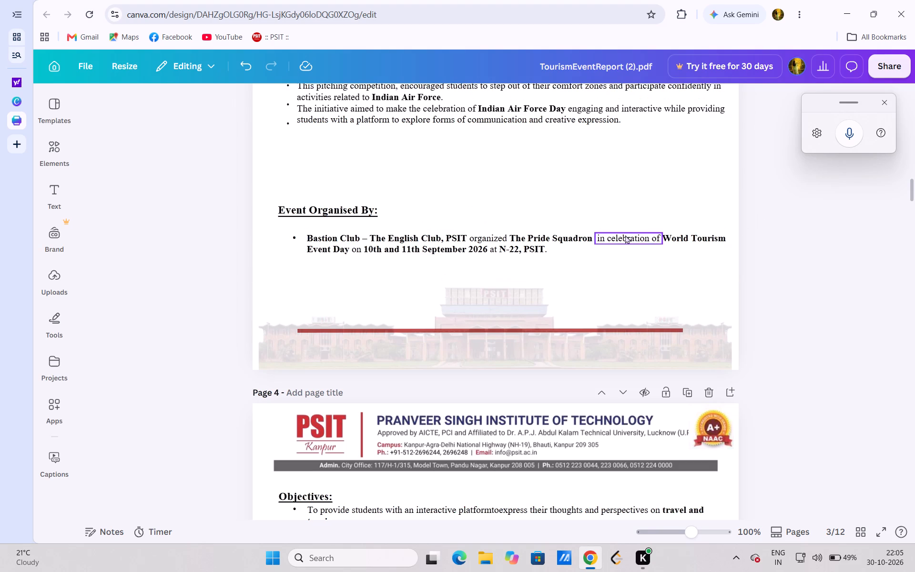
click(646, 209)
click(681, 238)
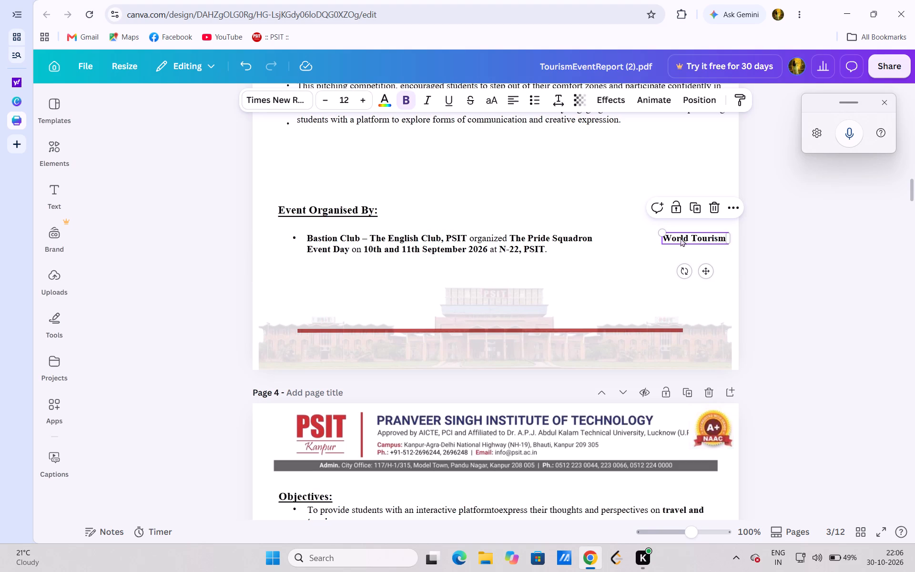
click(710, 211)
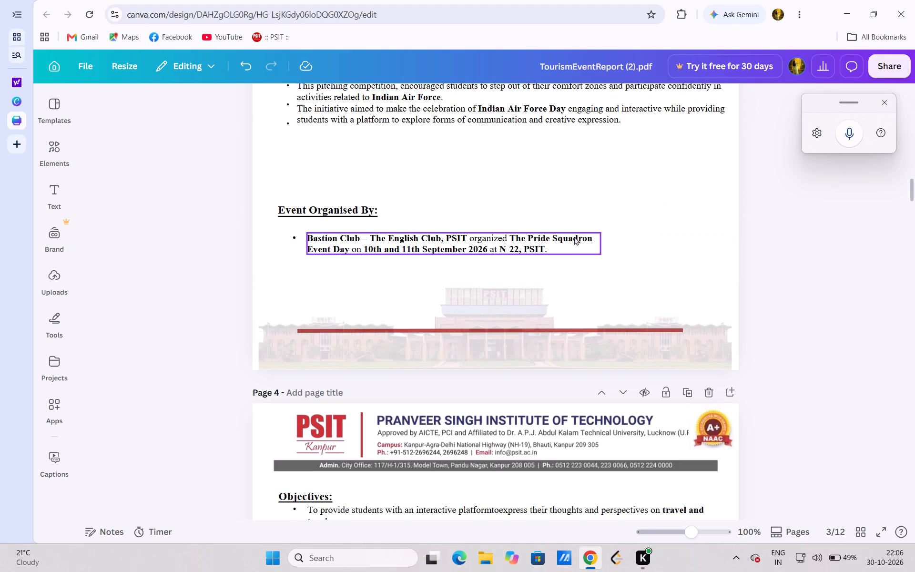
Widen the Event Organised By sentence's text box to a width of about 7.2, towards the page's edge.
click(573, 236)
click(348, 244)
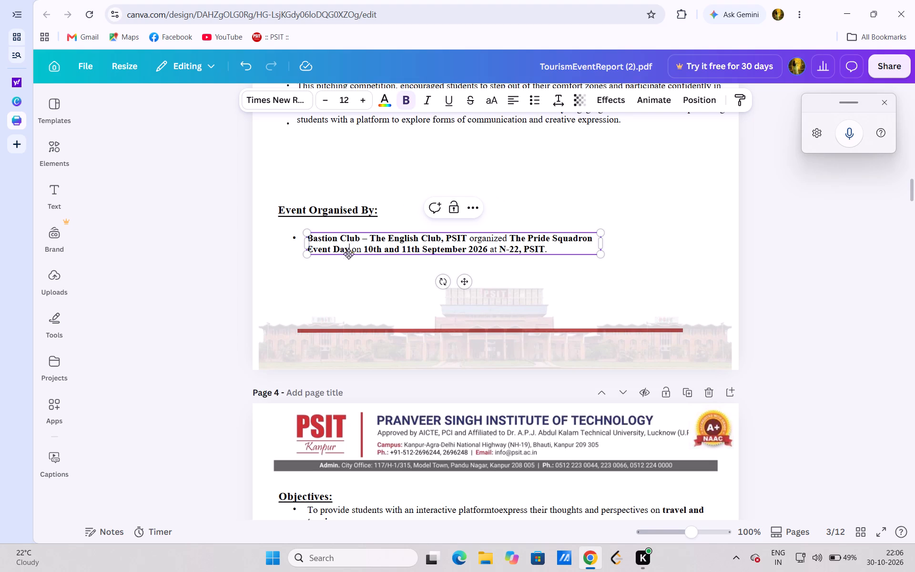
key(Left)
key(Left)
key(Left)
key(Left)
key(Left)
key(Left)
key(Left)
key(Left)
key(Left)
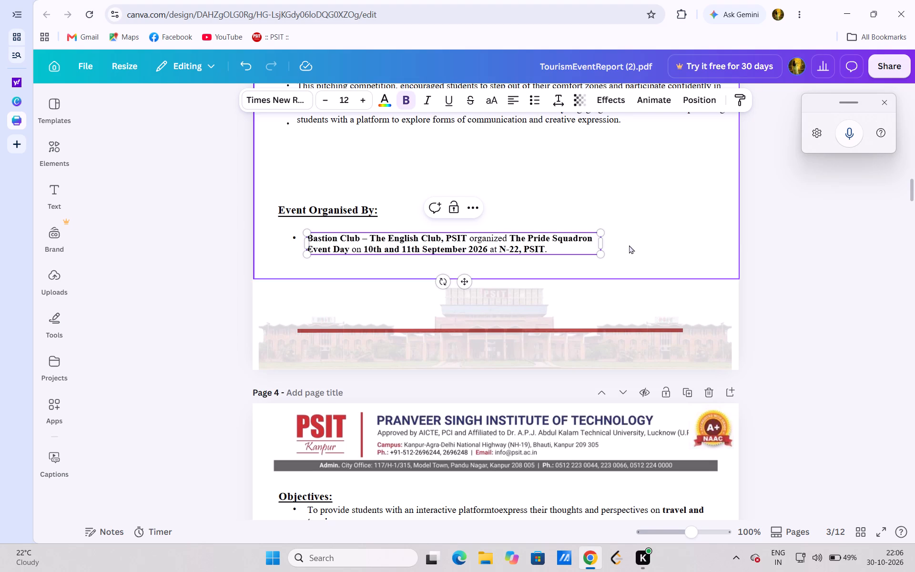
drag(601, 241, 647, 240)
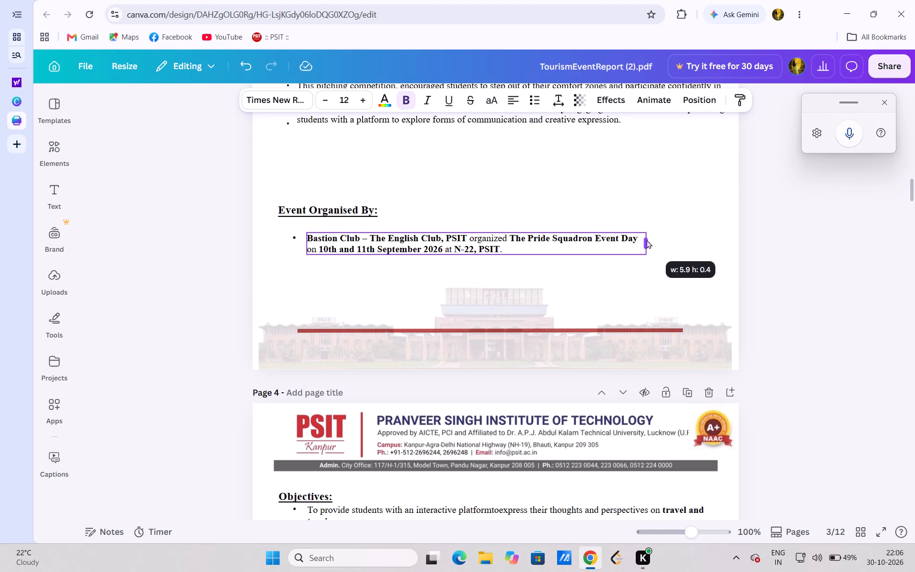
drag(647, 240, 719, 240)
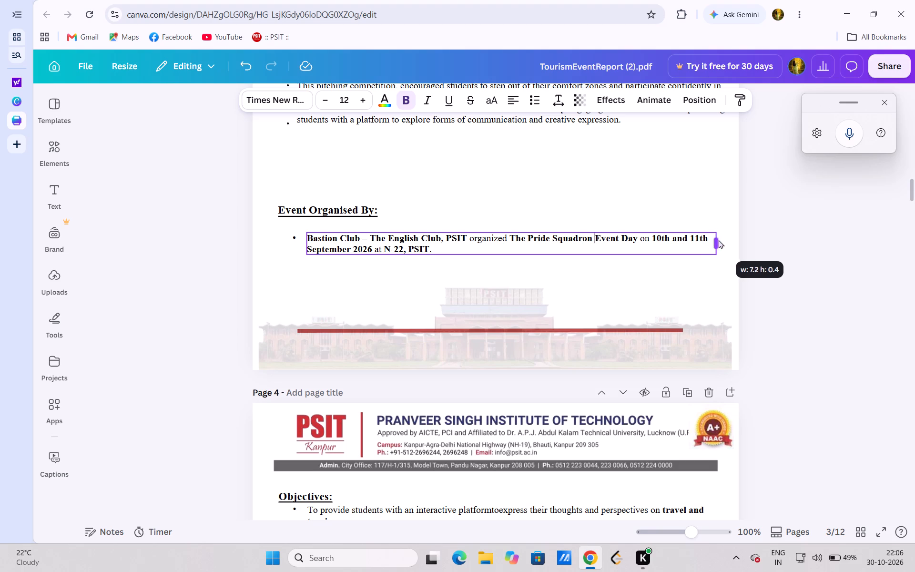
drag(719, 240, 715, 240)
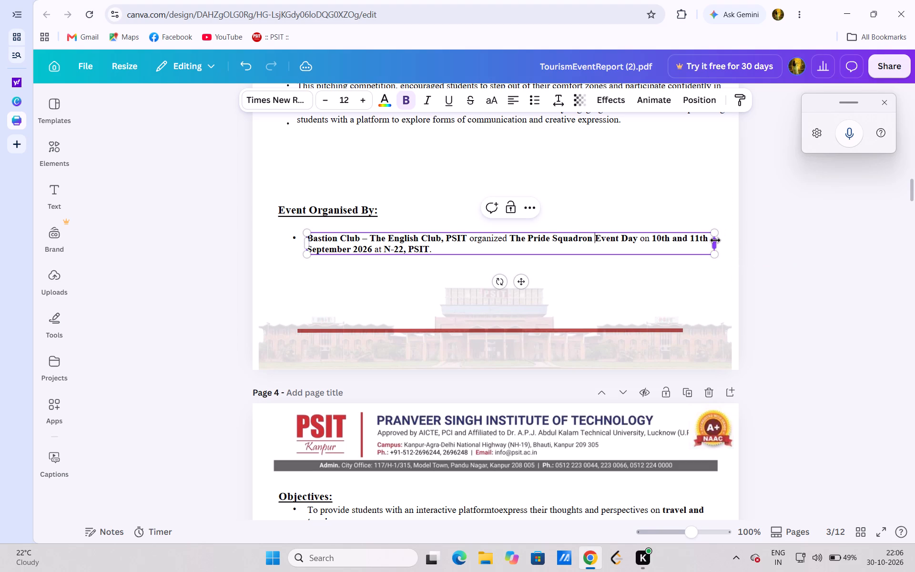
click(621, 241)
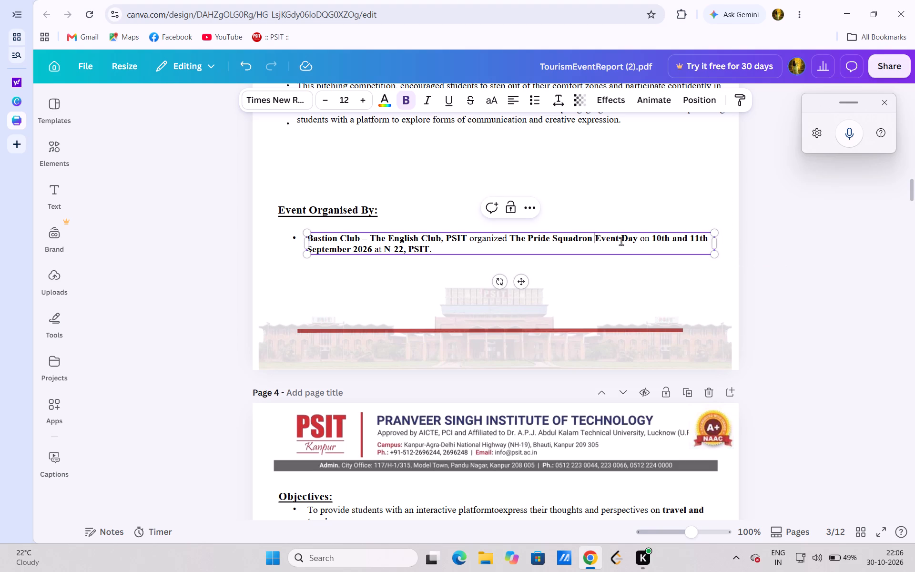
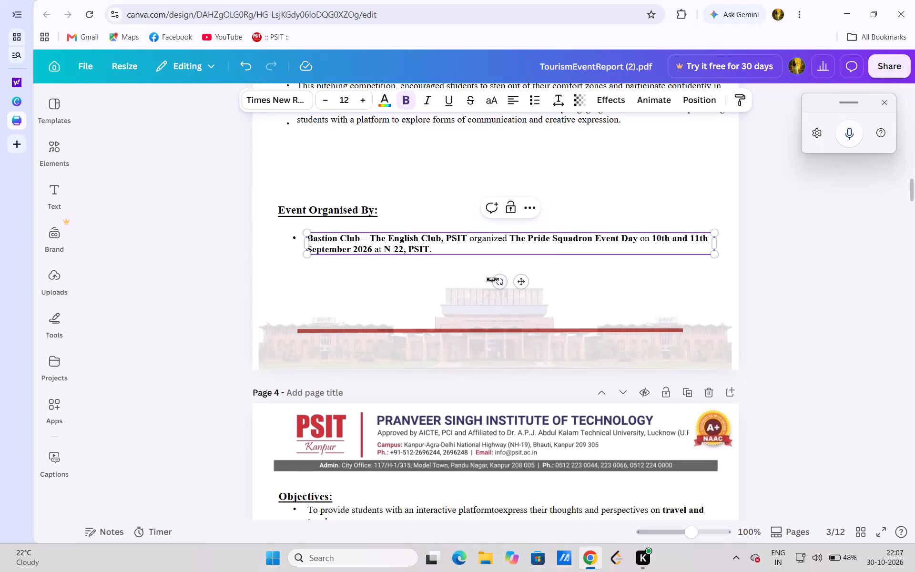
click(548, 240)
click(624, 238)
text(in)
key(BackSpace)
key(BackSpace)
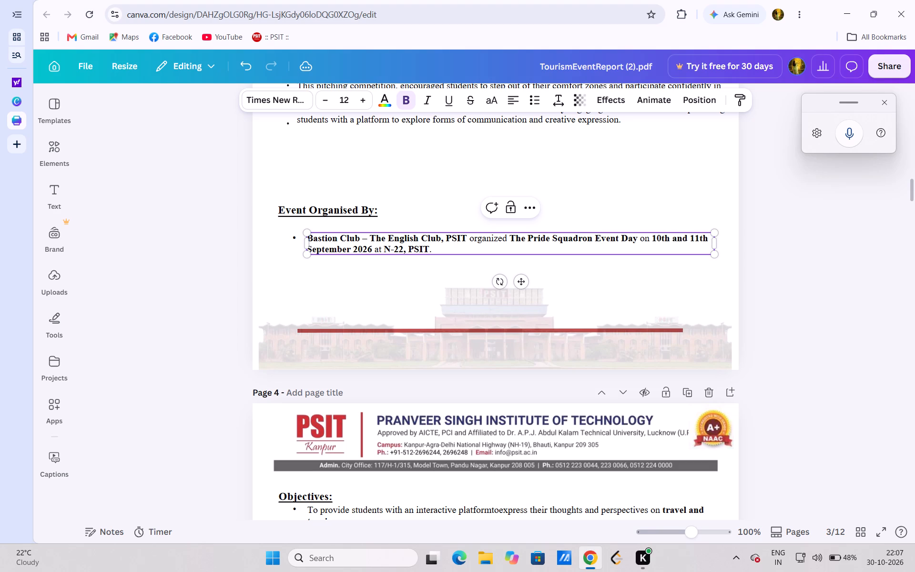
Insert "in celebration of" in regular weight between "Event" and "Day" in the Event Organised By sentence.
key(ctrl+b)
text(in celebration)
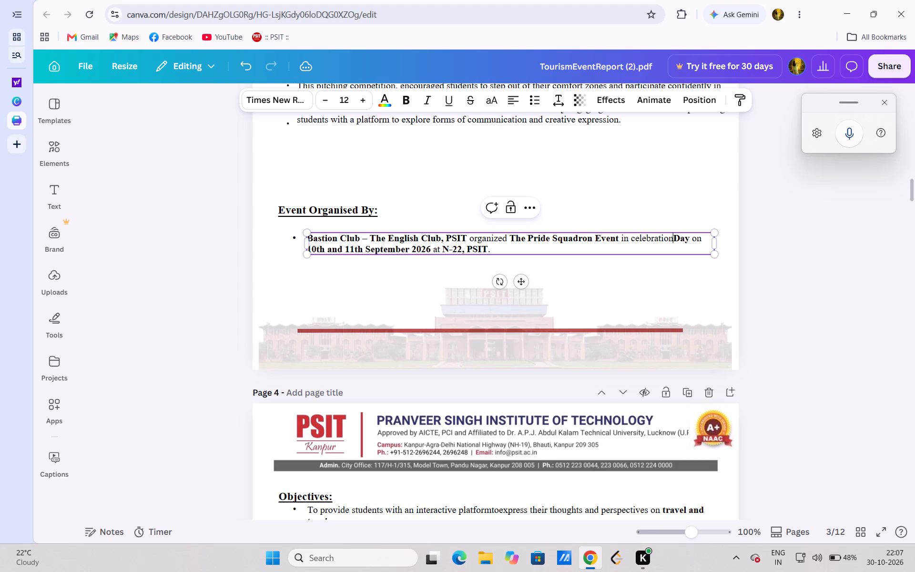
key(space)
text(of)
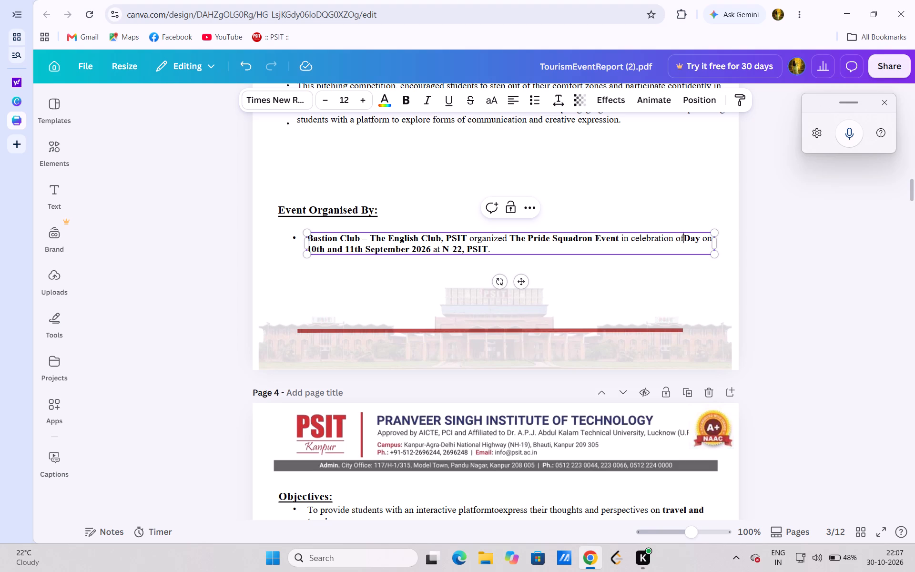
key(space)
Insert "Indian Air Force" in bold before "Day" in the Event Organised By sentence, with single spaces between the words.
key(ctrl+b)
text(Indian)
key(space)
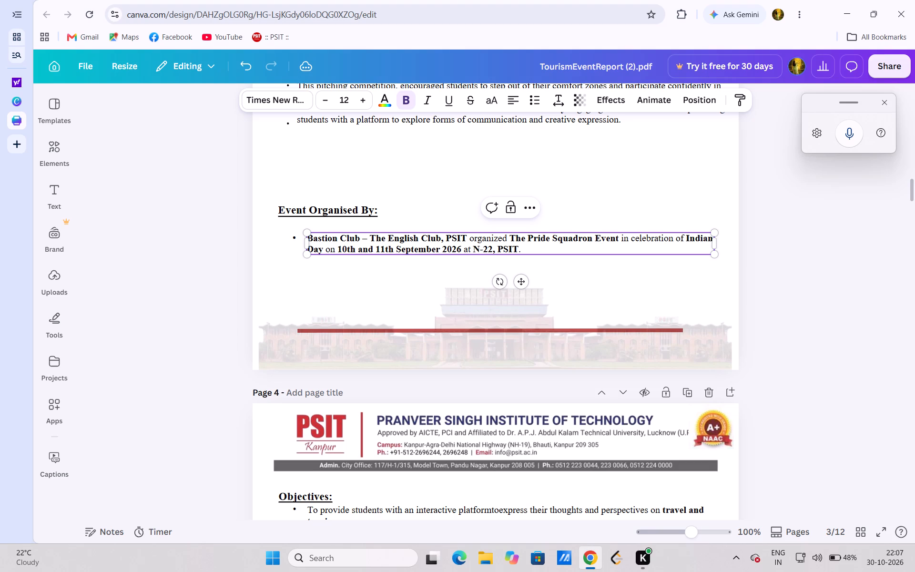
key(BackSpace)
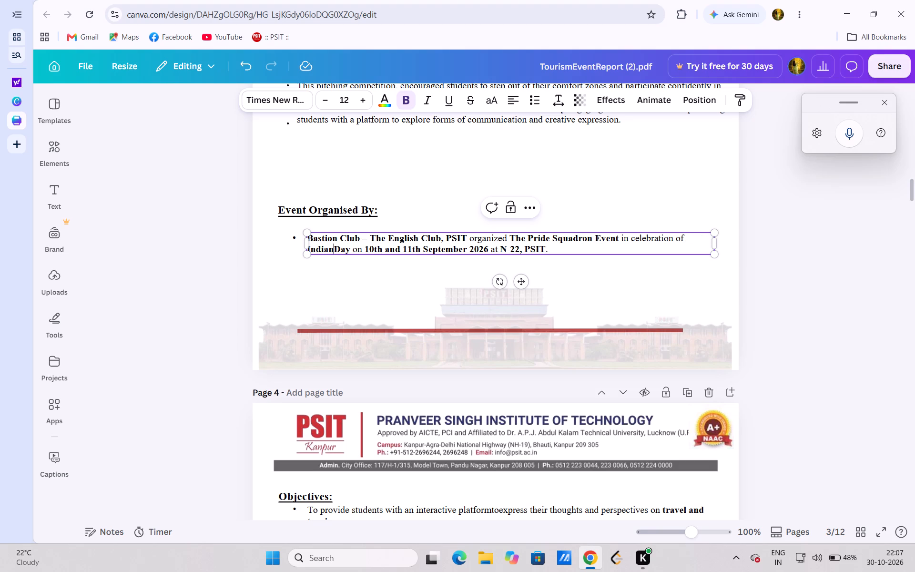
key(space)
text(Air Force)
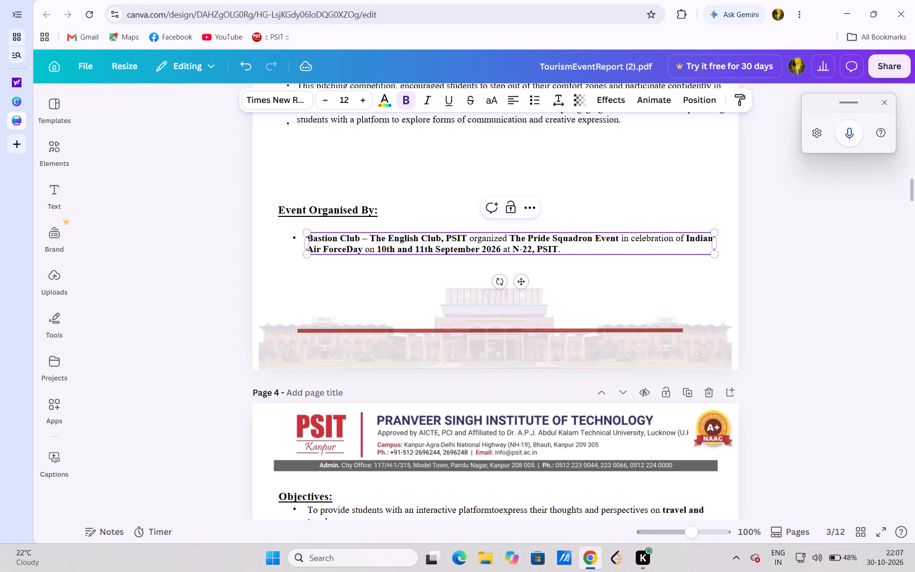
key(space)
Change the first date in the Event Organised By sentence to 26th, in bold.
key(Right)
key(Right)
key(Right)
key(Right)
key(Right)
key(Right)
key(Right)
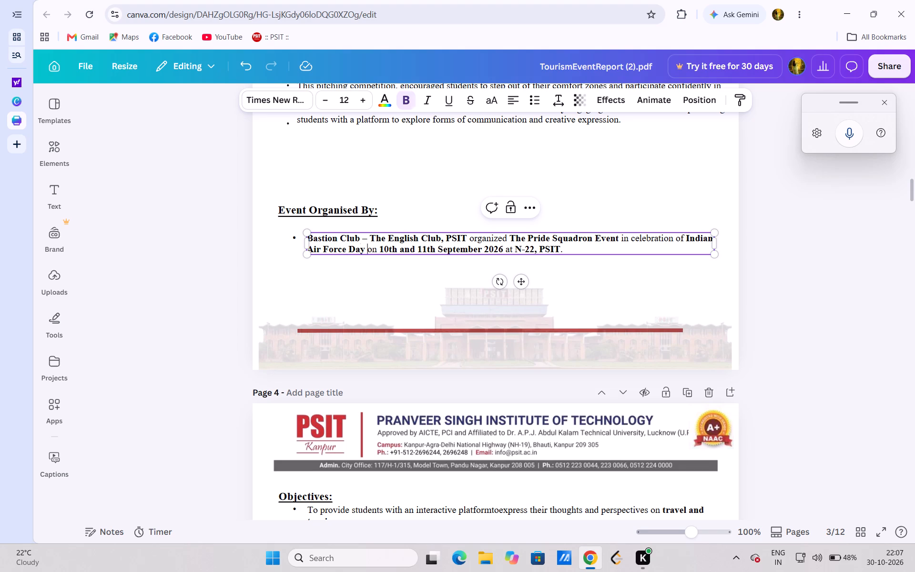
key(Right)
key(Right)
key(Right)
key(Left)
key(BackSpace)
key(BackSpace)
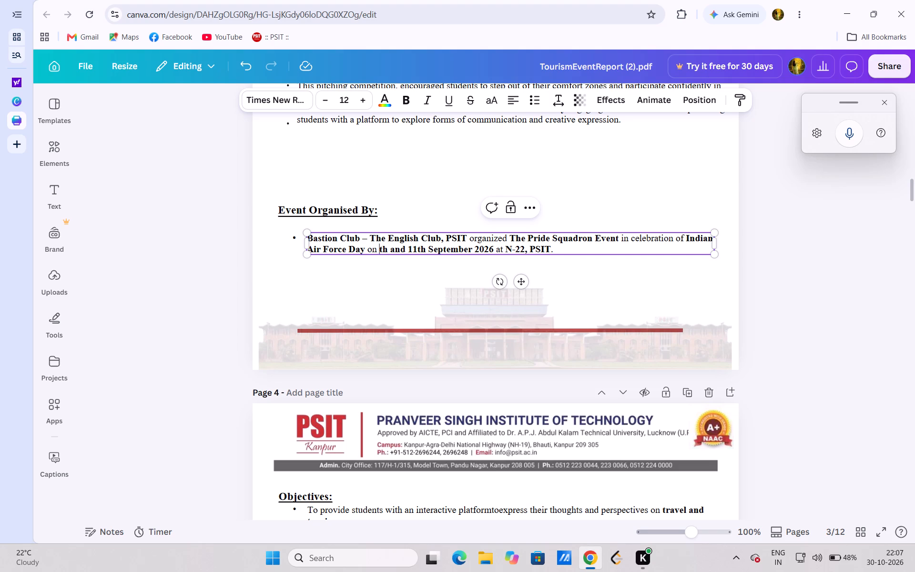
key(ctrl+b)
text(26)
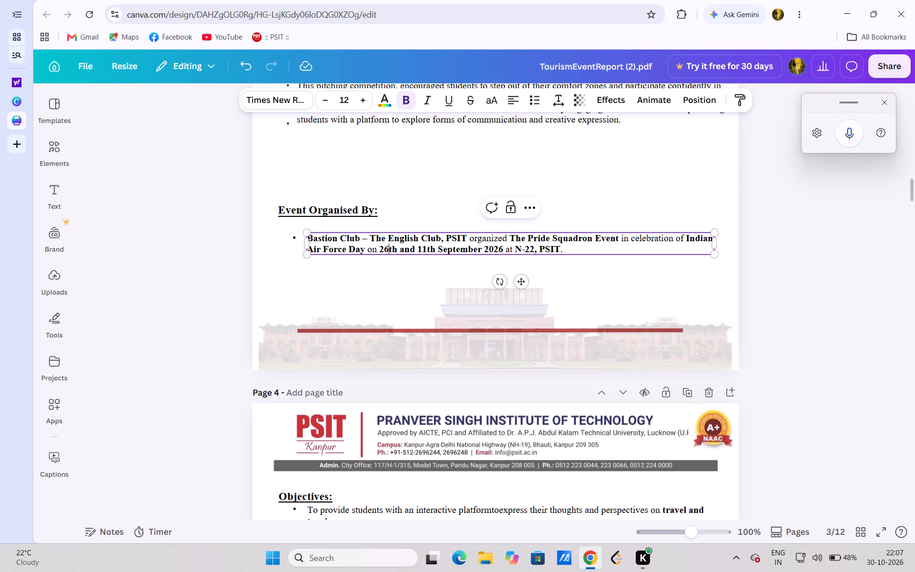
Change the second date in the Event Organised By sentence to 28th.
key(Right)
key(Right)
key(Right)
key(Right)
key(Right)
key(Right)
key(Right)
key(Right)
key(Right)
key(BackSpace)
key(BackSpace)
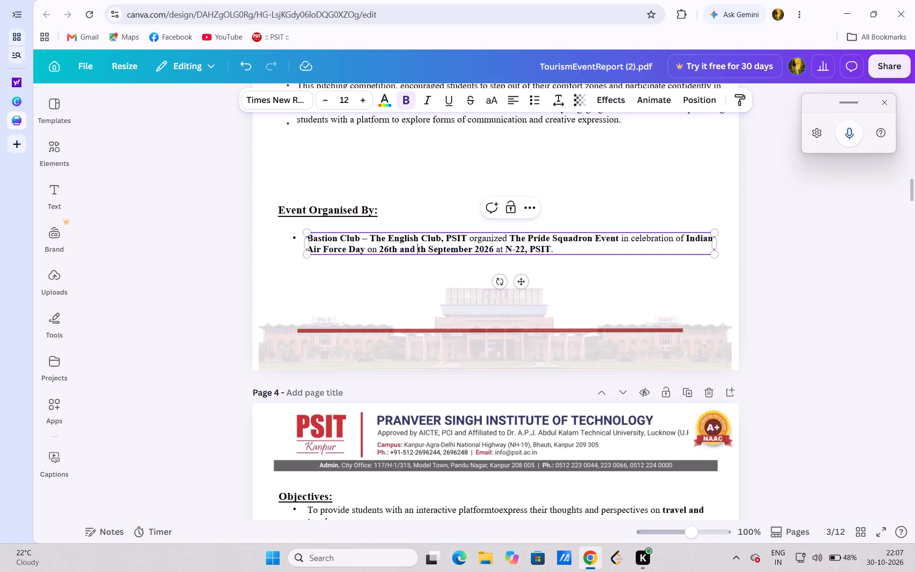
key(2)
key(8)
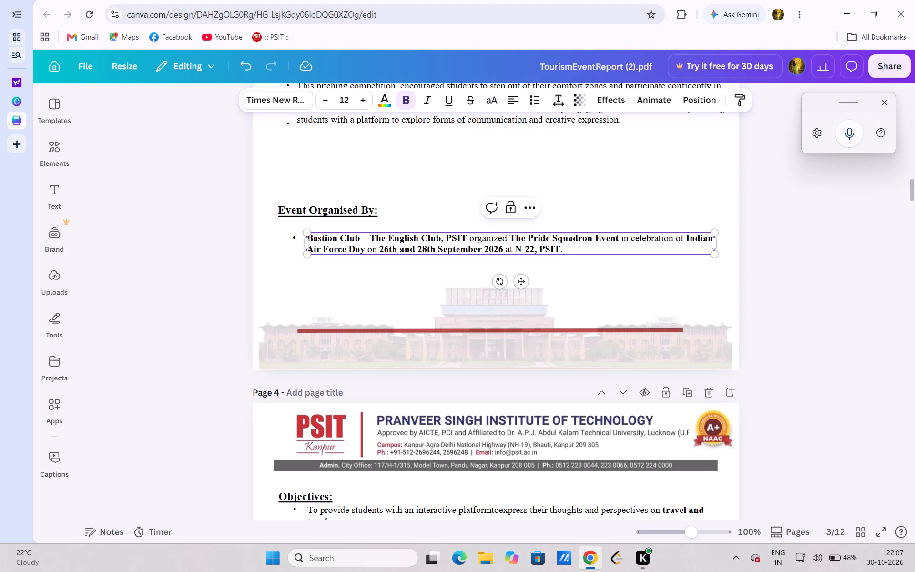
Change the month in the Event Organised By sentence to October.
key(Right)
key(Right)
key(Right)
key(Right)
key(Right)
key(Right)
key(Right)
key(Right)
key(Right)
key(BackSpace)
key(BackSpace)
key(BackSpace)
key(BackSpace)
key(BackSpace)
key(BackSpace)
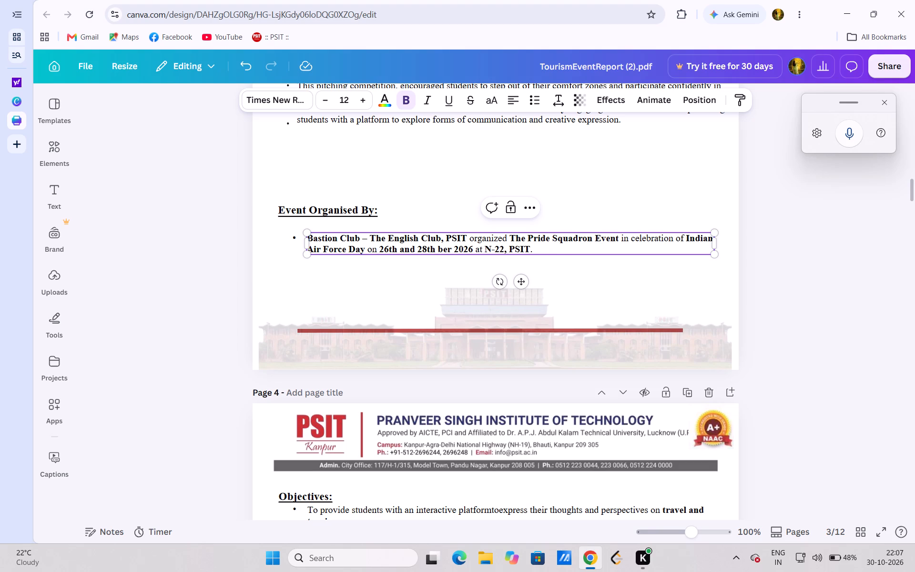
text(Oct)
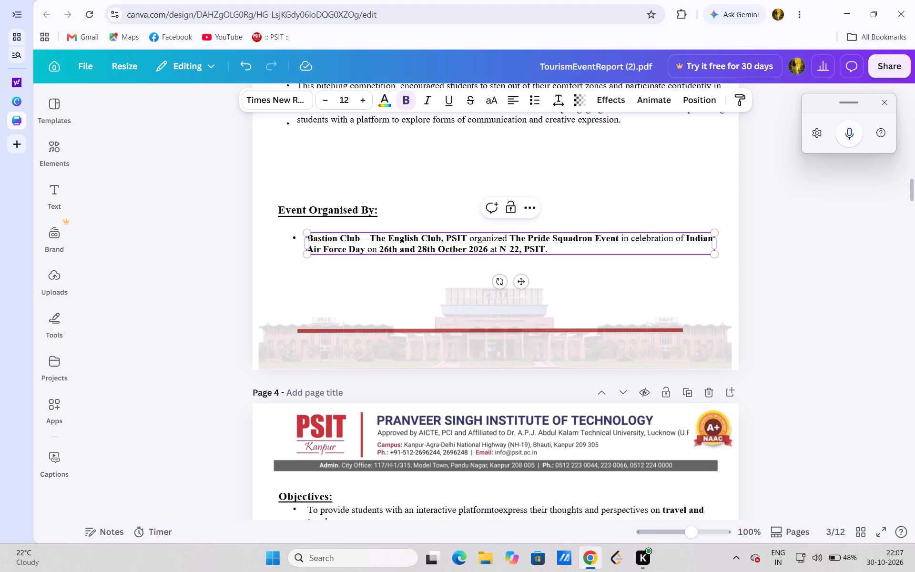
key(o)
Change the venue in the Event Organised By sentence to R-22 and finish editing the text.
key(Right)
key(Right)
key(Right)
key(Right)
key(Right)
key(Right)
key(Right)
key(Right)
key(Right)
key(Right)
key(Right)
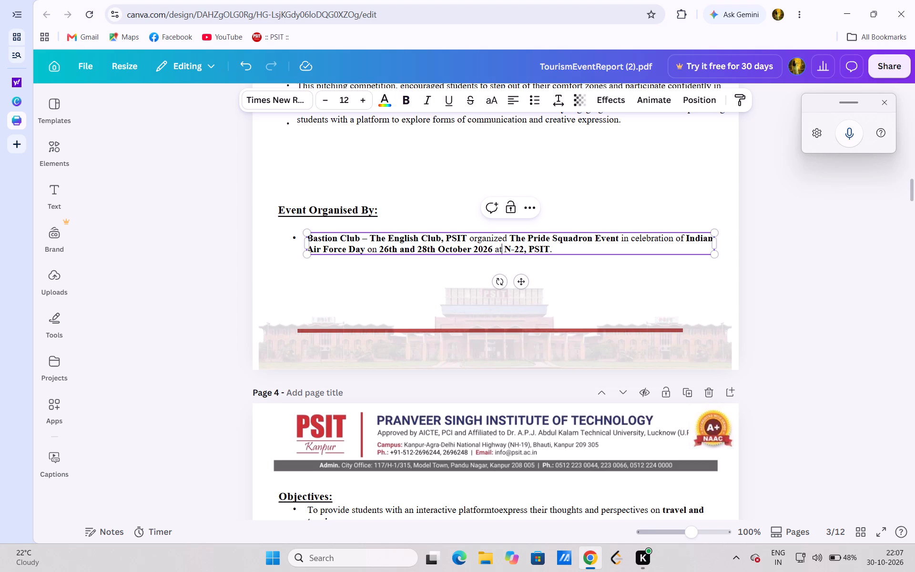
key(Right)
key(Right)
key(Right)
key(BackSpace)
text(R-)
key(Left)
key(Left)
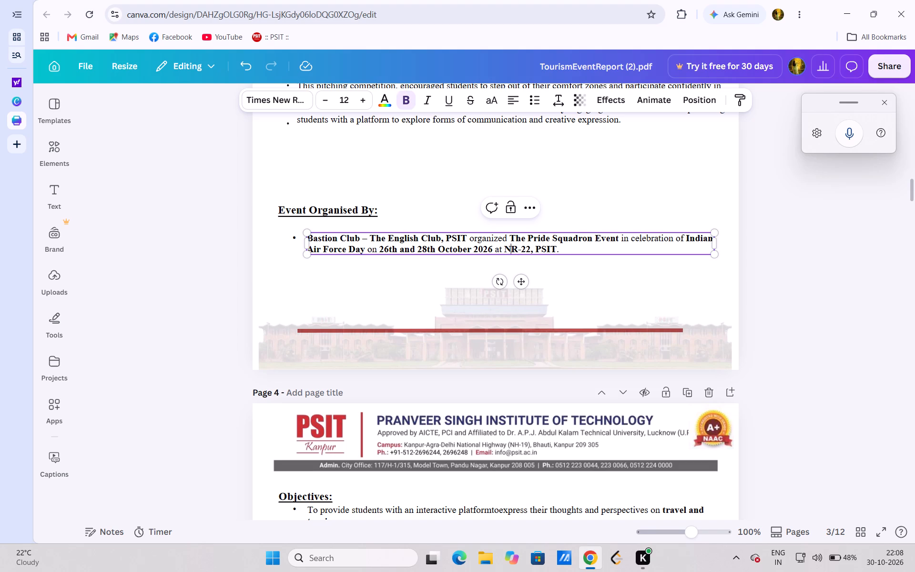
key(BackSpace)
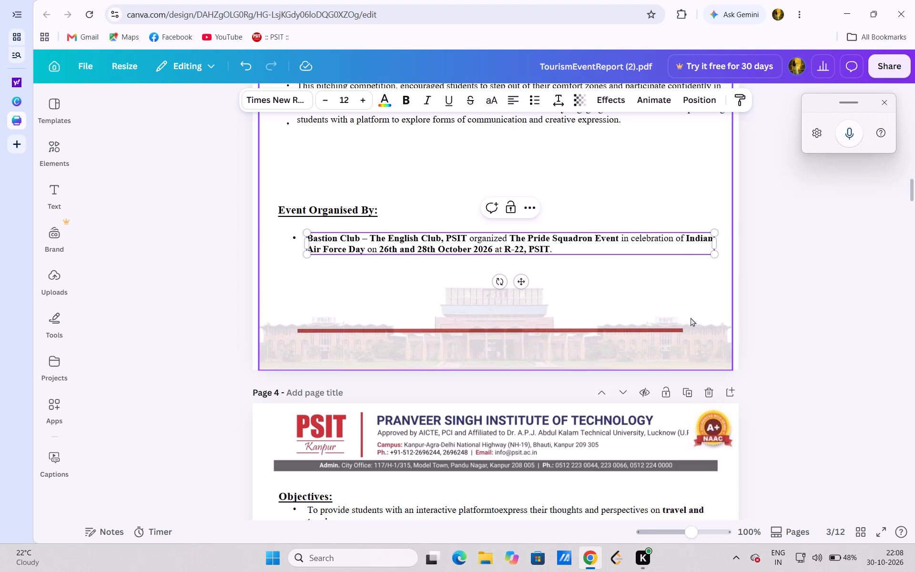
click(803, 285)
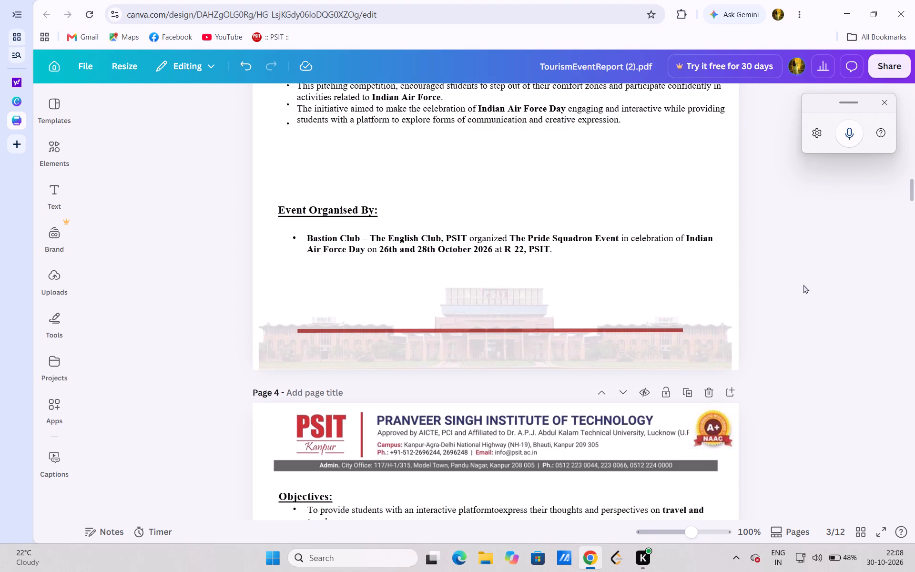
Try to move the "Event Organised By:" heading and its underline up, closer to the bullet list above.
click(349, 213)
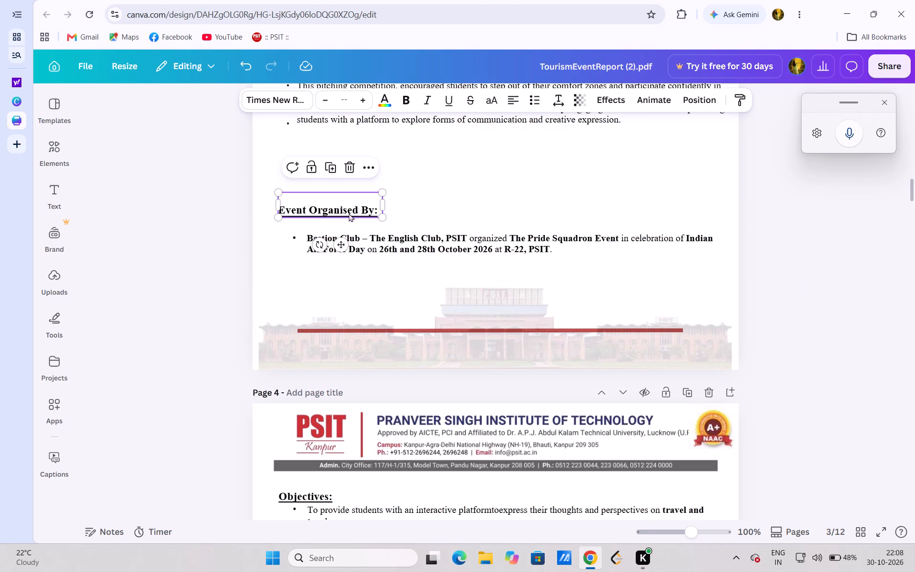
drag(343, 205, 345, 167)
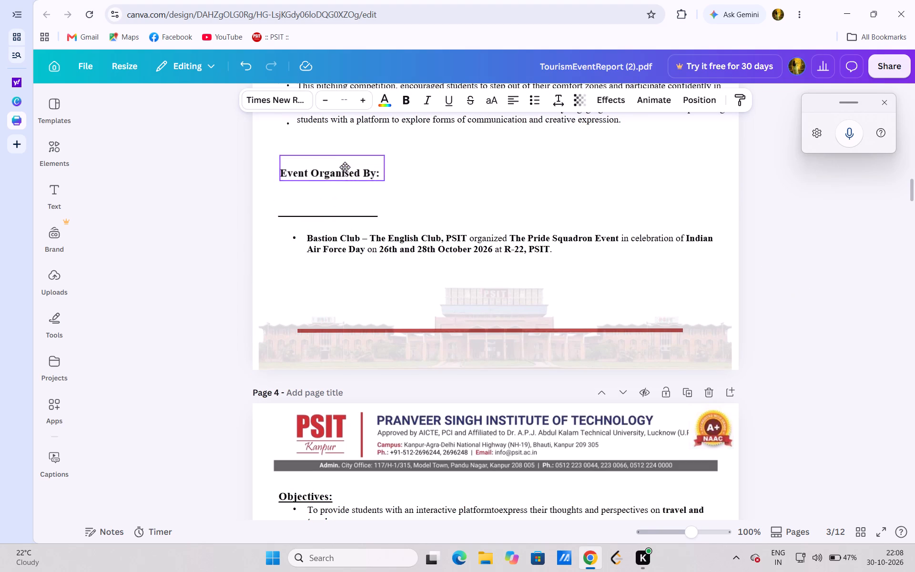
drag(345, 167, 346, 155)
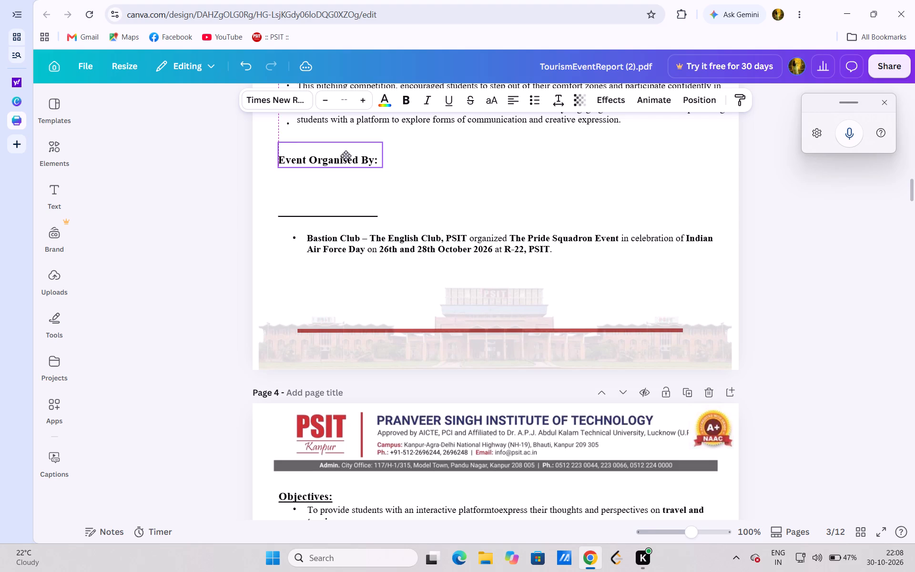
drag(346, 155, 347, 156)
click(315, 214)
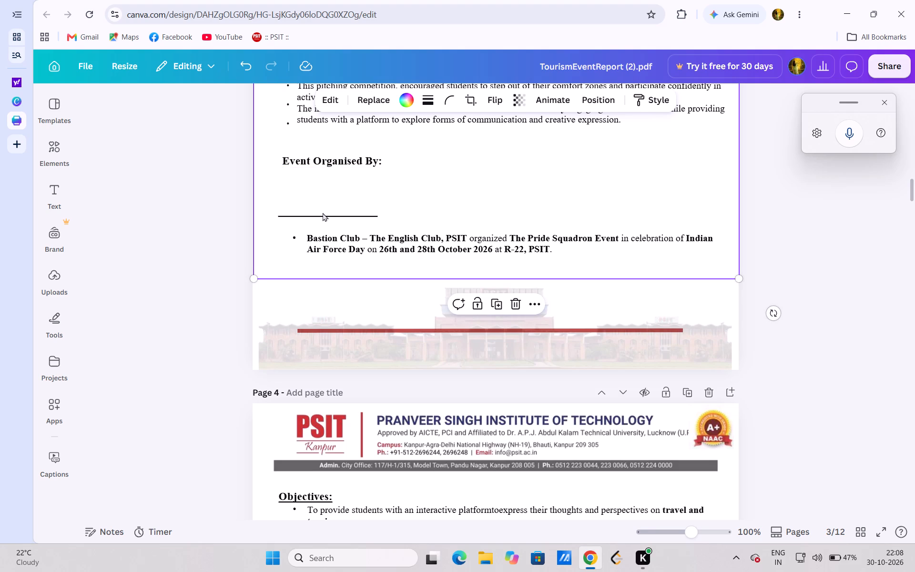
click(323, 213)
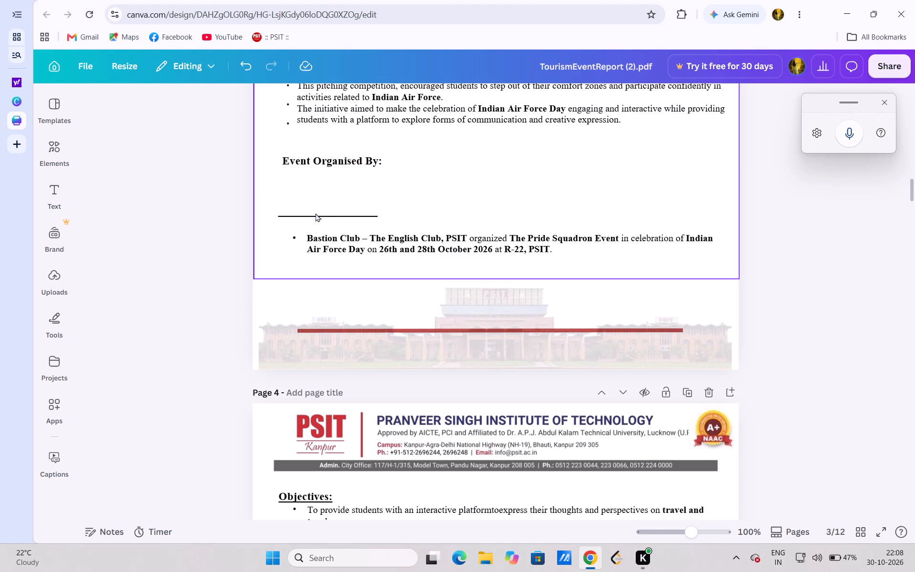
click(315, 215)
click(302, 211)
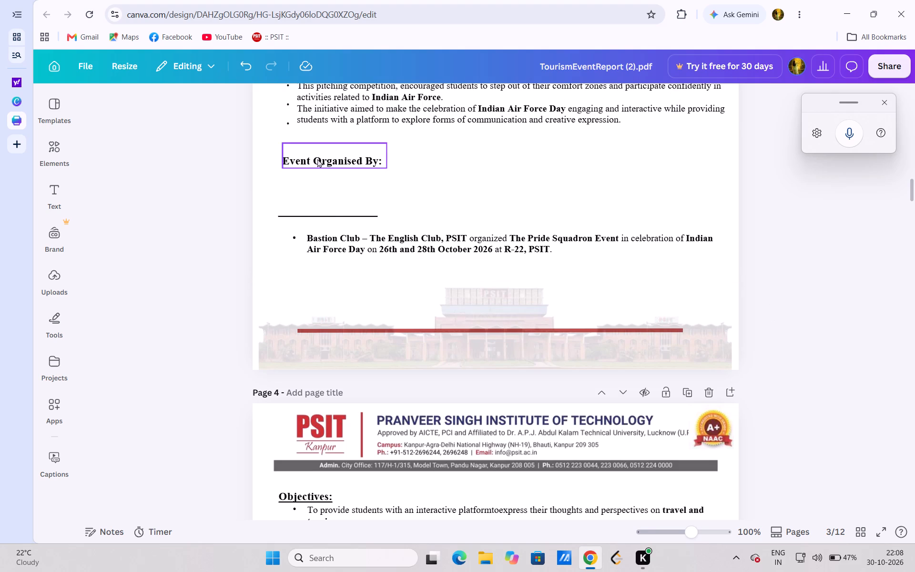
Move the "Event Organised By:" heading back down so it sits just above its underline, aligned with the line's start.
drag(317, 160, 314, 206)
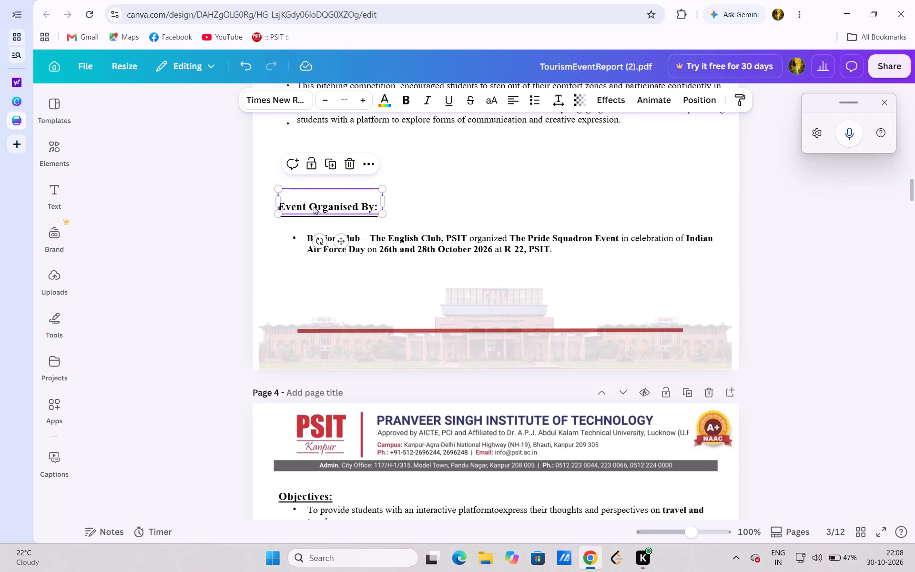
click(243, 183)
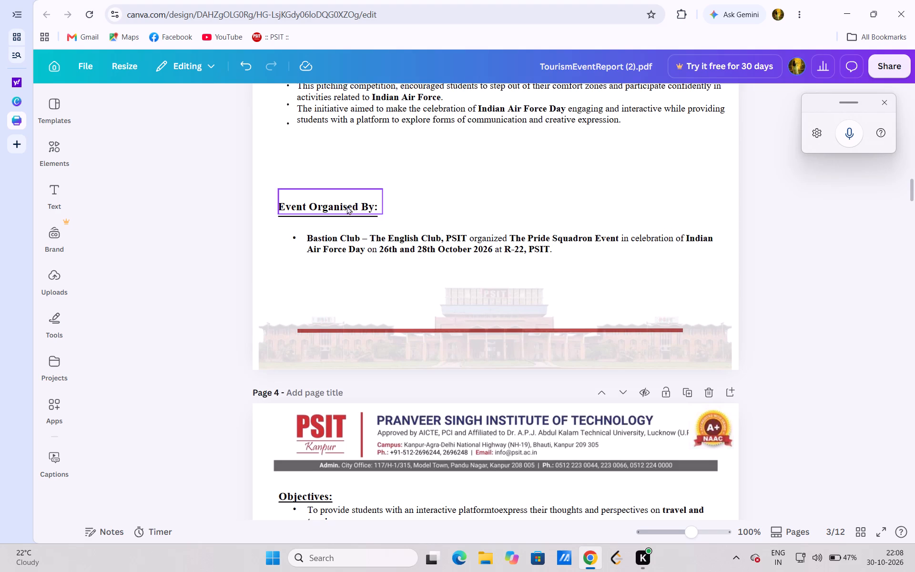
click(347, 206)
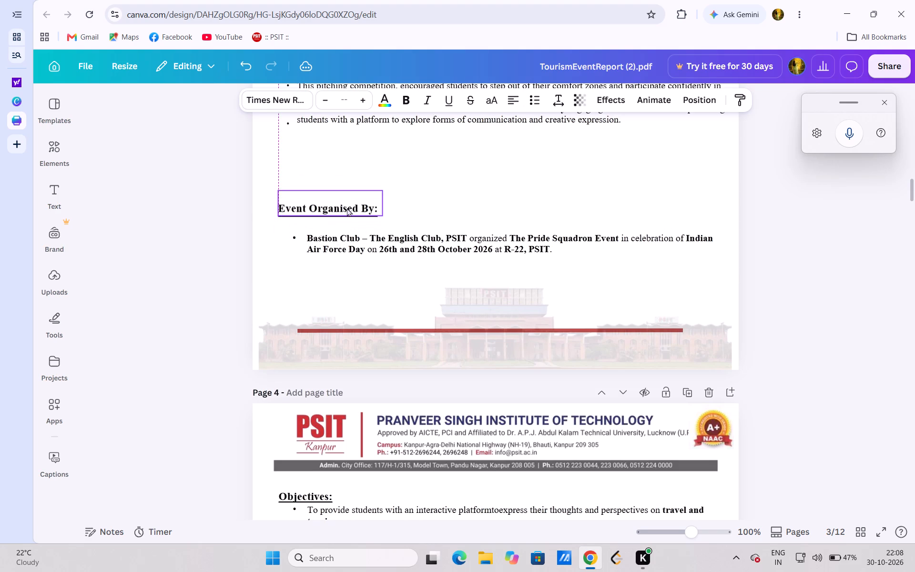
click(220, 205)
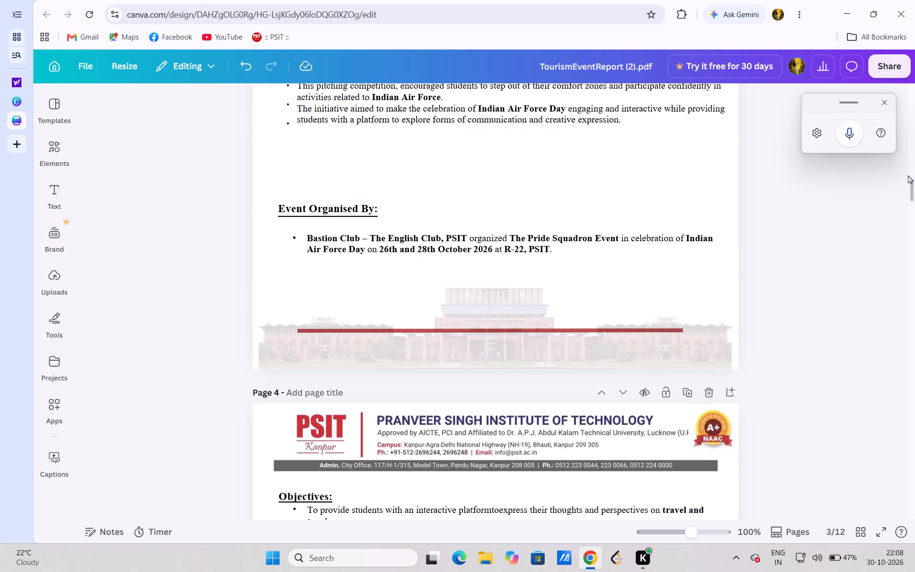
In the first Objectives bullet on page 4, insert the missing spaces so it reads "platform to express".
drag(912, 184, 914, 193)
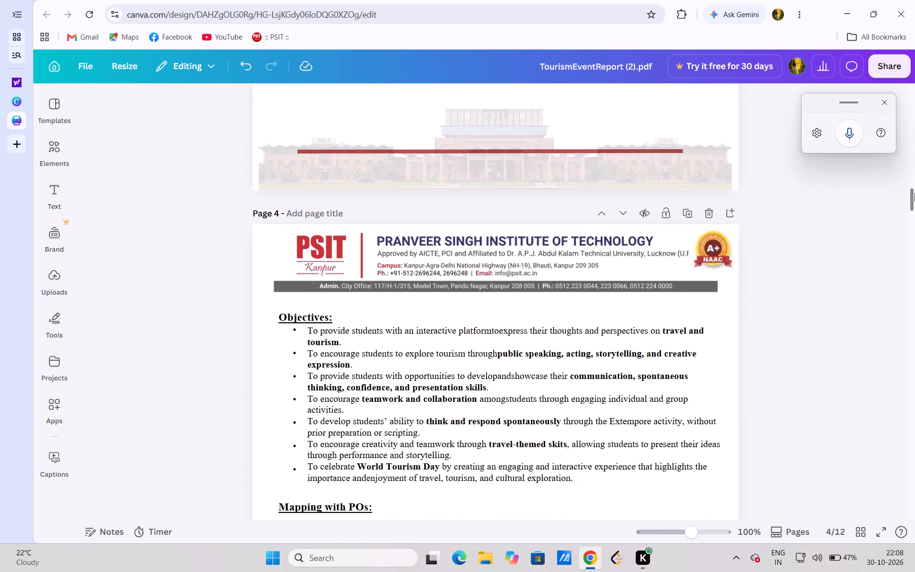
drag(914, 193, 914, 201)
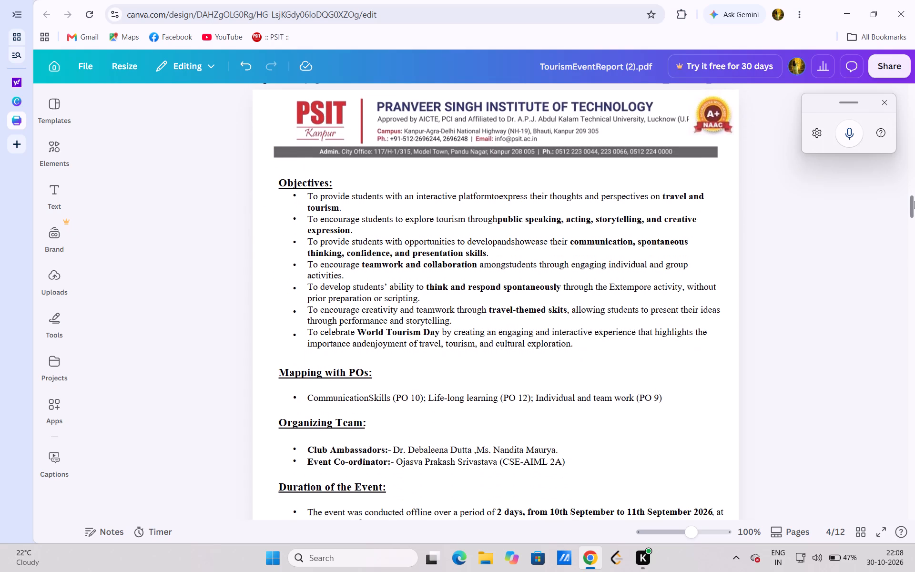
click(483, 192)
click(498, 196)
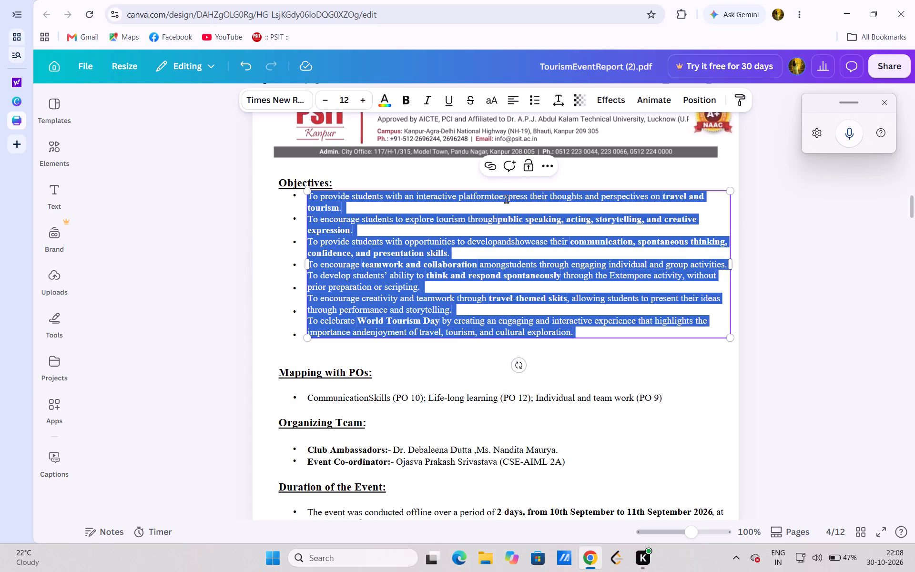
click(506, 199)
key(Left)
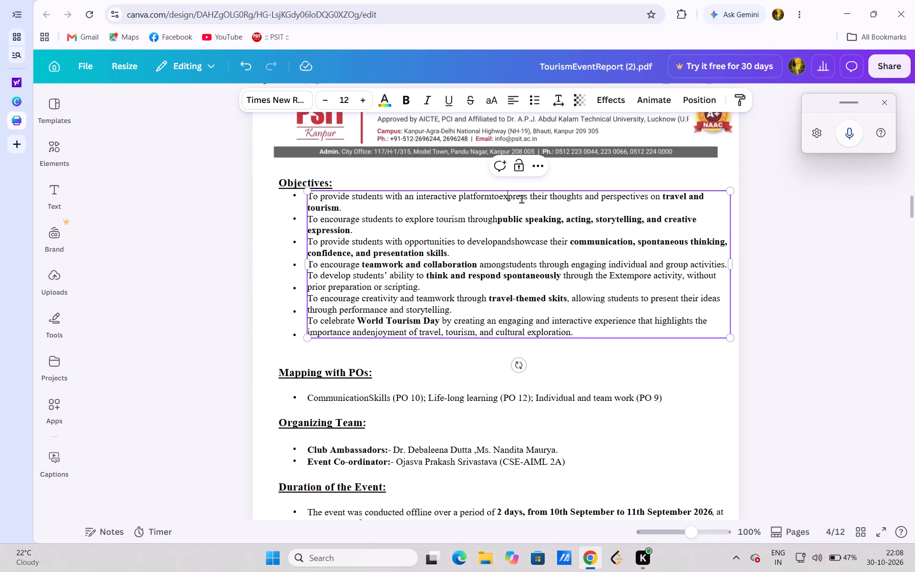
key(Left)
key(space)
key(Left)
key(Left)
key(Left)
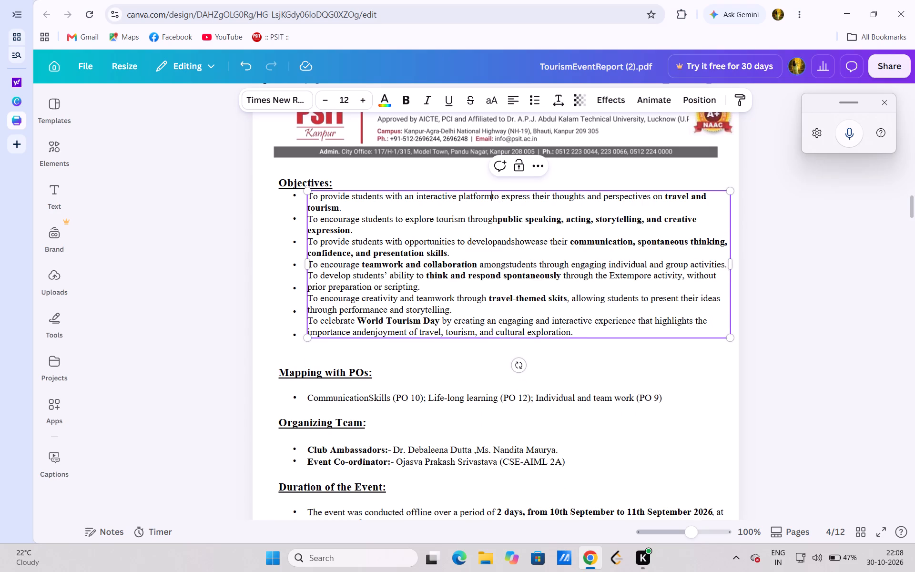
key(space)
key(Right)
key(Right)
key(Right)
key(Right)
key(Right)
key(Right)
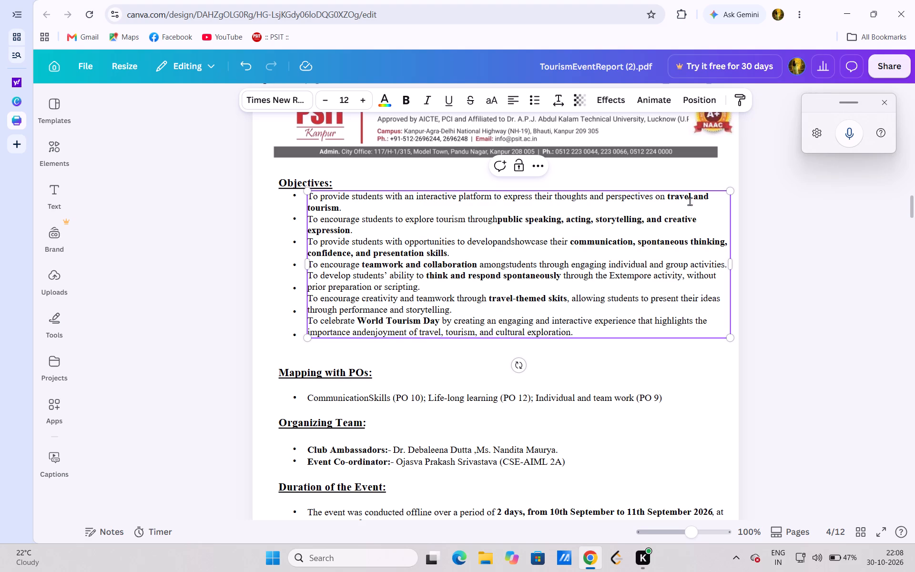
Replace "travel and tourism" at the end of the first Objectives bullet with "Indian Air Force.".
click(343, 210)
key(Left)
key(BackSpace)
key(BackSpace)
key(BackSpace)
key(BackSpace)
key(BackSpace)
key(BackSpace)
key(BackSpace)
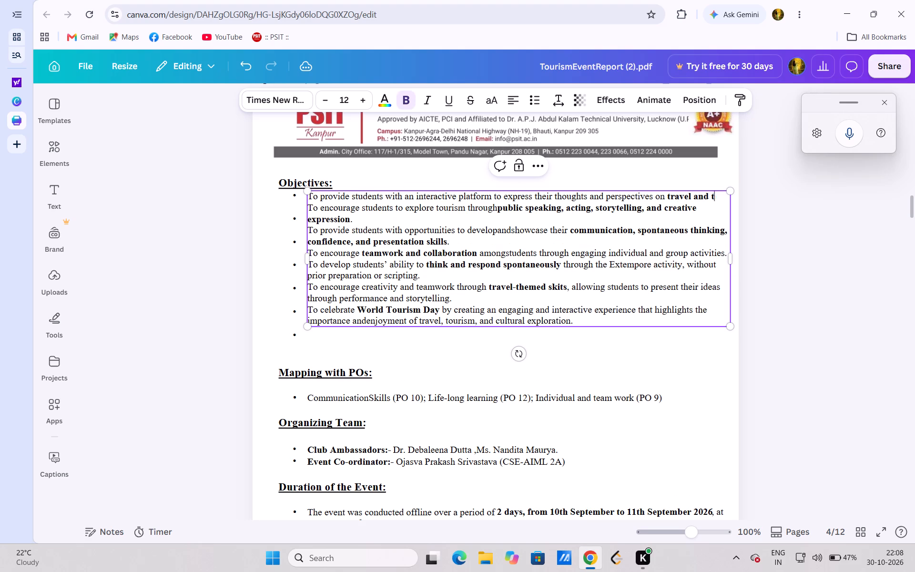
key(BackSpace)
key(BackSpace)
key(BackSpace)
key(BackSpace)
key(BackSpace)
key(BackSpace)
key(BackSpace)
key(BackSpace)
key(BackSpace)
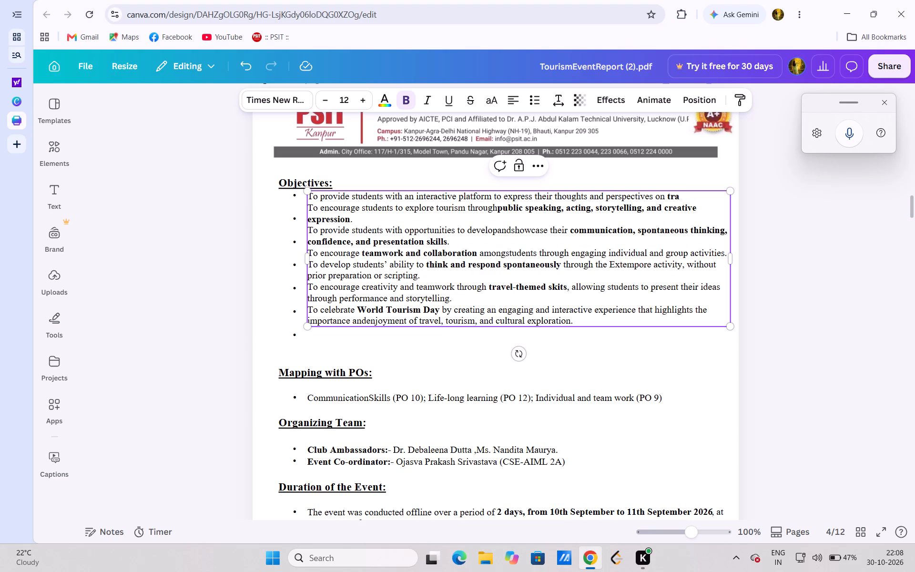
key(BackSpace)
key(BackSpace)
drag(343, 210, 869, 113)
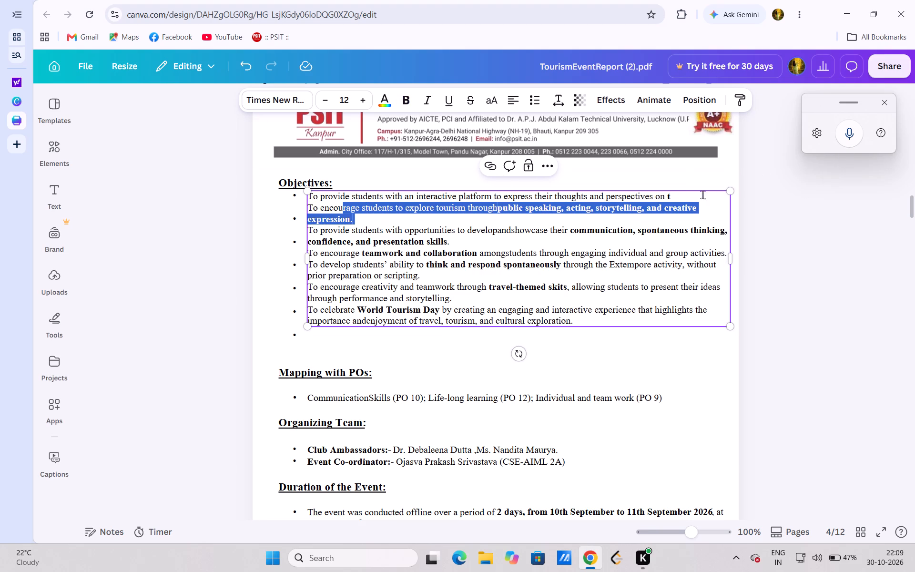
click(686, 197)
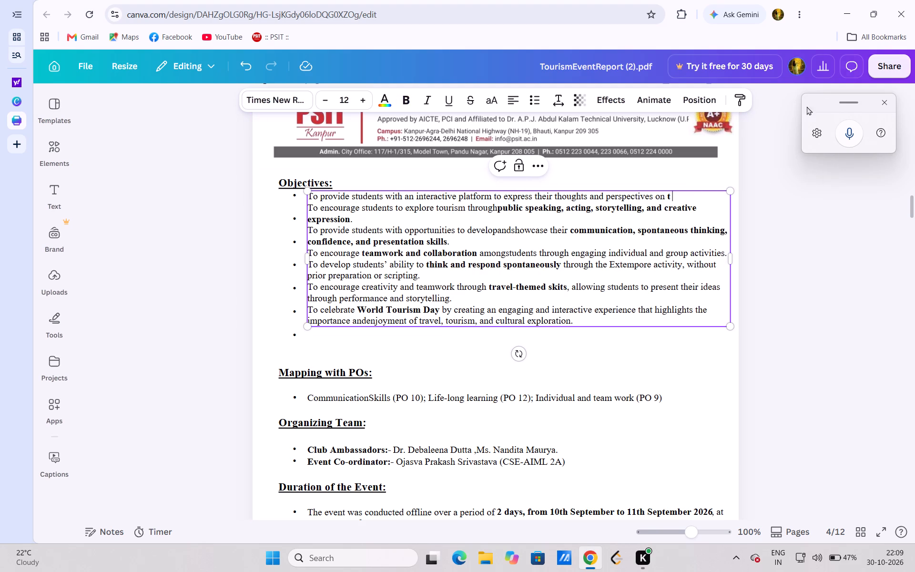
key(BackSpace)
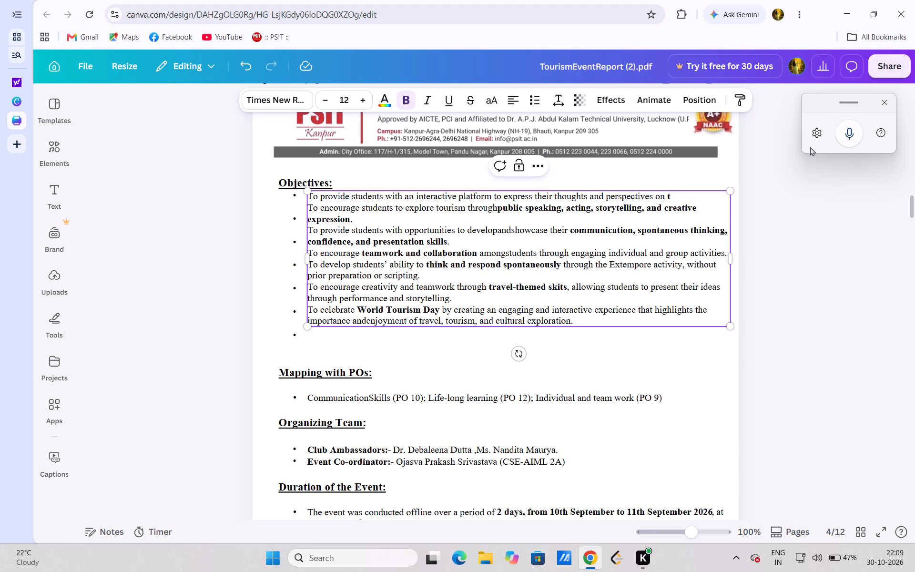
click(850, 136)
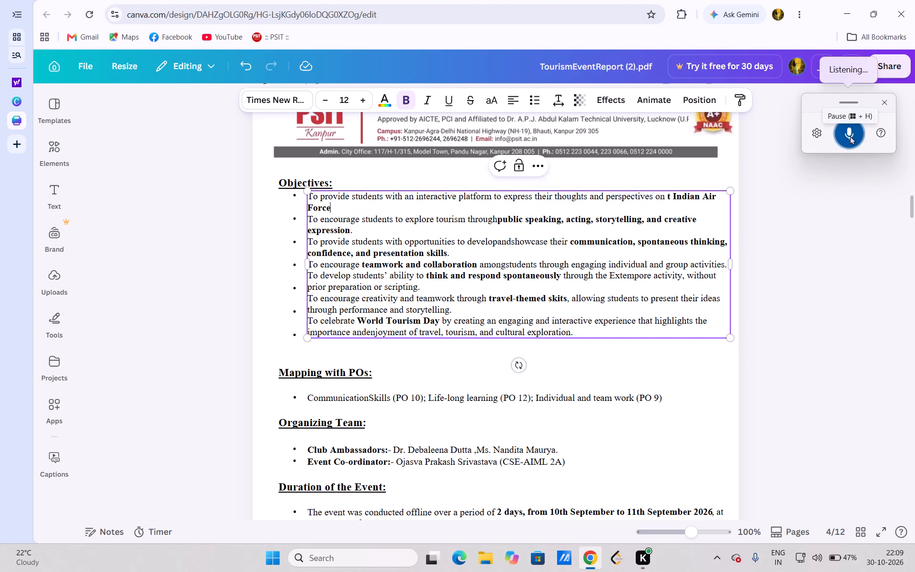
click(850, 136)
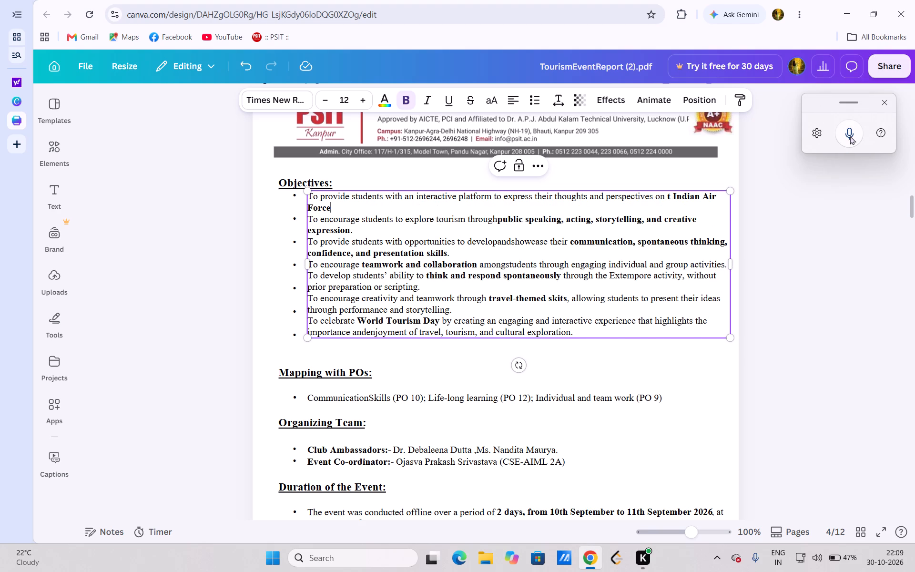
key(period)
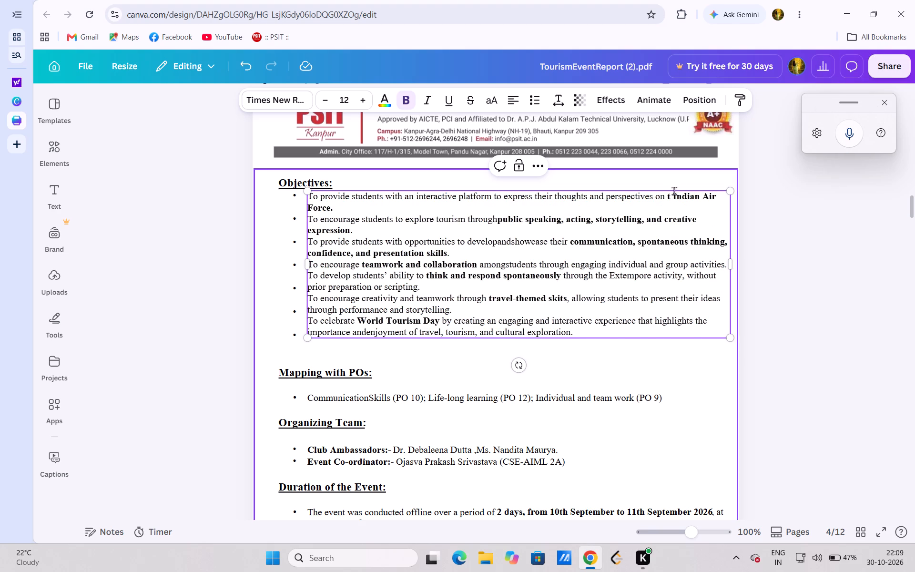
click(672, 198)
key(BackSpace)
key(BackSpace)
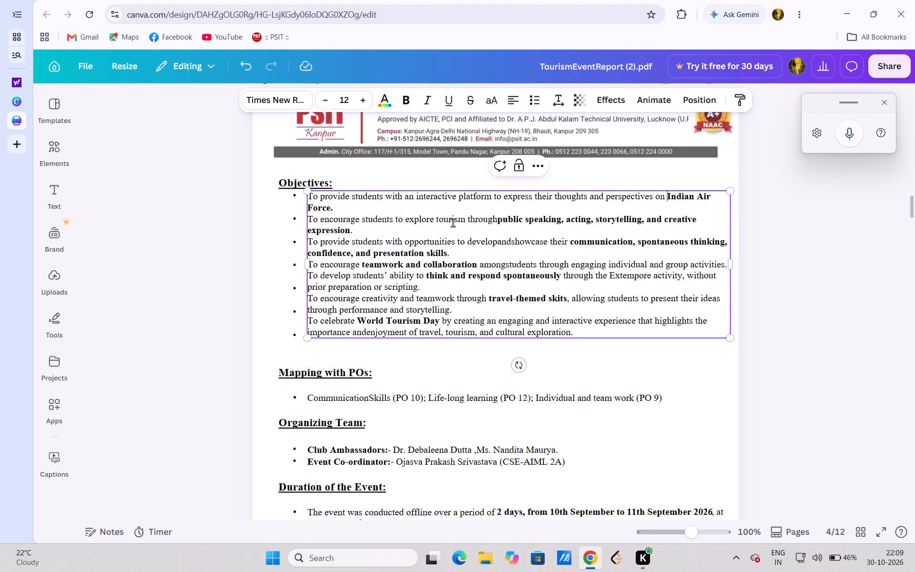
Replace "tourism" in the second Objectives bullet with "Indian Air Force".
click(467, 220)
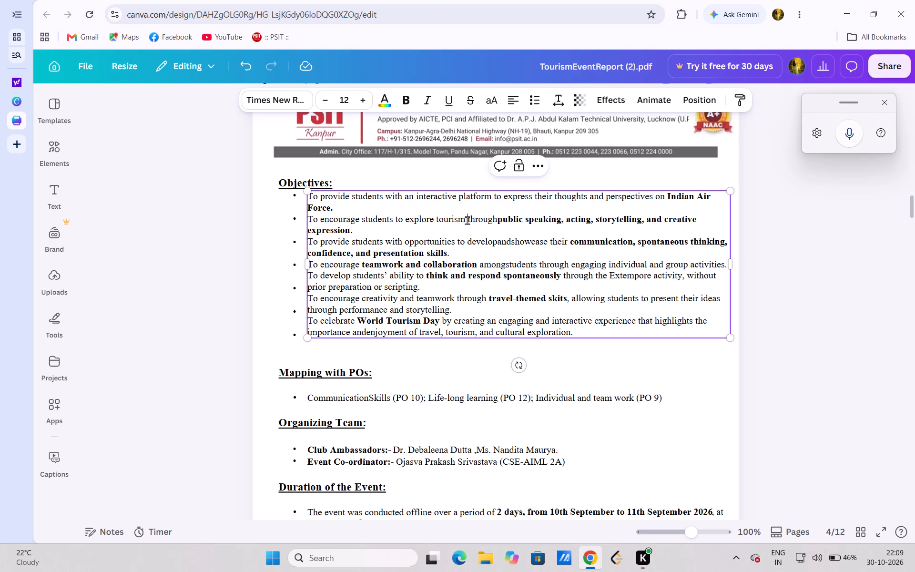
key(Left)
key(BackSpace)
key(BackSpace)
key(BackSpace)
key(BackSpace)
key(BackSpace)
key(BackSpace)
key(BackSpace)
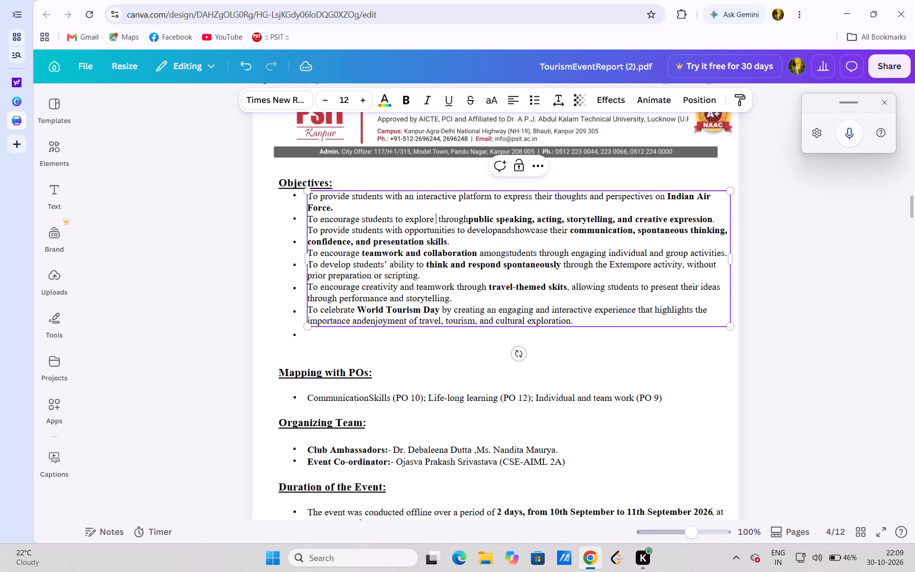
click(846, 138)
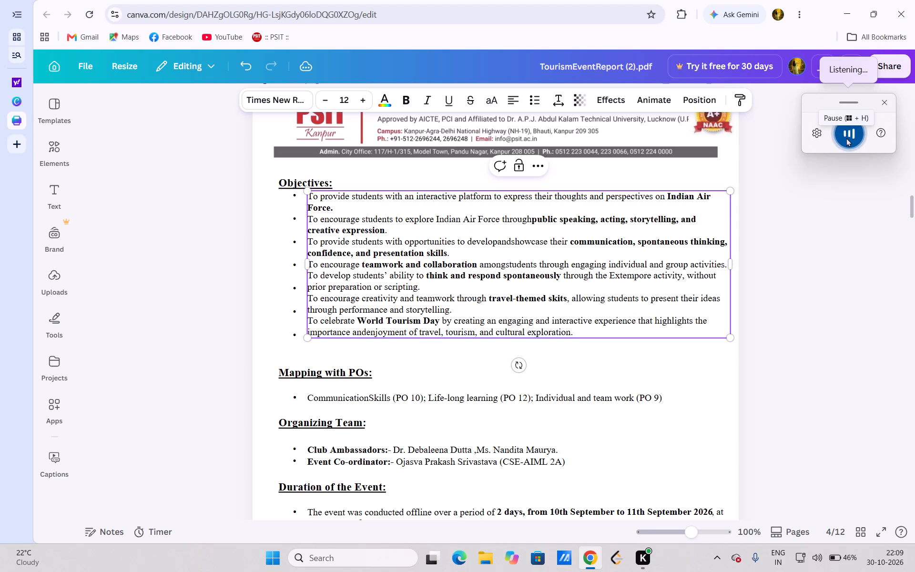
click(846, 138)
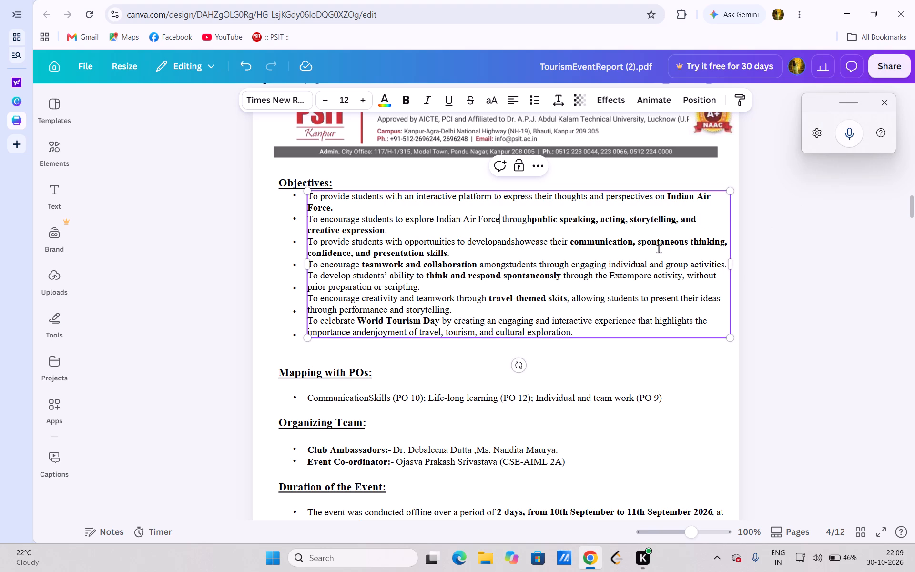
Insert the missing space between "through" and "public speaking" in the second Objectives bullet.
key(Right)
key(Right)
key(Right)
key(Right)
key(Right)
key(Right)
key(Right)
key(Right)
key(space)
Replace "acting, storytelling," in the second Objectives bullet with "Presentation pitching".
key(Right)
key(Right)
key(Right)
key(Right)
key(Right)
key(Right)
key(Right)
key(Right)
key(Right)
key(Right)
key(Right)
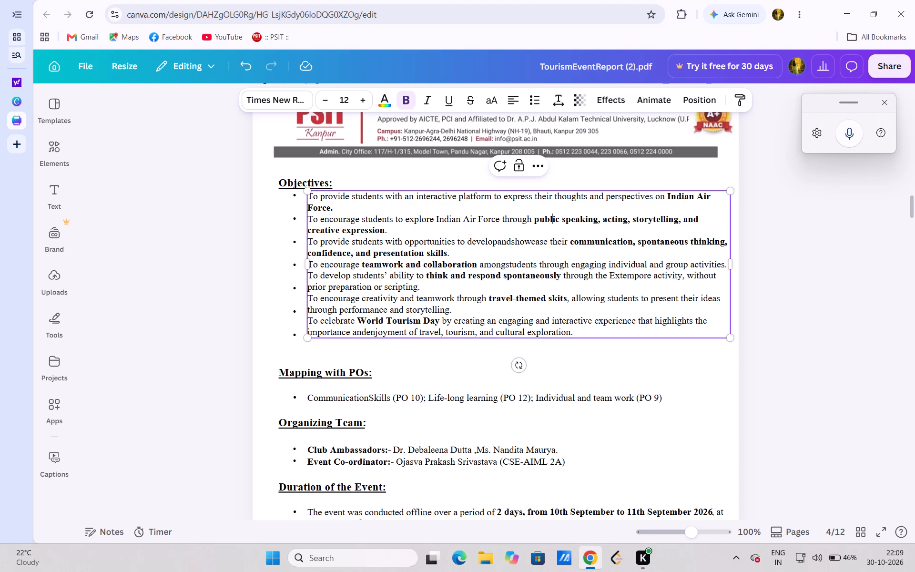
key(Right)
key(Right)
key(Right)
key(Right)
key(Right)
key(Right)
key(Right)
key(Right)
key(Right)
key(Right)
key(Right)
key(Right)
key(Right)
key(Right)
key(Right)
key(Right)
key(Right)
key(Right)
key(Right)
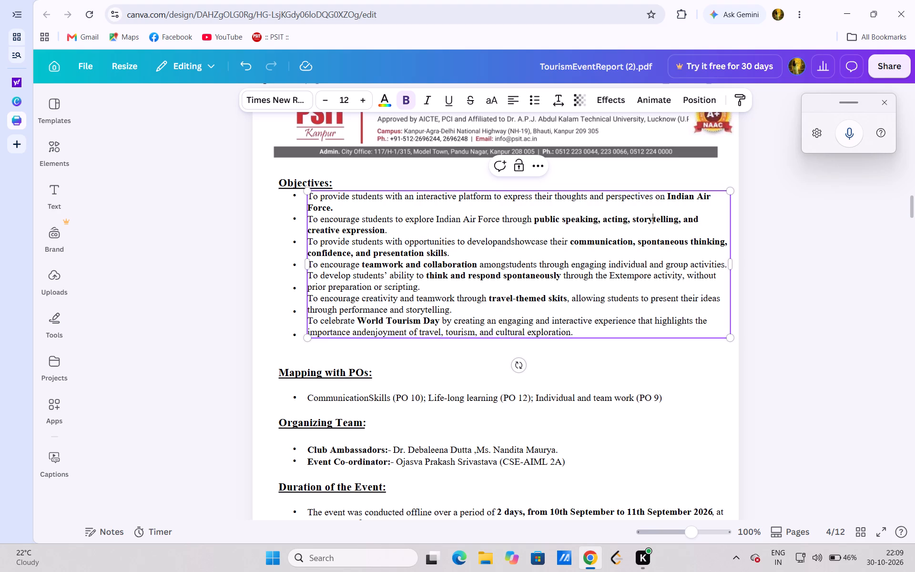
key(Right)
key(Right)
key(Right)
key(Right)
key(Right)
key(Right)
key(Right)
key(Right)
key(Right)
key(Left)
key(BackSpace)
key(BackSpace)
key(BackSpace)
key(BackSpace)
key(BackSpace)
key(BackSpace)
key(BackSpace)
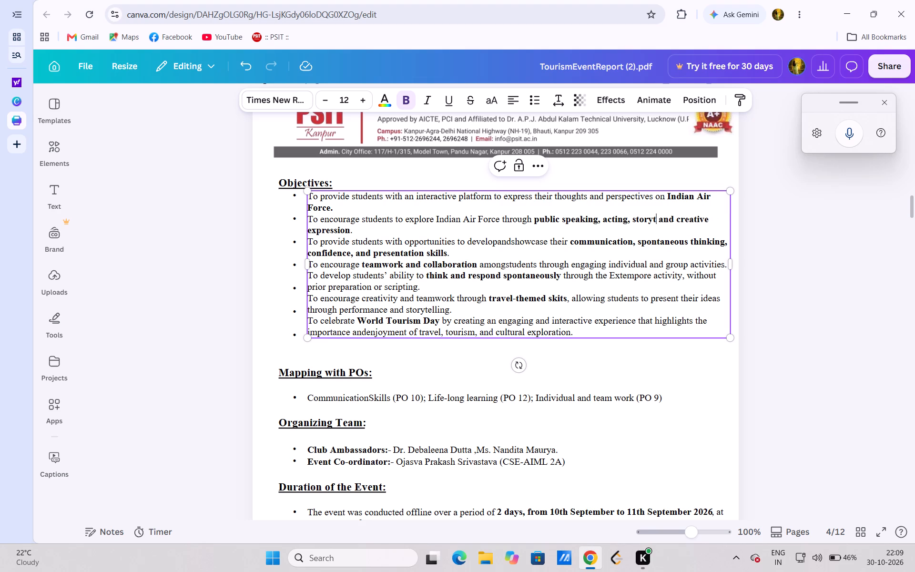
key(BackSpace)
key(BackSpace)
key(BackSpace)
key(BackSpace)
key(BackSpace)
key(BackSpace)
key(BackSpace)
key(BackSpace)
key(BackSpace)
key(BackSpace)
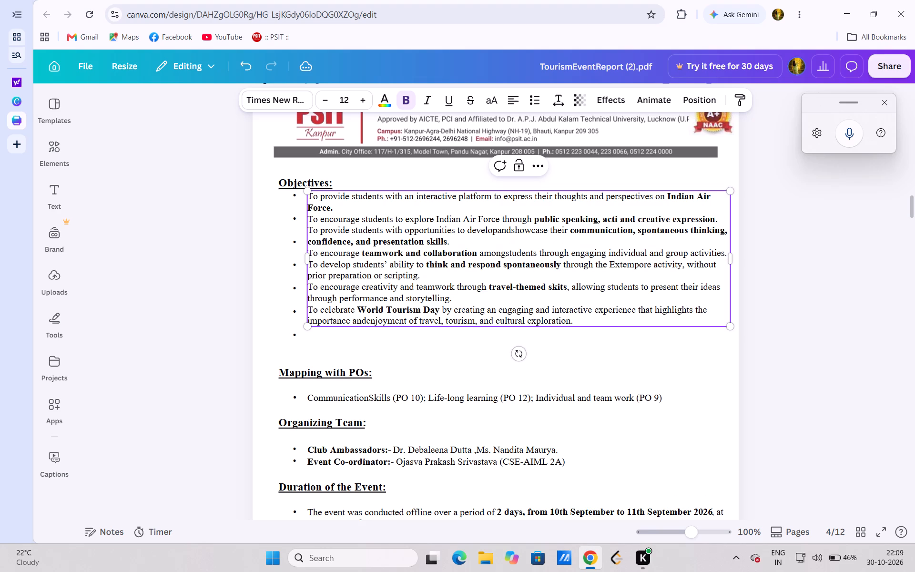
key(BackSpace)
key(BackSpace)
key(BackSpace)
key(BackSpace)
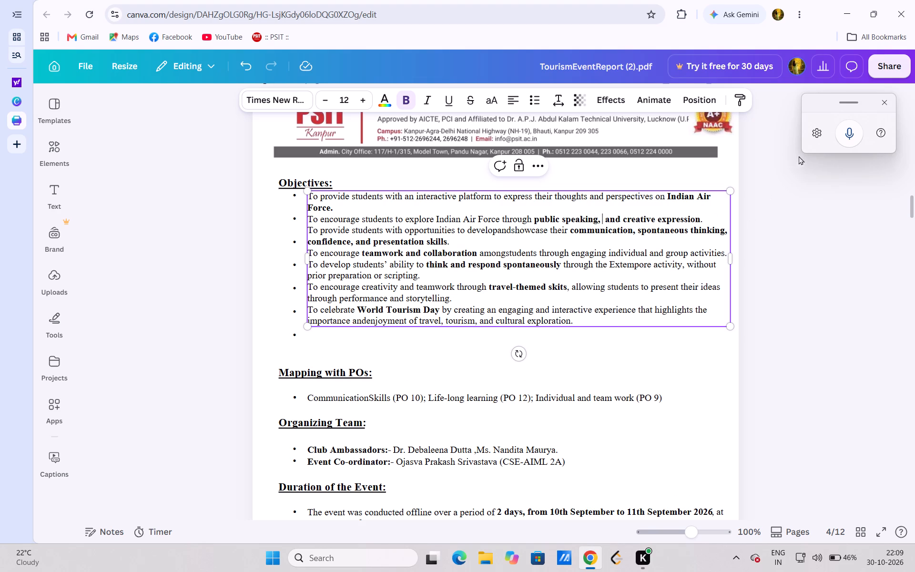
click(844, 136)
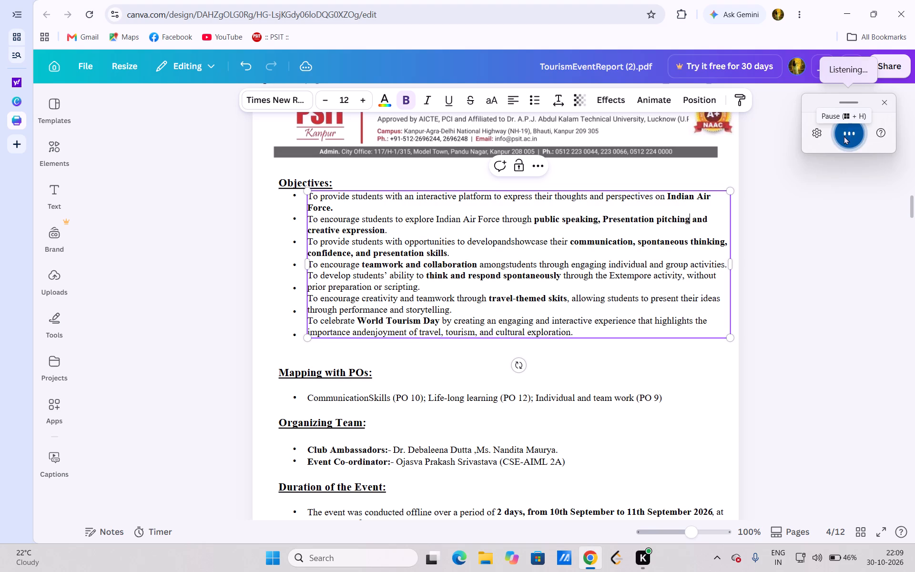
click(853, 135)
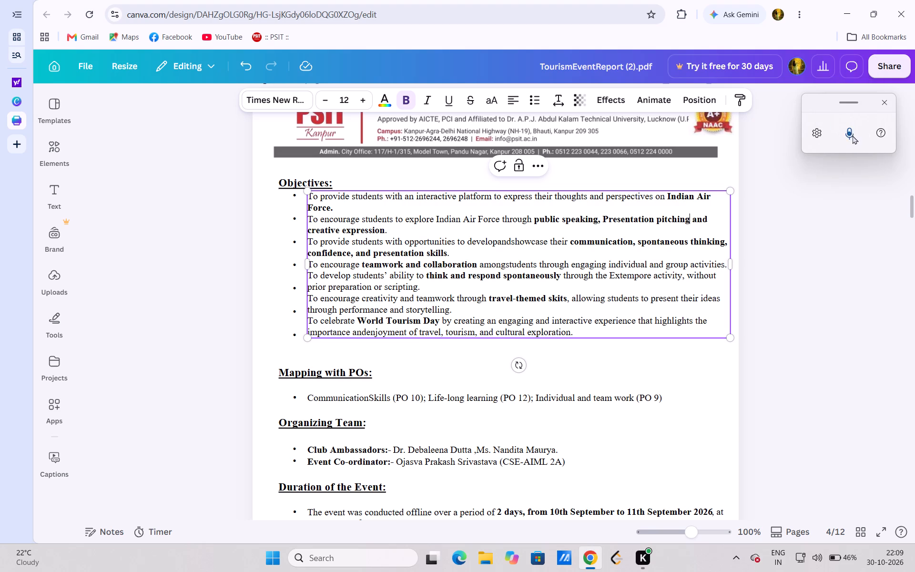
Make the P of "Presentation" lowercase and add a comma after the word, giving "presentation, pitching".
click(608, 222)
key(BackSpace)
key(p)
key(Right)
key(Right)
key(Right)
key(Right)
key(Right)
key(Right)
key(Right)
key(Right)
key(Right)
key(Right)
key(Right)
key(Right)
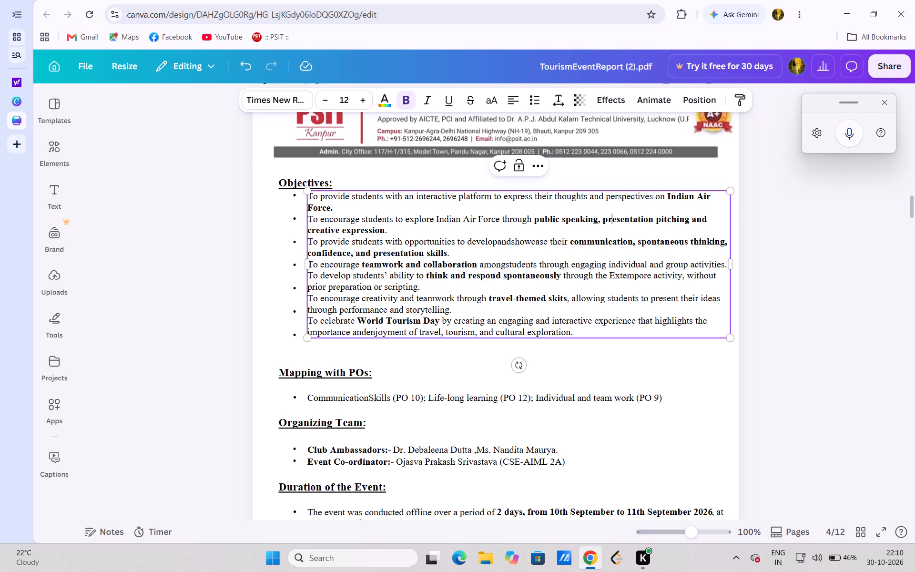
key(Left)
key(comma)
key(Left)
Change "presentation" to "presentating" in the second Objectives bullet.
key(BackSpace)
key(BackSpace)
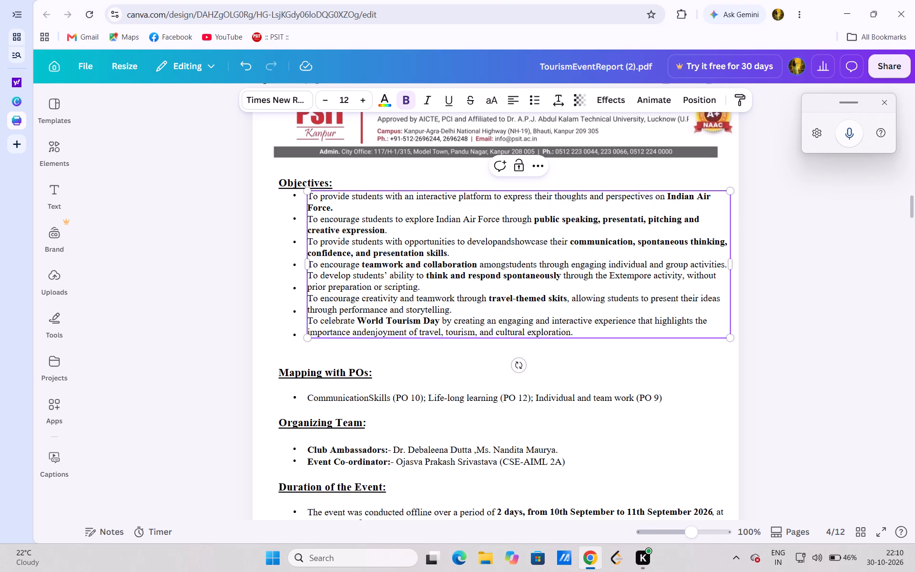
text(ng)
Insert the missing spaces in "developandshowcase" in the third Objectives bullet, giving "develop and showcase".
click(407, 230)
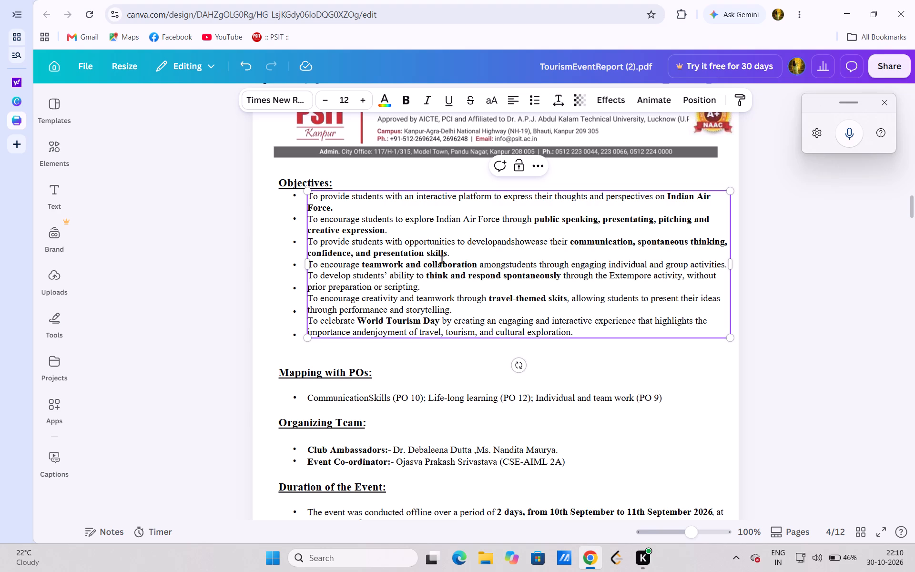
click(454, 252)
click(512, 241)
key(space)
key(Left)
key(Left)
key(Left)
key(Left)
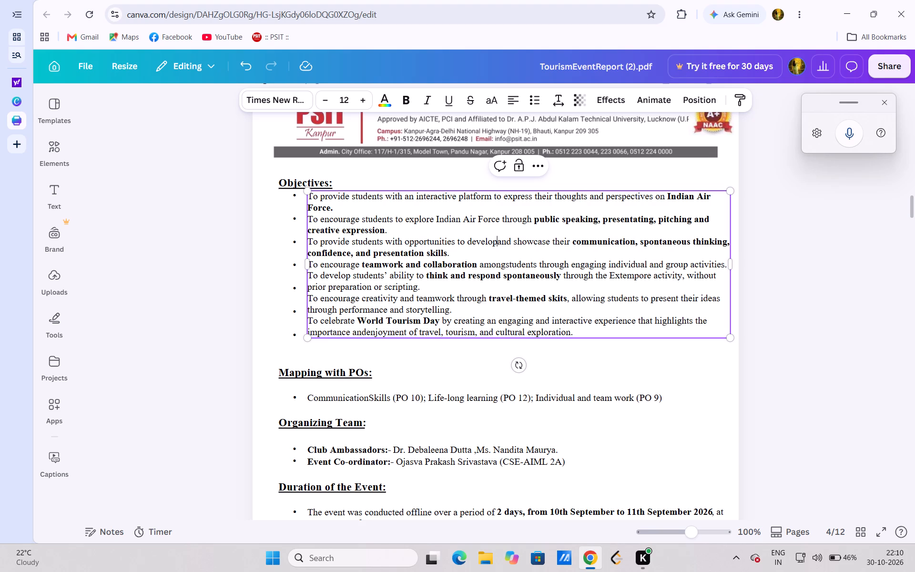
key(space)
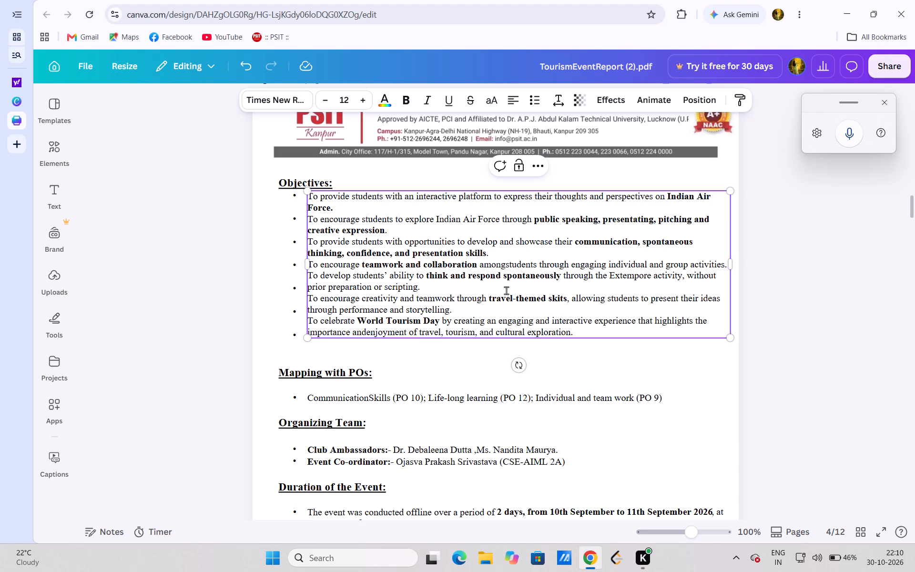
Insert the missing space between "among" and "students" in the fourth Objectives bullet.
click(507, 264)
key(space)
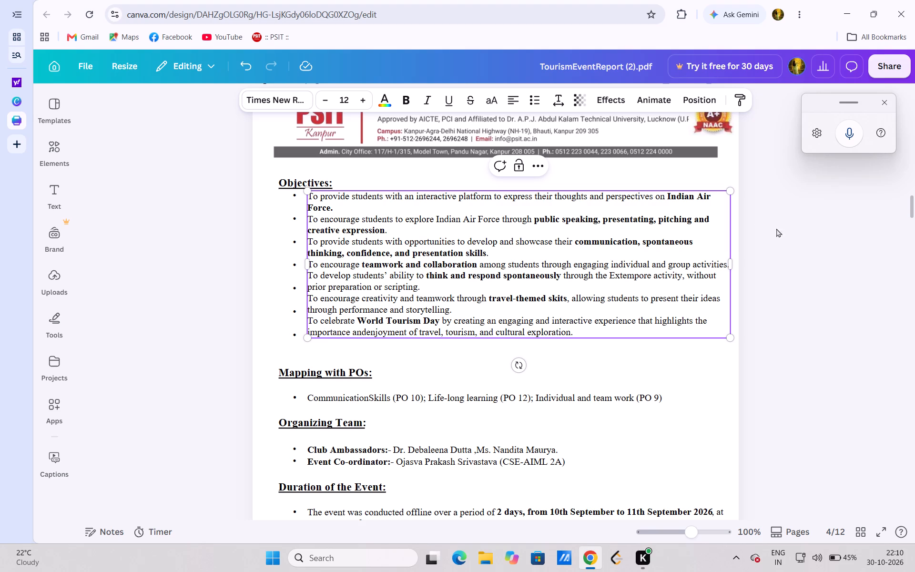
Remove "individual and group" from the fourth Objectives bullet, so it ends with "through engaging activities.".
click(692, 262)
key(BackSpace)
key(BackSpace)
key(BackSpace)
key(BackSpace)
key(BackSpace)
key(BackSpace)
key(BackSpace)
key(BackSpace)
key(BackSpace)
key(BackSpace)
key(BackSpace)
key(BackSpace)
key(BackSpace)
key(BackSpace)
key(BackSpace)
key(BackSpace)
key(BackSpace)
key(BackSpace)
key(BackSpace)
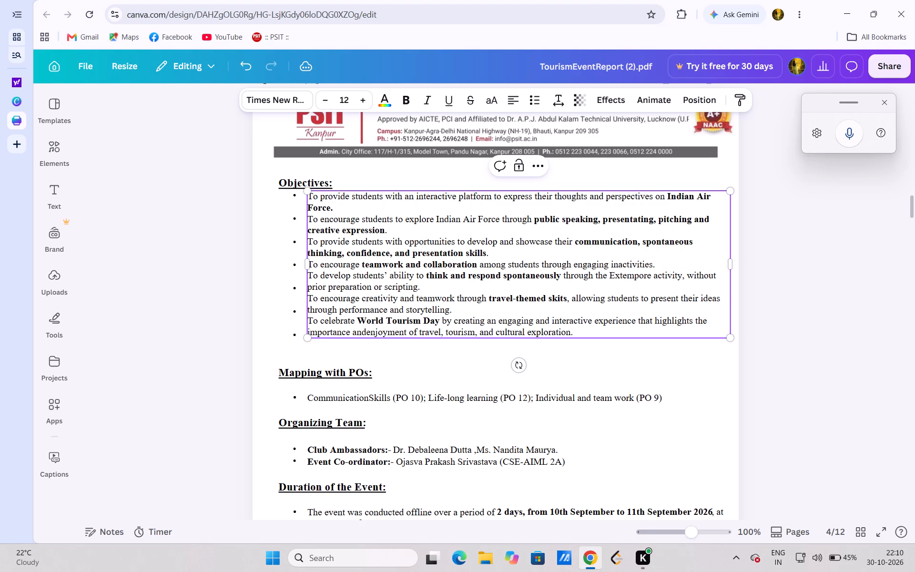
key(BackSpace)
key(BackSpace)
key(BackSpace)
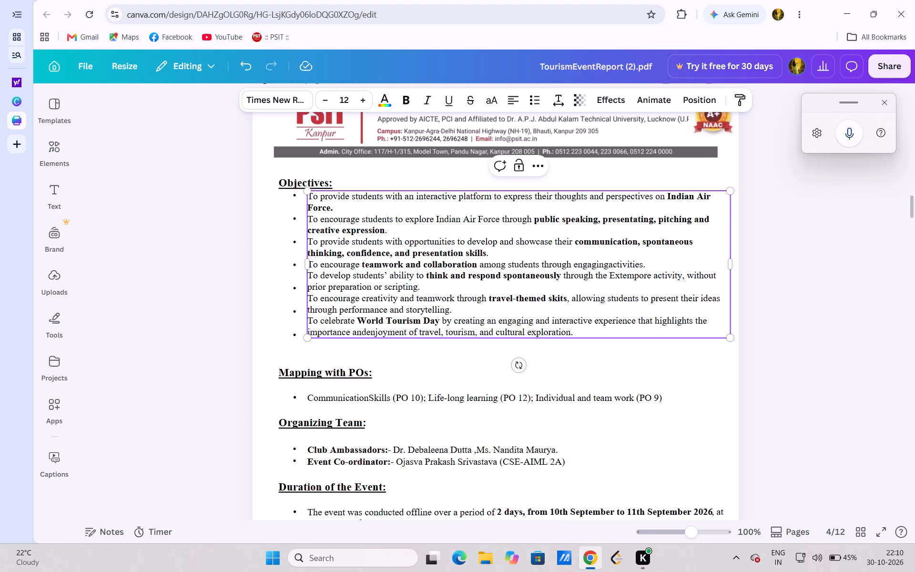
key(space)
Replace "think and respond spontaneously" in the fifth Objectives bullet with the dictated text "To present Bare thoughts through the presentation and pitching competition".
drag(560, 276, 431, 276)
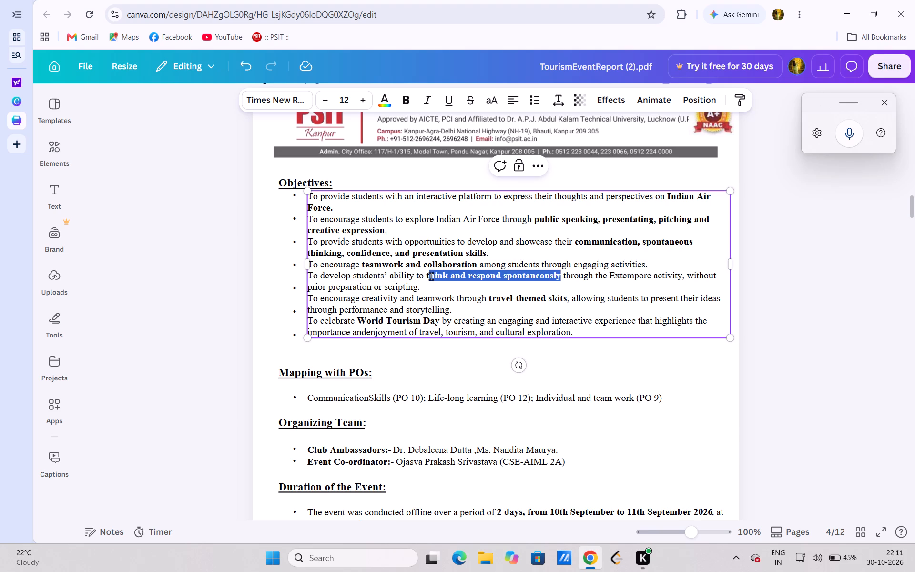
drag(431, 276, 430, 276)
key(BackSpace)
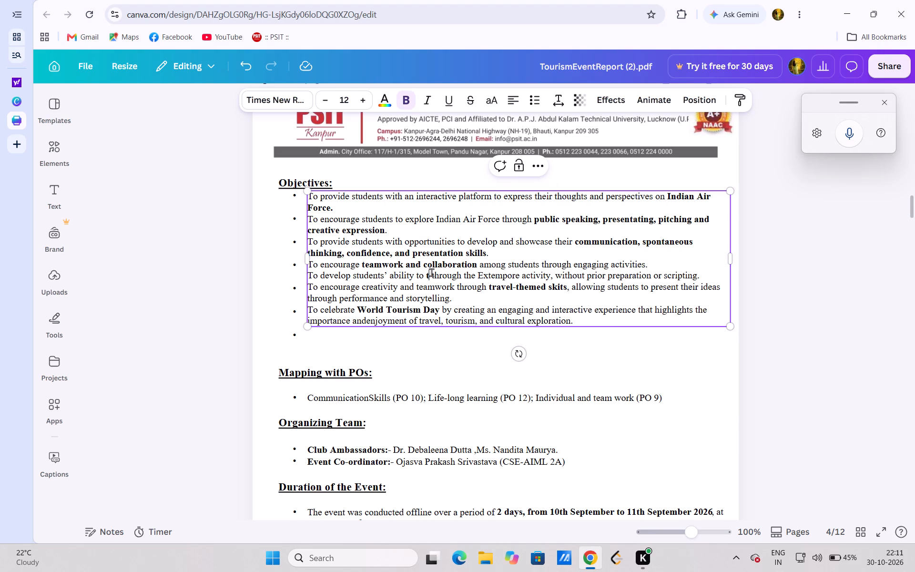
click(848, 133)
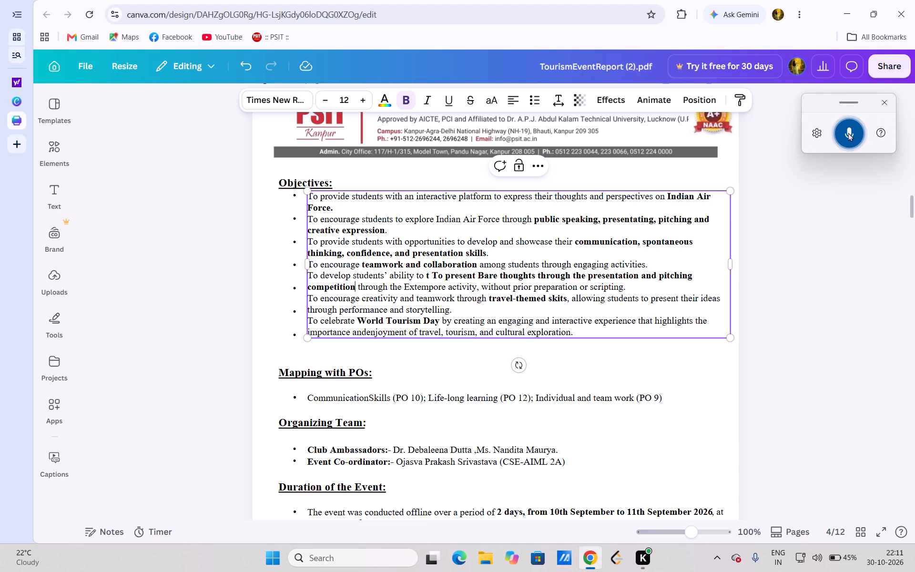
click(848, 133)
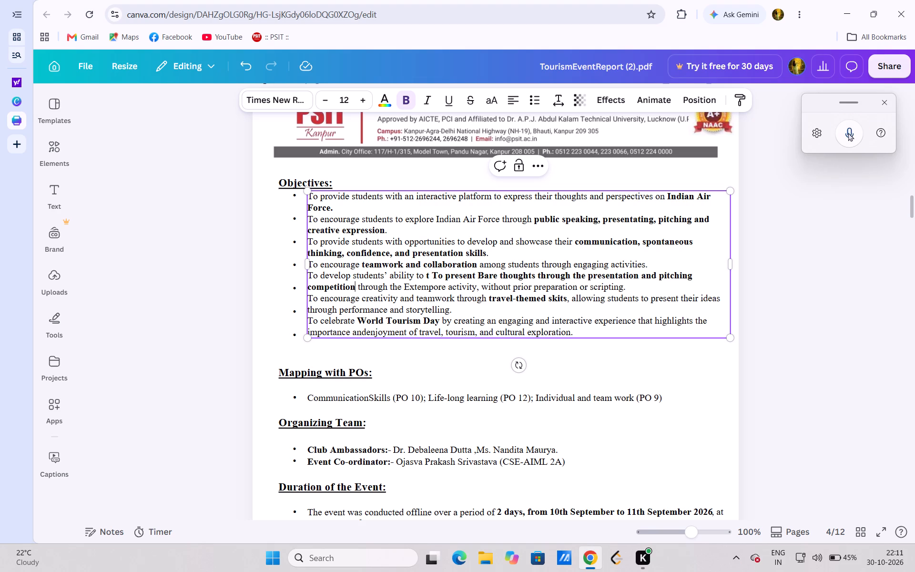
Remove the stray "t" and repeated "To" before "present" in the fifth Objectives bullet, leaving one space after "ability to".
click(433, 276)
key(BackSpace)
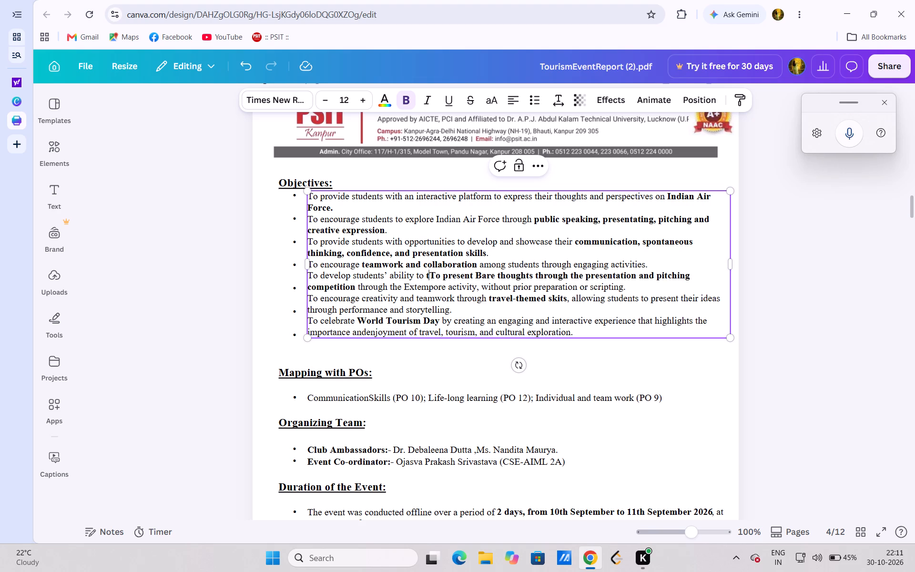
key(Right)
key(Right)
key(Right)
key(BackSpace)
key(BackSpace)
key(BackSpace)
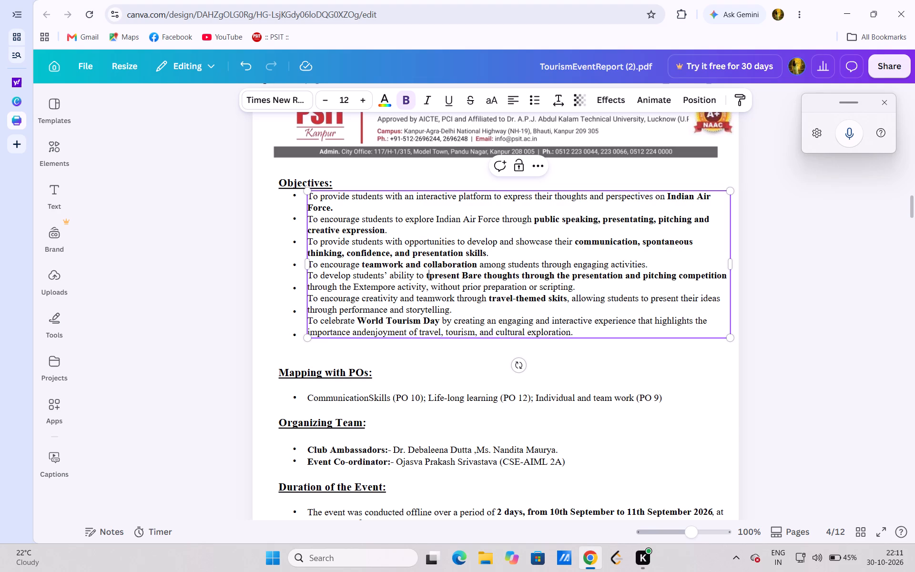
key(BackSpace)
key(BackSpace)
key(space)
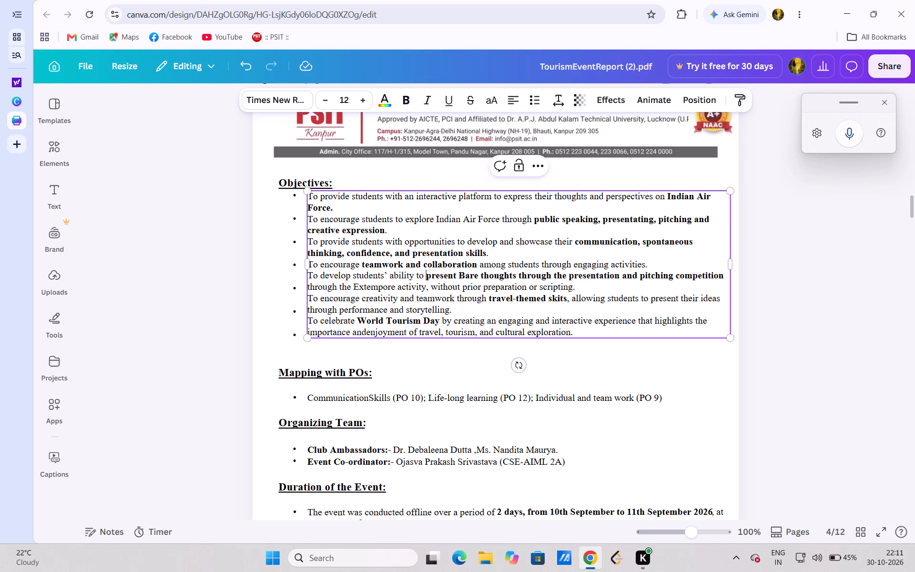
Replace "Bare" with "their" before "thoughts" in the fifth Objectives bullet.
key(Right)
key(Right)
key(Right)
key(Right)
key(Right)
key(Right)
key(Right)
key(Right)
key(Right)
key(Right)
key(Right)
key(Right)
key(BackSpace)
key(BackSpace)
key(BackSpace)
key(BackSpace)
text(th)
text(eir)
Delete "through the Extempore activity, without prior preparation or scripting" from the fifth Objectives bullet, keeping the full stop after "competition".
key(Right)
key(Right)
key(Right)
key(Right)
key(Right)
key(Right)
key(Right)
key(Right)
key(Right)
key(Right)
key(Right)
key(Right)
key(Right)
key(Right)
key(Right)
key(Right)
key(Right)
key(Right)
key(Right)
key(Right)
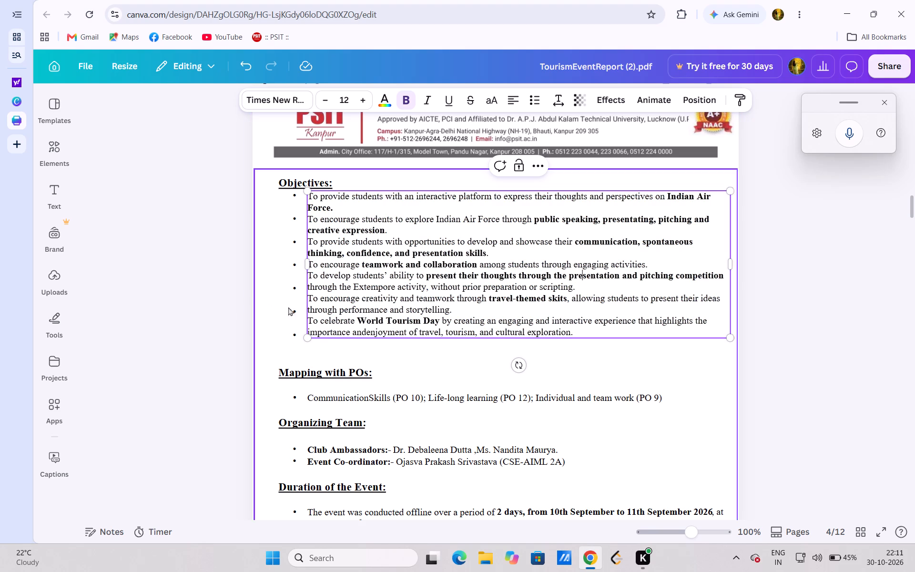
drag(574, 288, 476, 292)
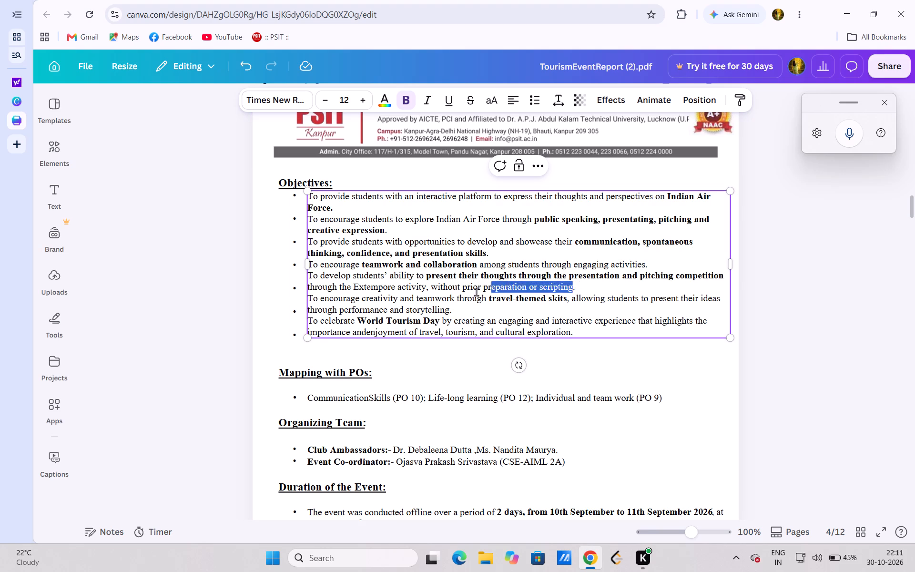
drag(476, 292, 310, 286)
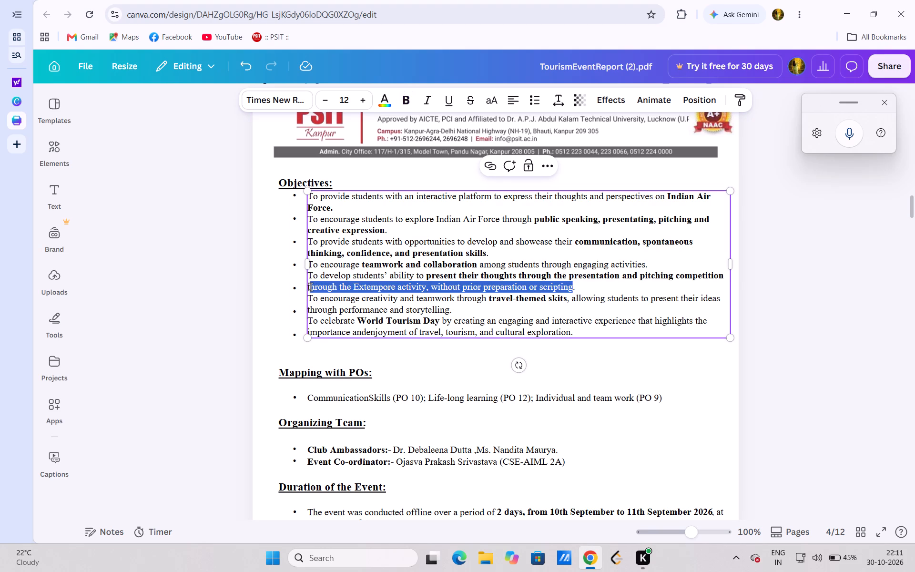
key(BackSpace)
key(BackSpace)
key(BackSpace)
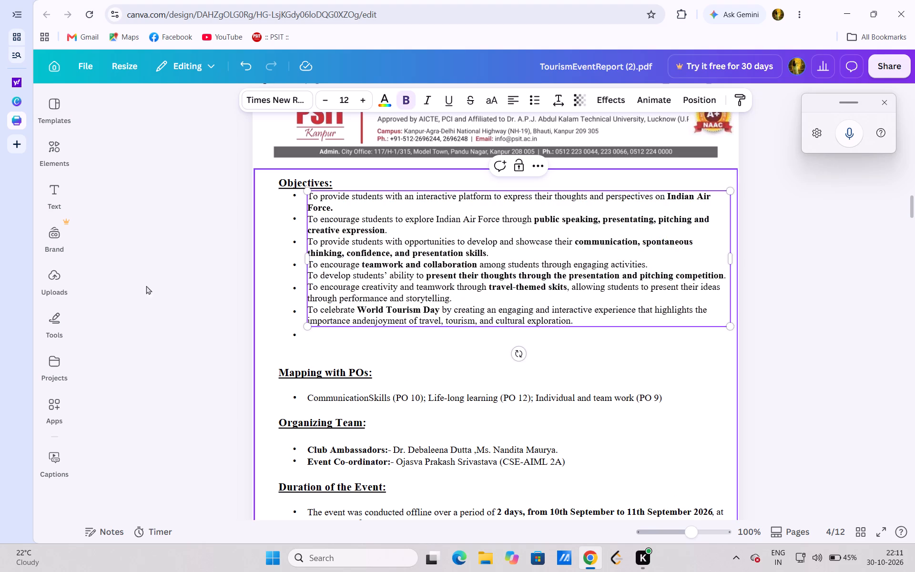
Replace "thoughts" in the fifth Objectives bullet with the dictated word "perspective", starting with a lowercase p.
click(517, 273)
key(BackSpace)
key(BackSpace)
key(BackSpace)
key(BackSpace)
key(BackSpace)
key(BackSpace)
key(BackSpace)
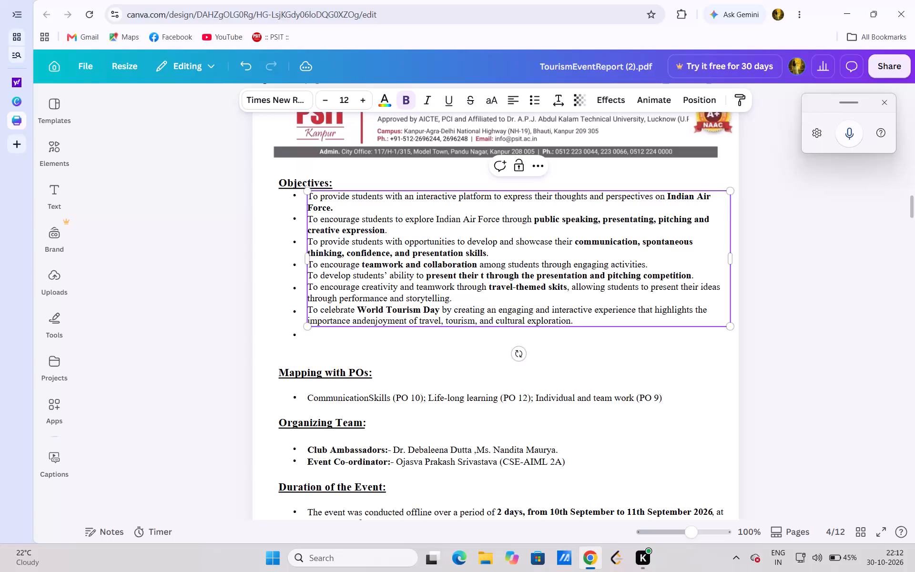
key(BackSpace)
click(858, 137)
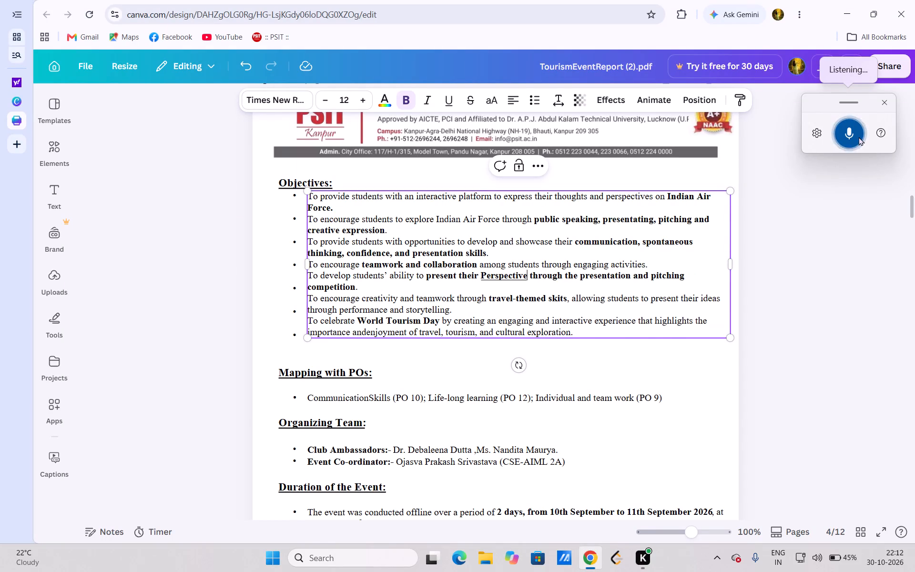
click(859, 137)
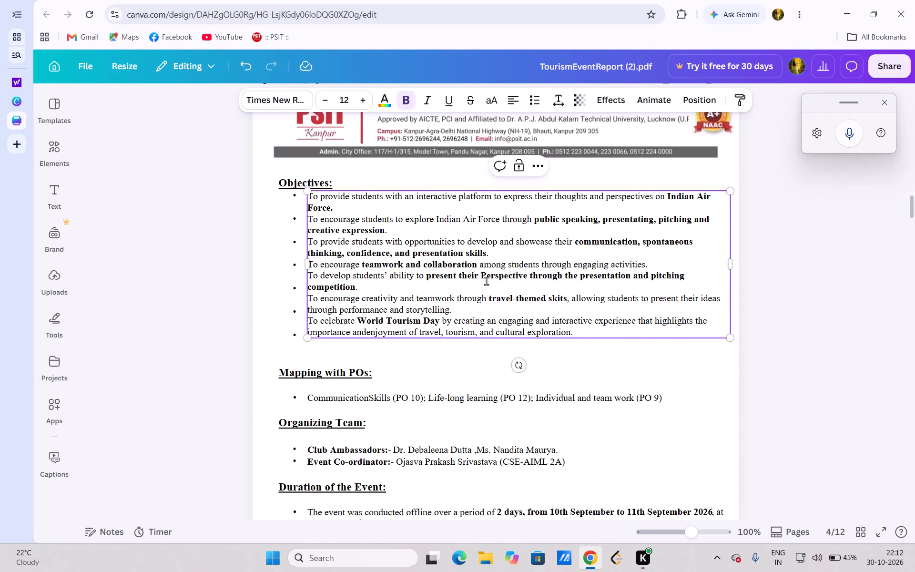
click(488, 278)
key(BackSpace)
key(p)
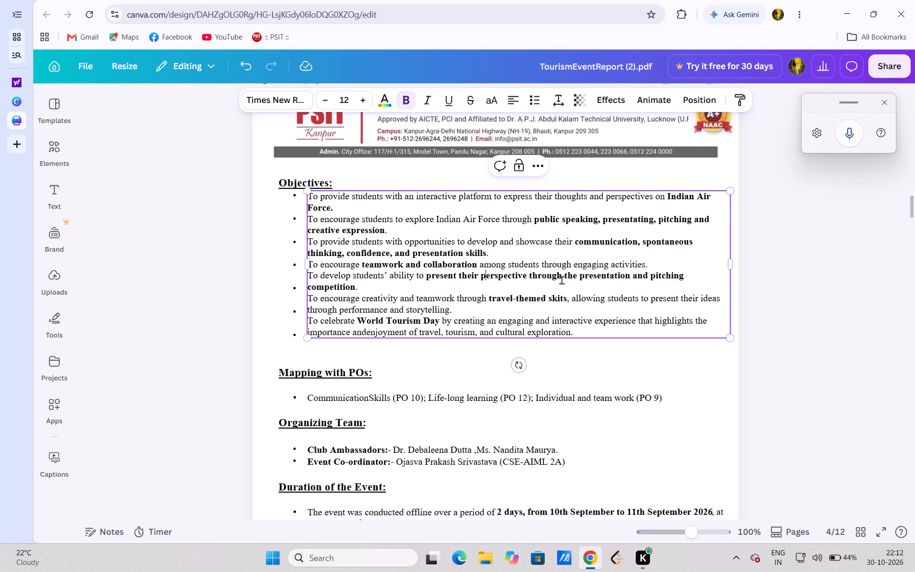
Remove the bold formatting from "through the" in the fifth Objectives bullet.
drag(577, 276, 528, 276)
key(ctrl+b)
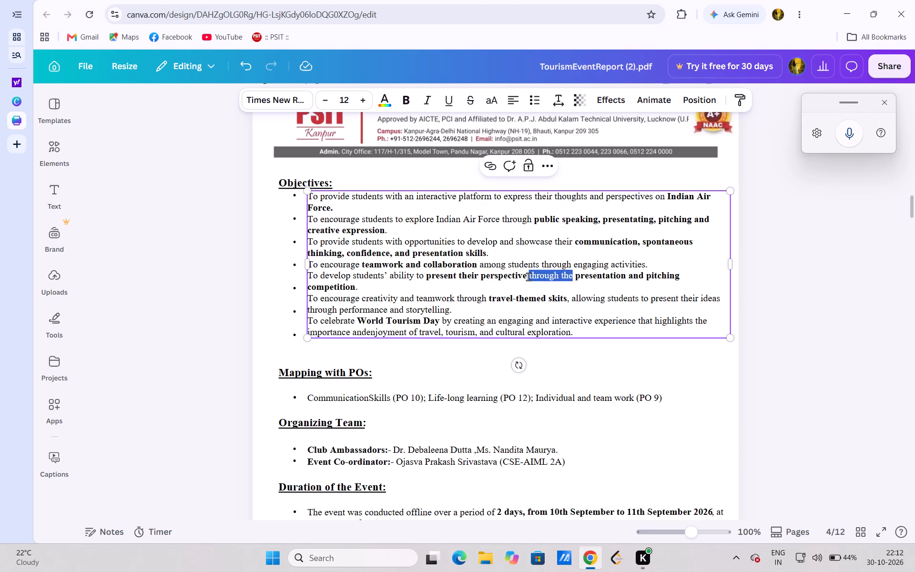
click(535, 285)
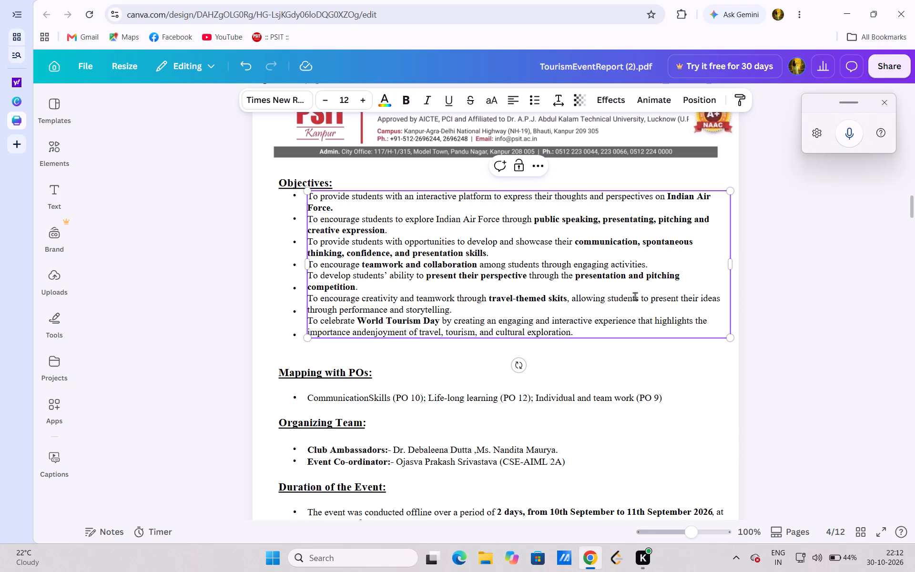
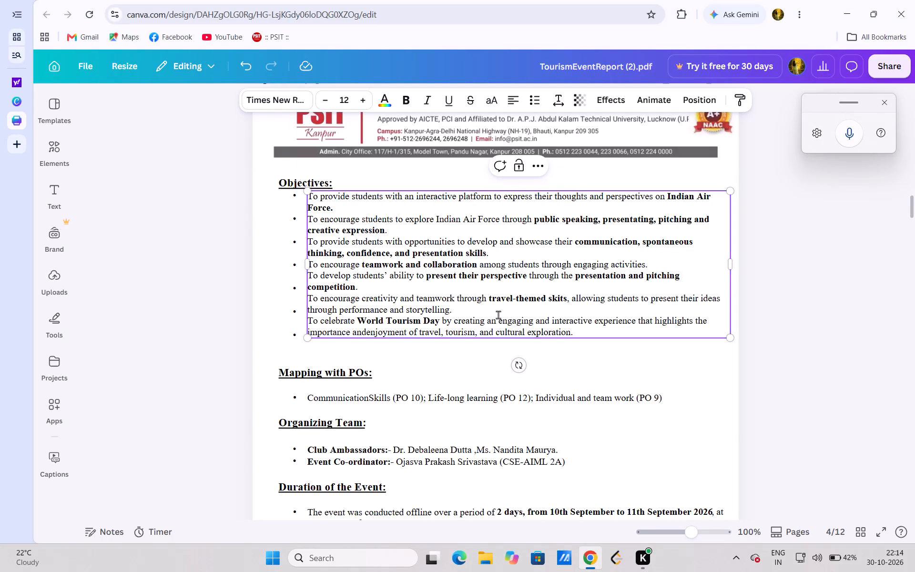
Replace "travel-themed skits" in the sixth Objectives bullet with the dictated words "Powerpoint presentation".
drag(490, 298, 548, 298)
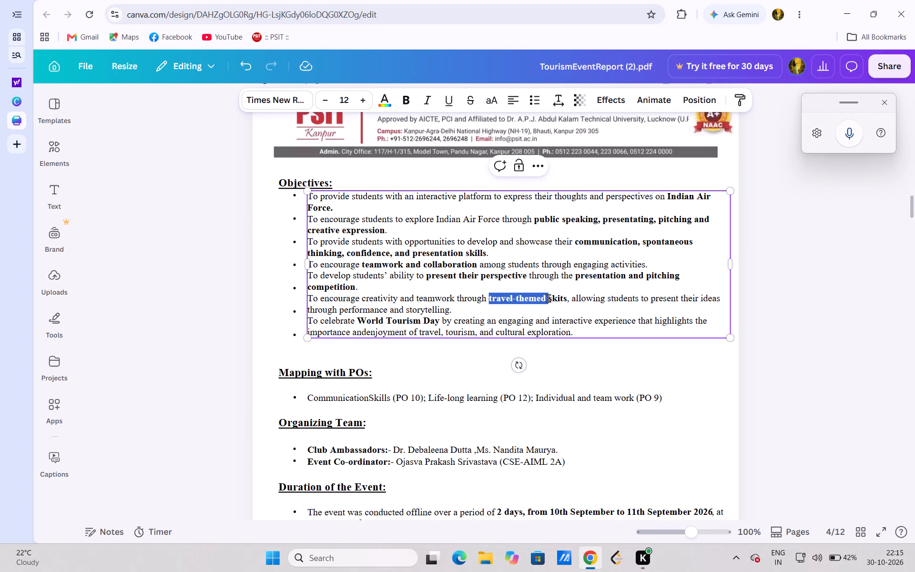
drag(548, 298, 569, 299)
drag(308, 298, 455, 310)
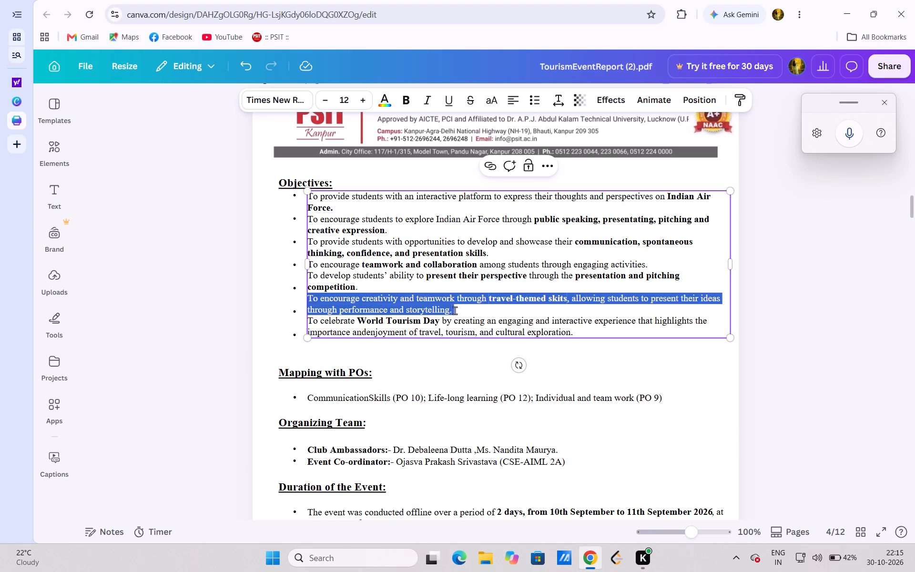
click(455, 310)
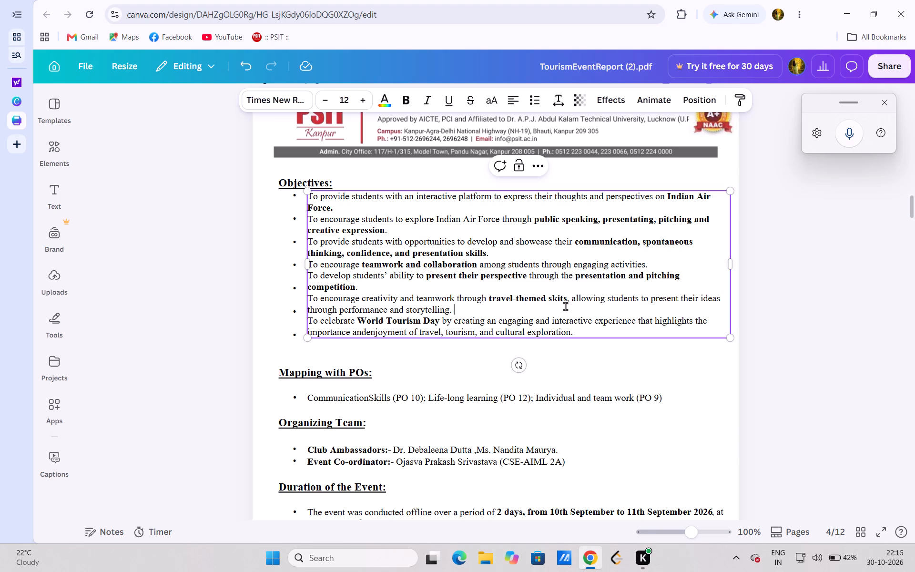
drag(566, 299, 487, 302)
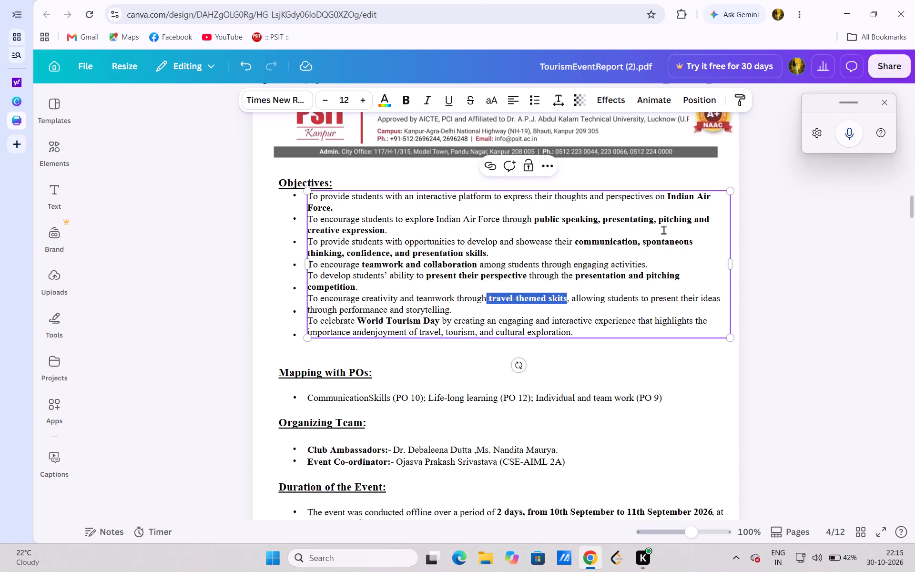
click(847, 132)
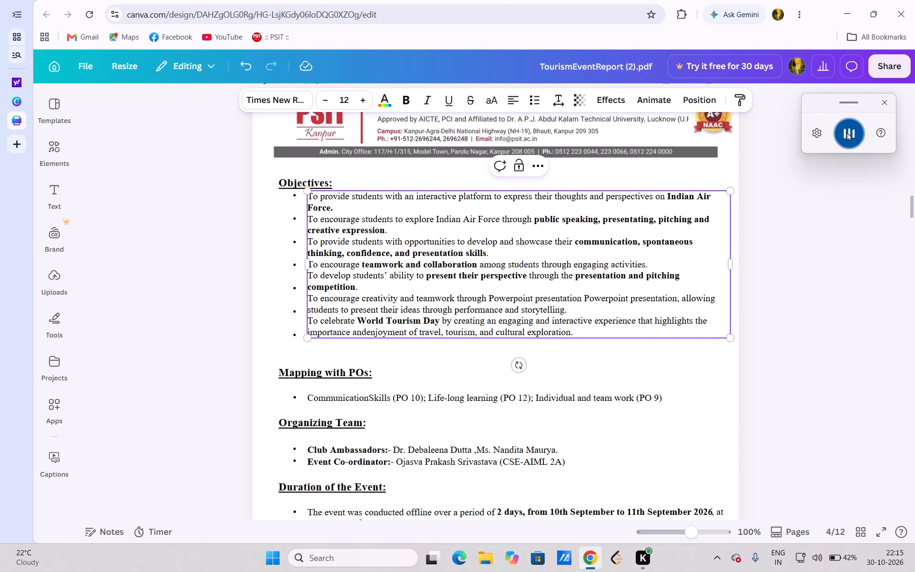
click(847, 132)
Delete the repeated "Powerpoint presentation" in the sixth Objectives bullet, keeping one occurrence directly before the comma.
key(BackSpace)
key(BackSpace)
key(BackSpace)
key(BackSpace)
key(BackSpace)
key(BackSpace)
key(BackSpace)
key(BackSpace)
key(BackSpace)
key(BackSpace)
key(BackSpace)
key(BackSpace)
key(BackSpace)
key(BackSpace)
key(BackSpace)
key(BackSpace)
key(BackSpace)
key(BackSpace)
key(BackSpace)
key(BackSpace)
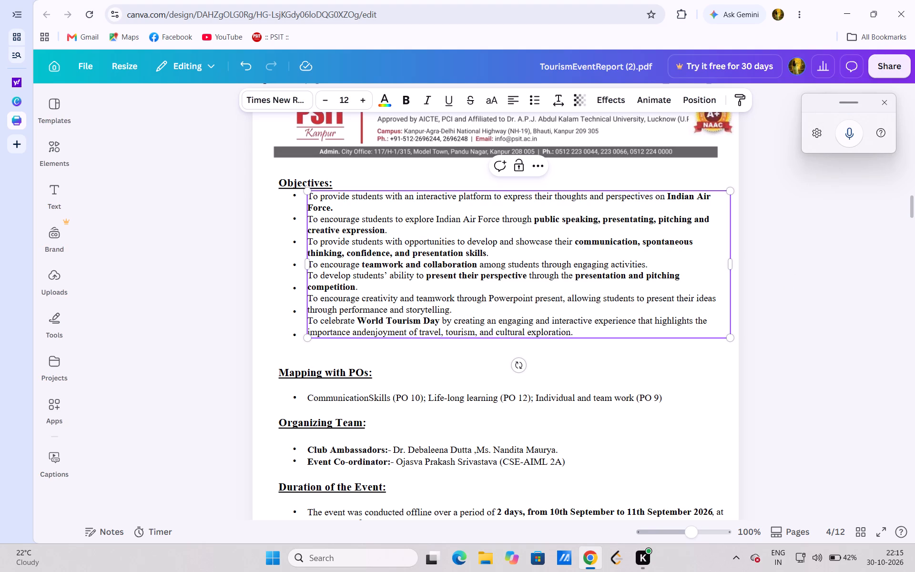
key(ctrl+z)
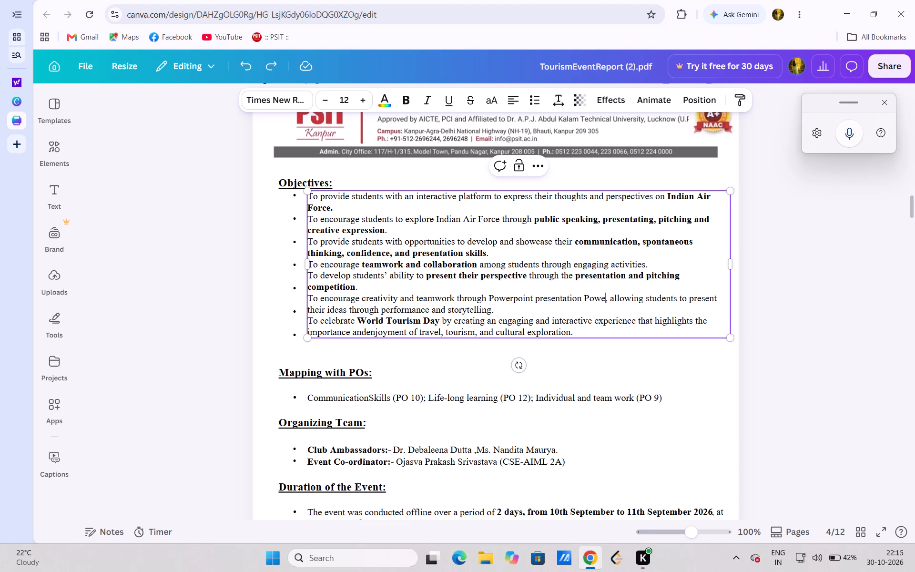
key(BackSpace)
key(BackSpace)
key(BackSpace)
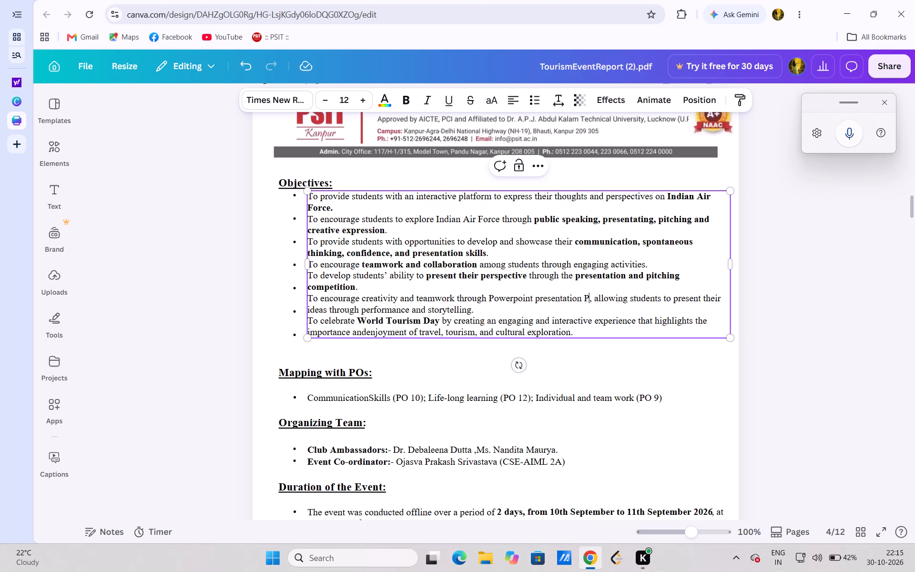
key(BackSpace)
key(BackSpace)
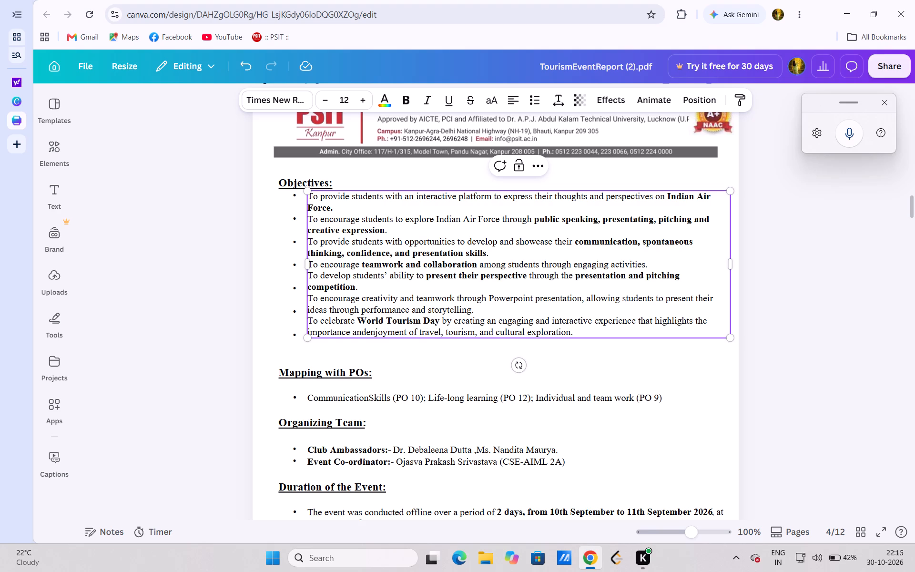
Delete "Powerpoint" before "presentation" in the sixth Objectives bullet, leaving a single space after "through".
key(Left)
key(Left)
key(Left)
key(Left)
key(Left)
key(Left)
key(Left)
key(Left)
key(Left)
key(Left)
key(Left)
key(Left)
key(Left)
key(BackSpace)
key(BackSpace)
key(BackSpace)
key(BackSpace)
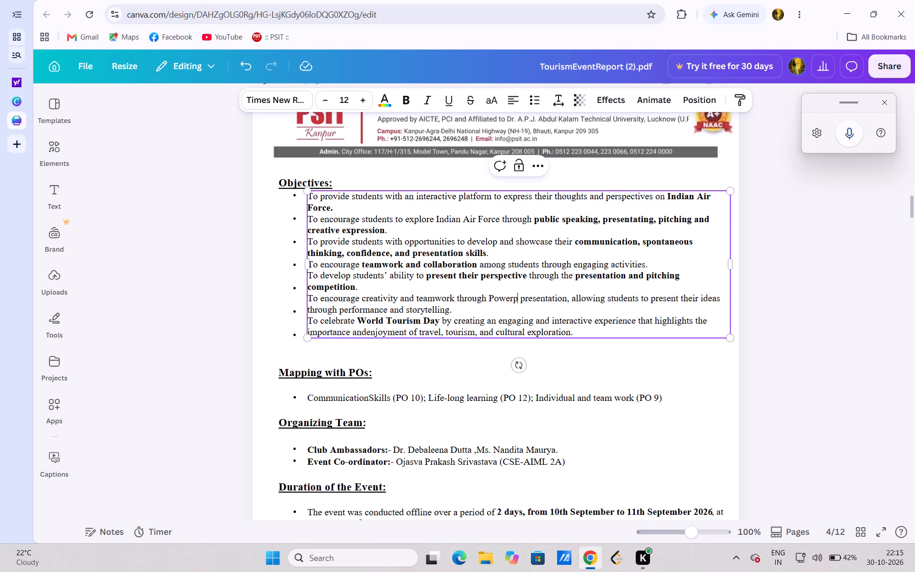
key(BackSpace)
key(BackSpace)
key(BackSpace)
key(BackSpace)
key(BackSpace)
key(BackSpace)
key(BackSpace)
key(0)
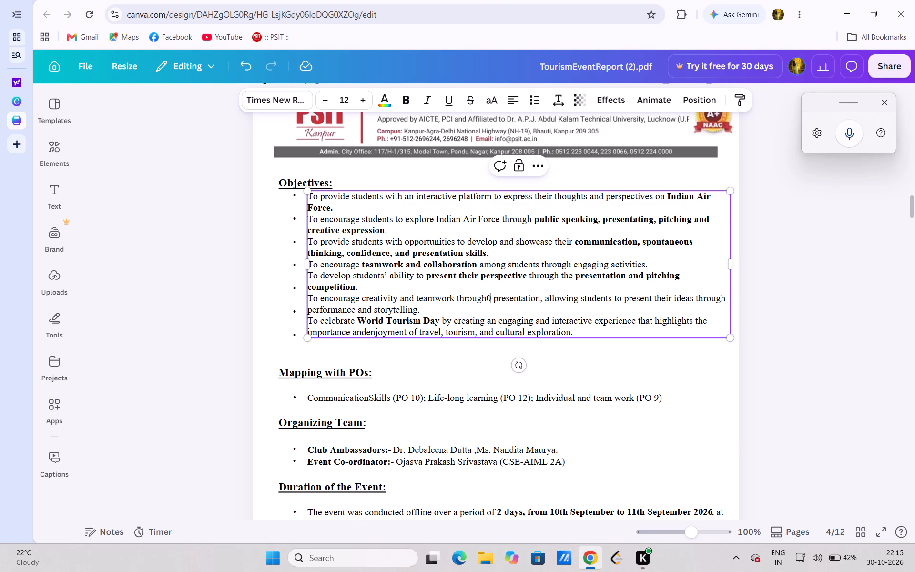
key(Right)
key(BackSpace)
key(BackSpace)
key(Right)
key(Right)
key(Right)
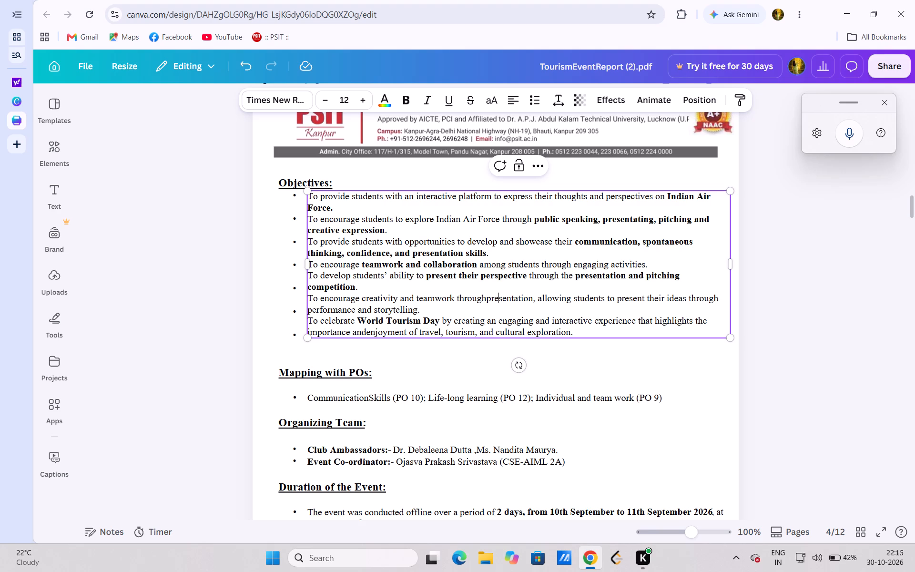
key(Left)
key(Left)
key(Left)
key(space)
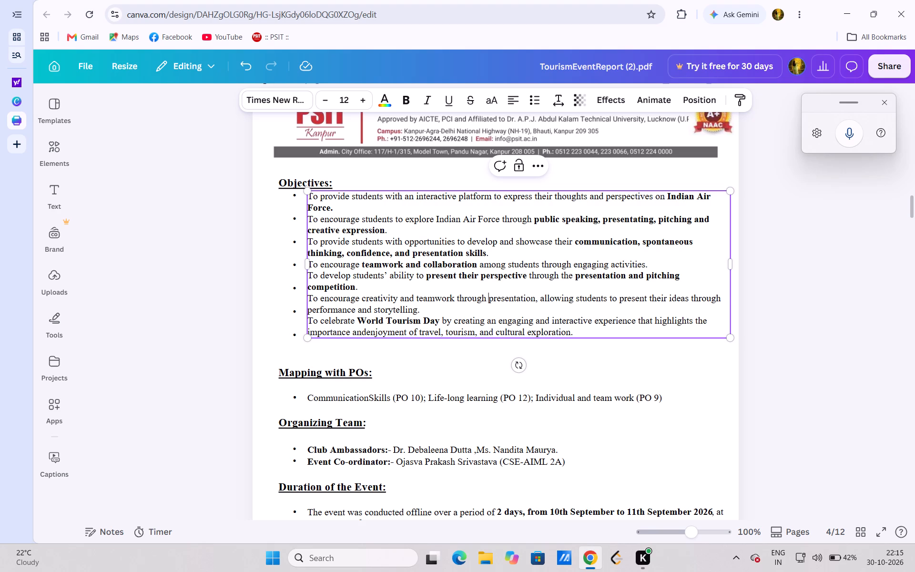
Add "& pitching" after "presentation" in the sixth Objectives bullet, before the comma.
key(Right)
key(Right)
key(Right)
key(Right)
key(Right)
key(Right)
key(Right)
key(Right)
key(Right)
key(Right)
key(Right)
key(Right)
key(Right)
key(Left)
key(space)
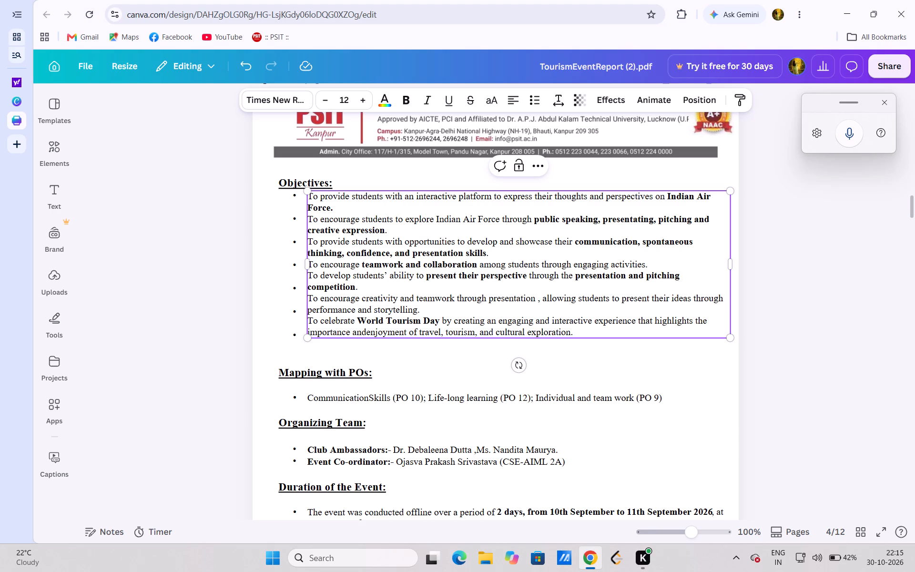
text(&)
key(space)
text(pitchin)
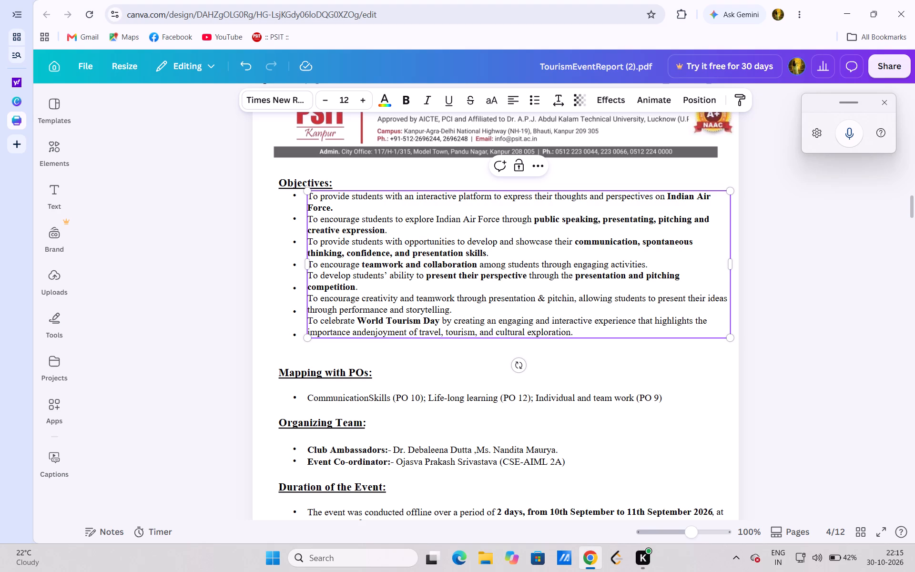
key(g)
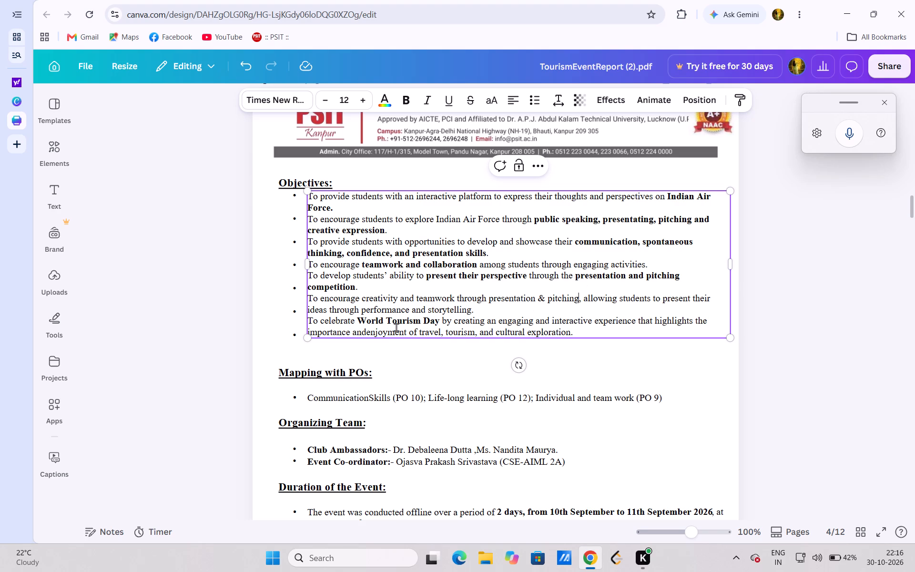
Delete "through performance and storytelling" from the sixth Objectives bullet, keeping the full stop after "ideas".
drag(472, 313, 369, 303)
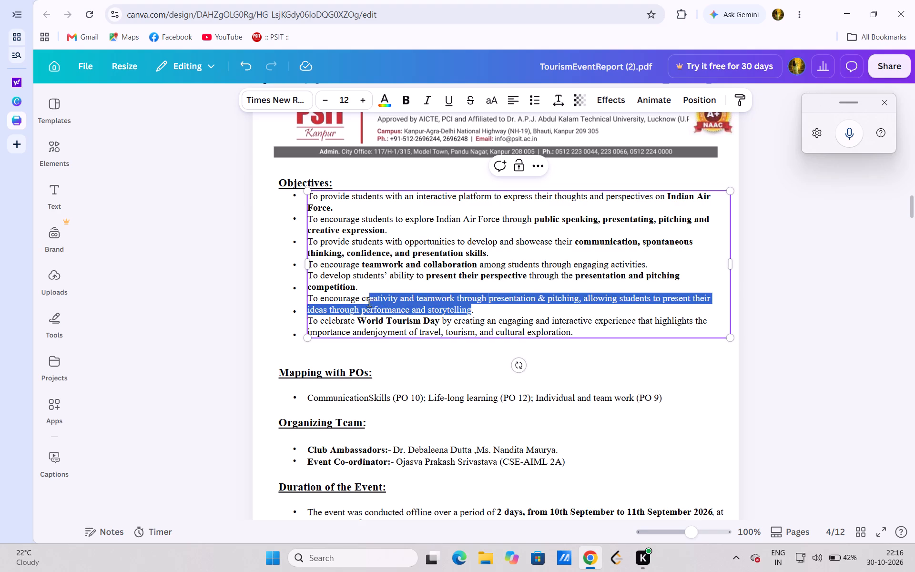
drag(369, 303, 360, 314)
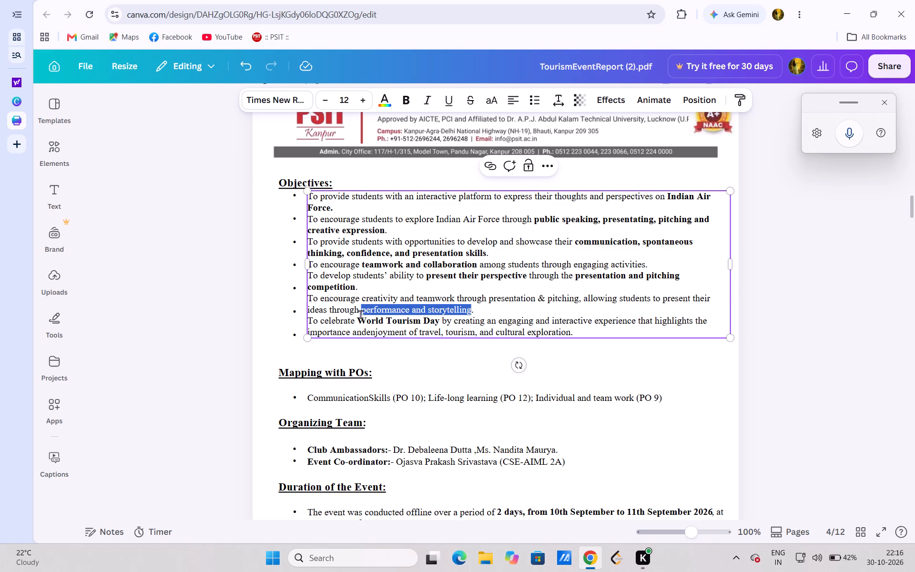
key(BackSpace)
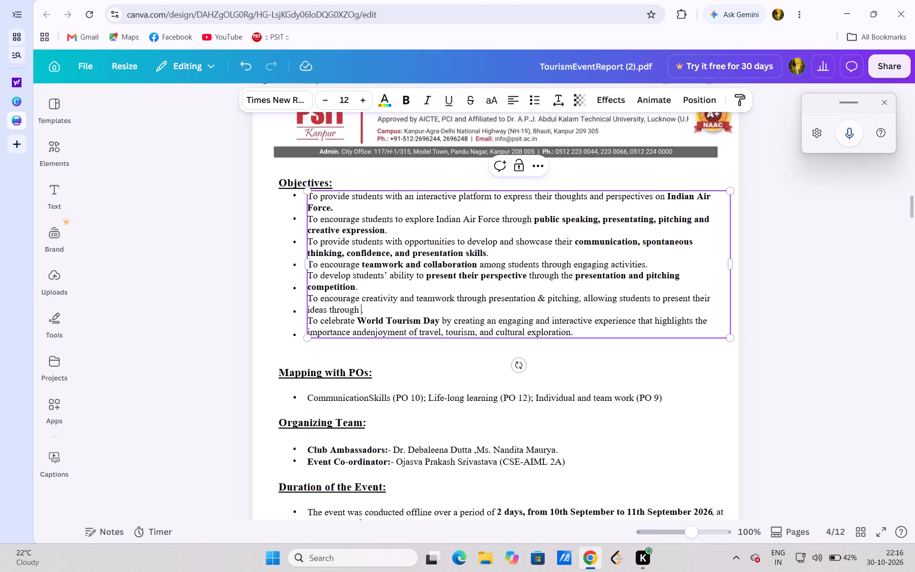
key(BackSpace)
key(BackSpace)
key(BackSpace)
key(BackSpace)
key(BackSpace)
key(BackSpace)
key(BackSpace)
key(BackSpace)
key(BackSpace)
Replace "World Tourism" before "Day" in the last Objectives bullet with the dictated words "Indian Air Force".
drag(423, 321, 357, 318)
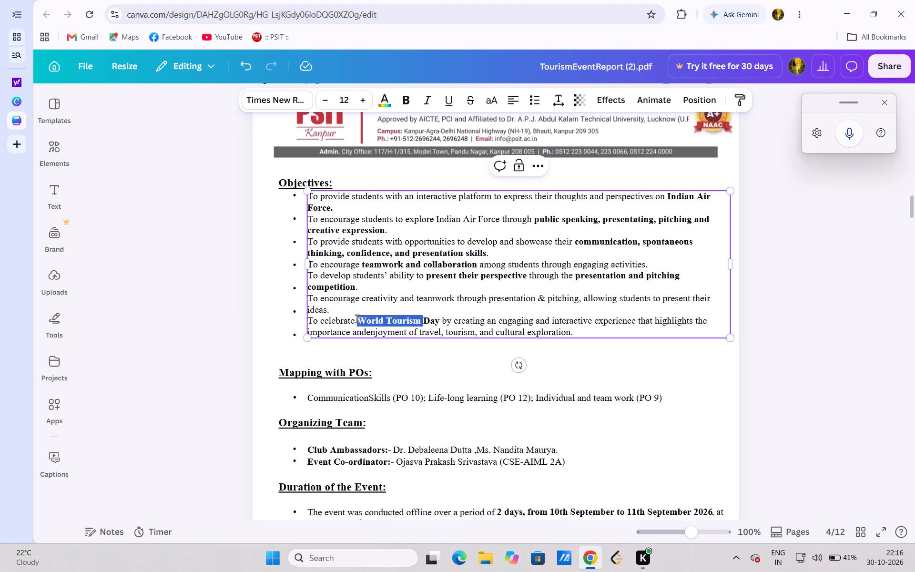
drag(357, 318, 356, 318)
key(BackSpace)
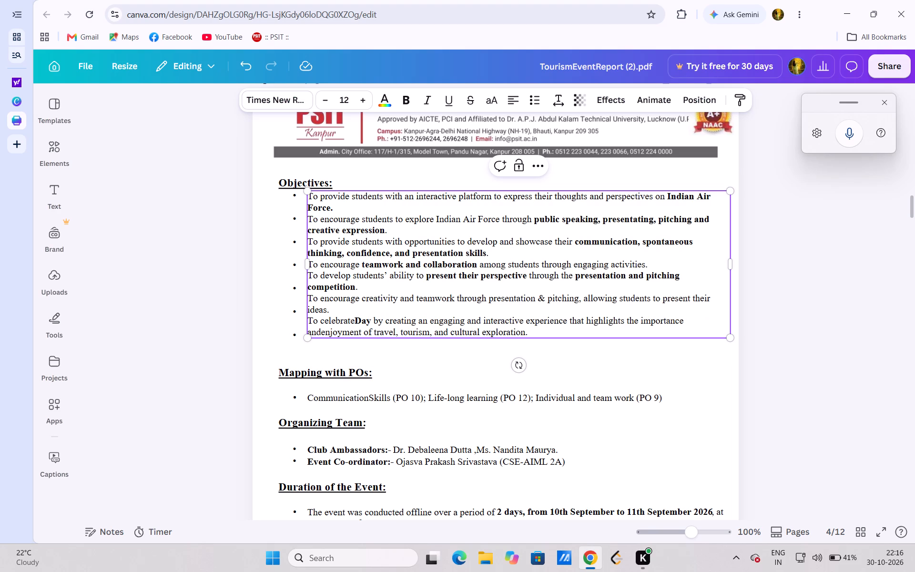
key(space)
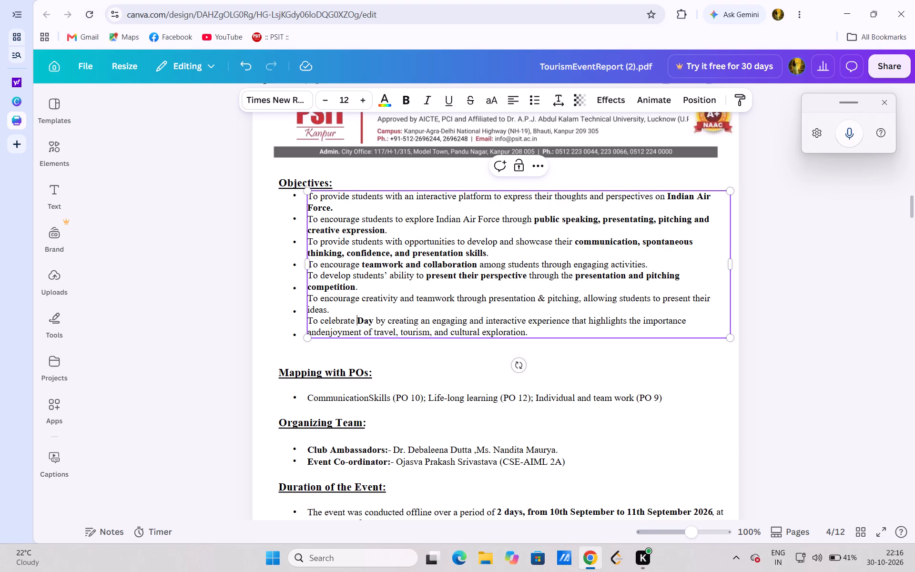
key(ctrl+b)
click(853, 143)
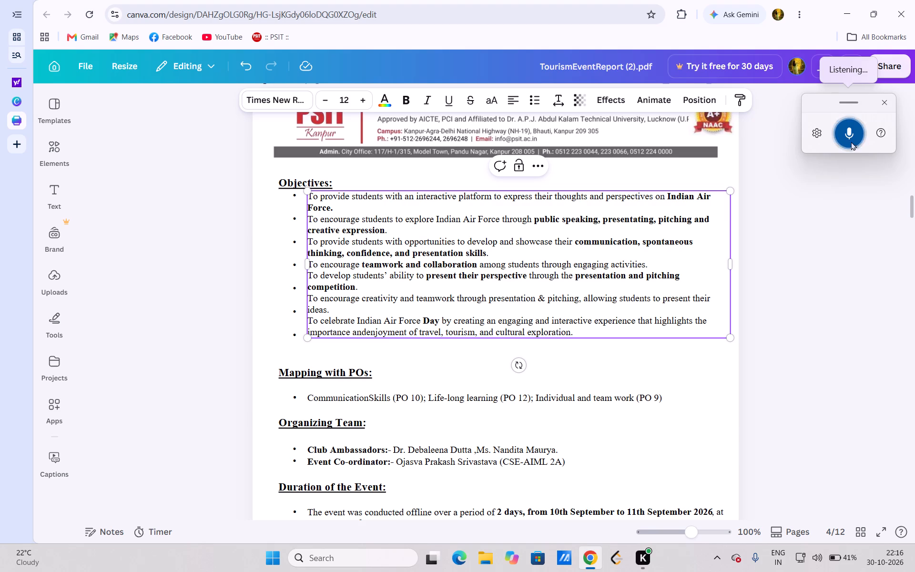
click(845, 135)
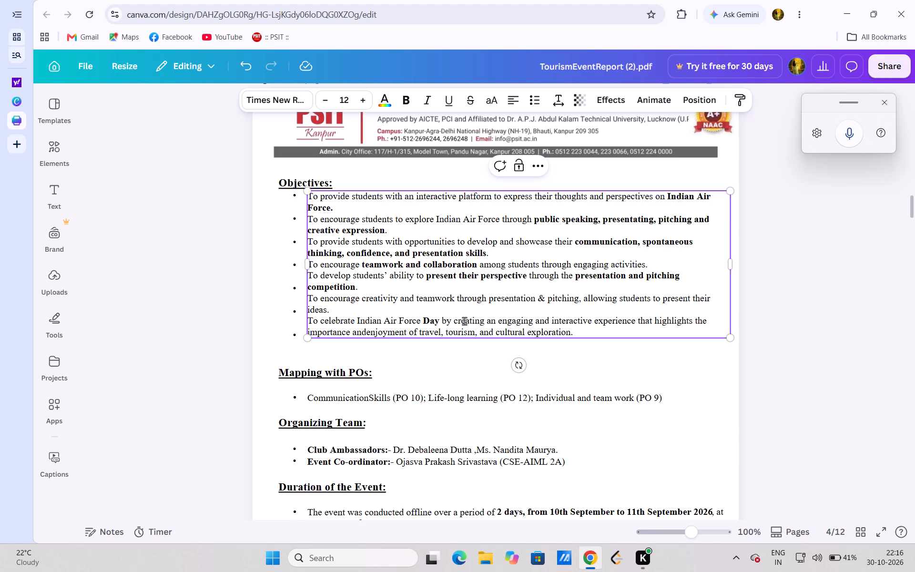
Make "Indian Air Force" bold in the last Objectives bullet.
drag(421, 321, 355, 319)
click(410, 95)
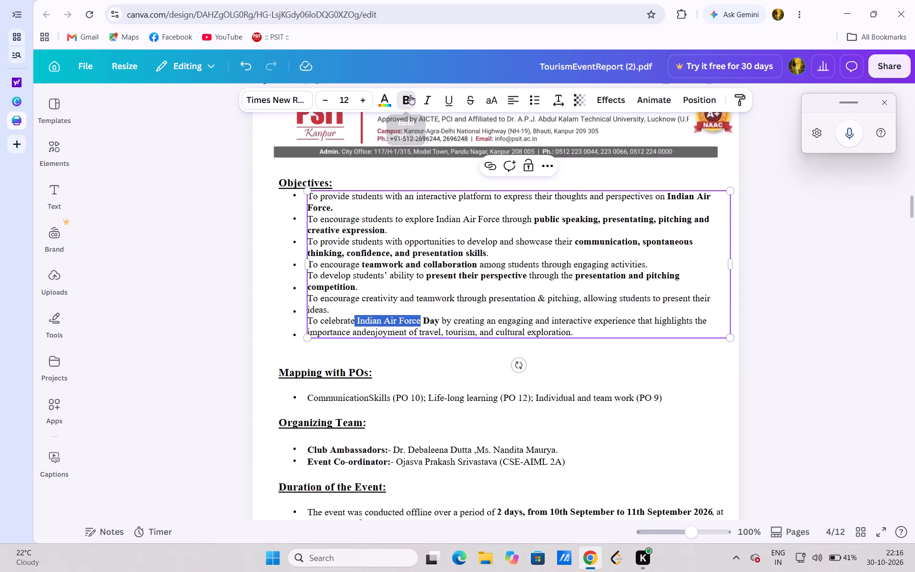
click(469, 306)
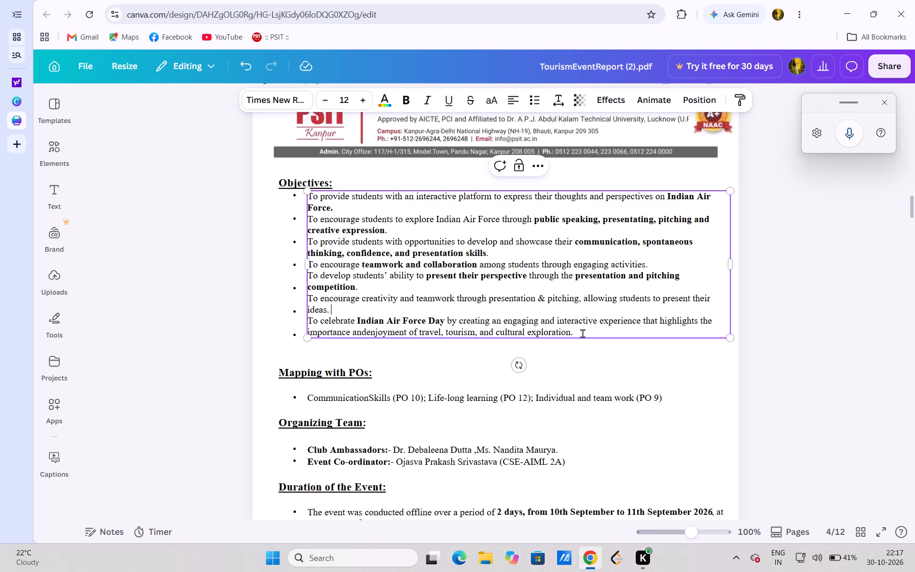
Replace "andenjoyment of travel, tourism, and cultural exploration" in the last Objectives bullet with the dictated words "Indian Air Force", keeping the full stop.
click(370, 331)
key(Right)
key(Right)
key(Right)
key(Right)
key(Right)
key(Right)
key(Right)
key(Right)
key(Right)
key(Right)
key(Right)
key(Right)
key(Right)
key(Right)
key(Right)
key(Right)
key(Right)
key(Right)
key(Right)
key(Right)
key(Left)
key(Left)
key(BackSpace)
key(BackSpace)
key(BackSpace)
key(BackSpace)
key(BackSpace)
key(BackSpace)
key(BackSpace)
key(BackSpace)
key(BackSpace)
key(BackSpace)
key(BackSpace)
key(BackSpace)
key(BackSpace)
key(BackSpace)
key(BackSpace)
key(BackSpace)
key(BackSpace)
key(BackSpace)
key(BackSpace)
key(BackSpace)
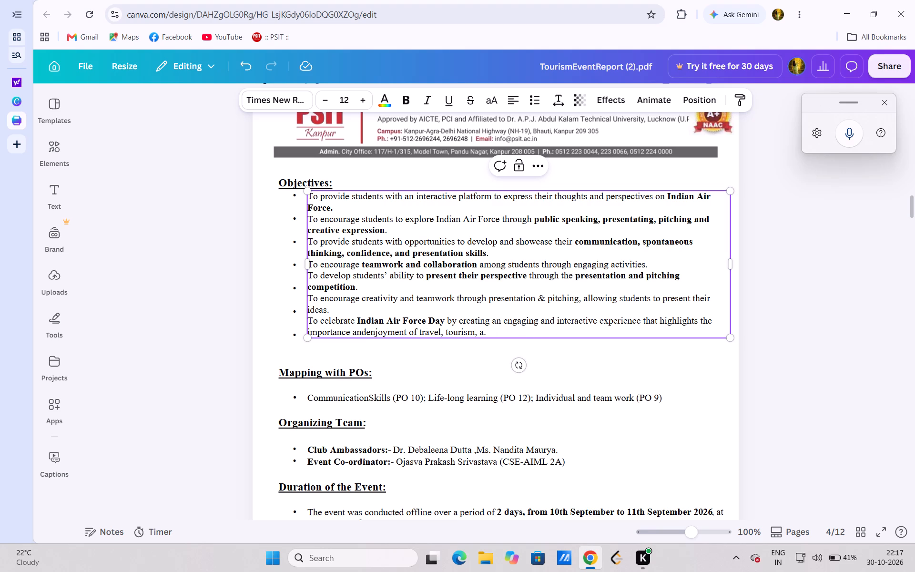
key(BackSpace)
key(BackSpace)
key(BackSpace)
key(BackSpace)
key(BackSpace)
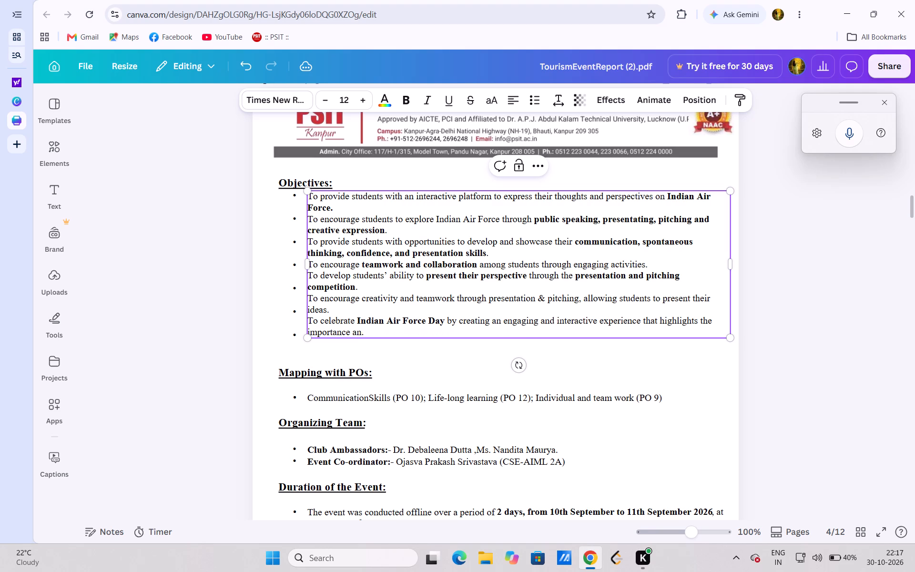
key(BackSpace)
key(BackSpace)
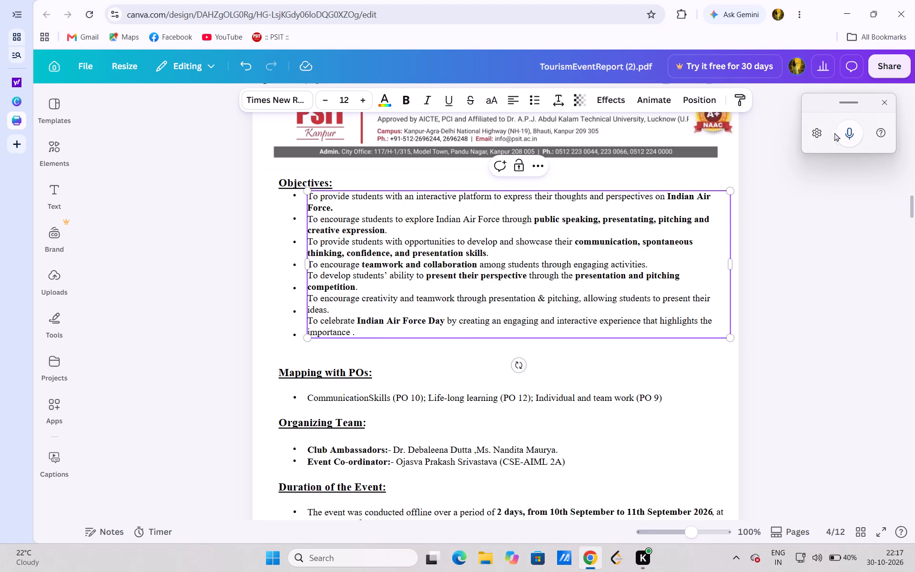
click(843, 131)
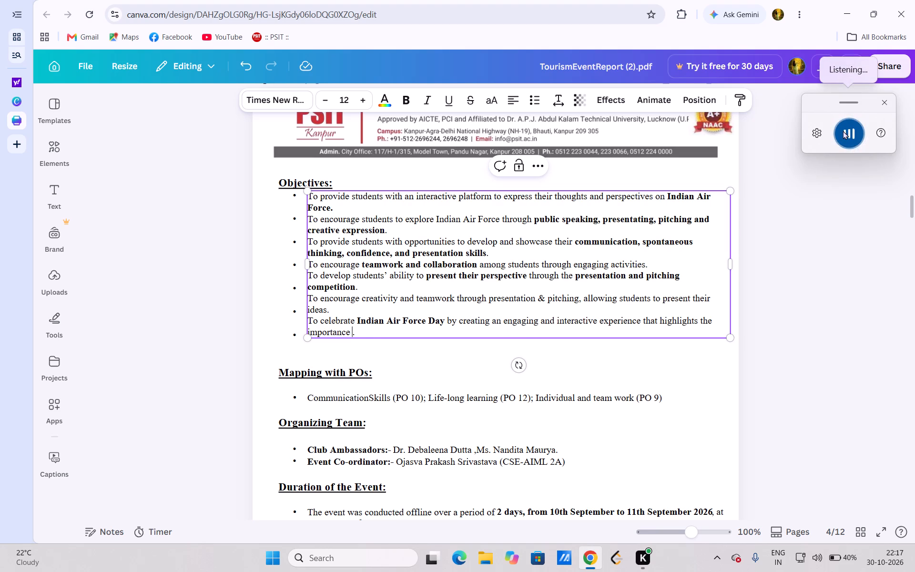
click(843, 131)
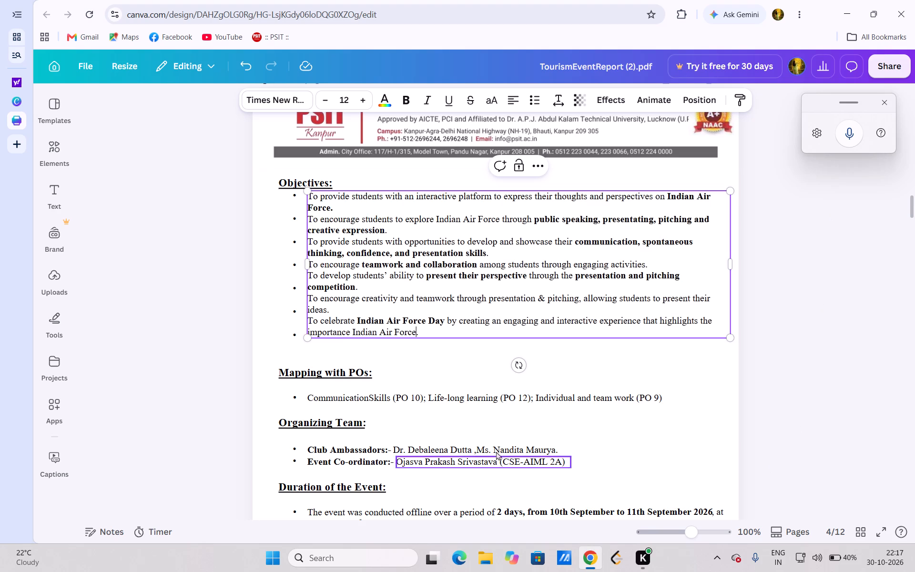
click(484, 322)
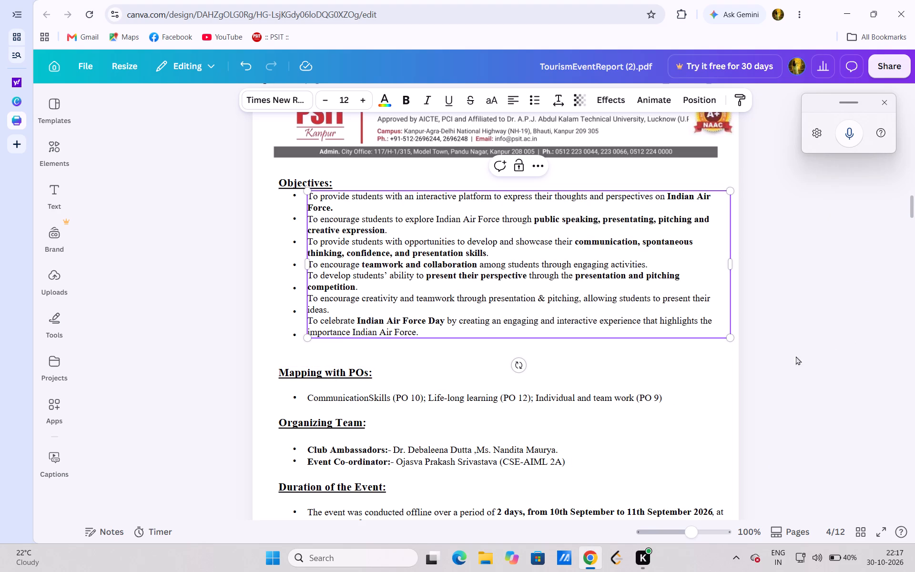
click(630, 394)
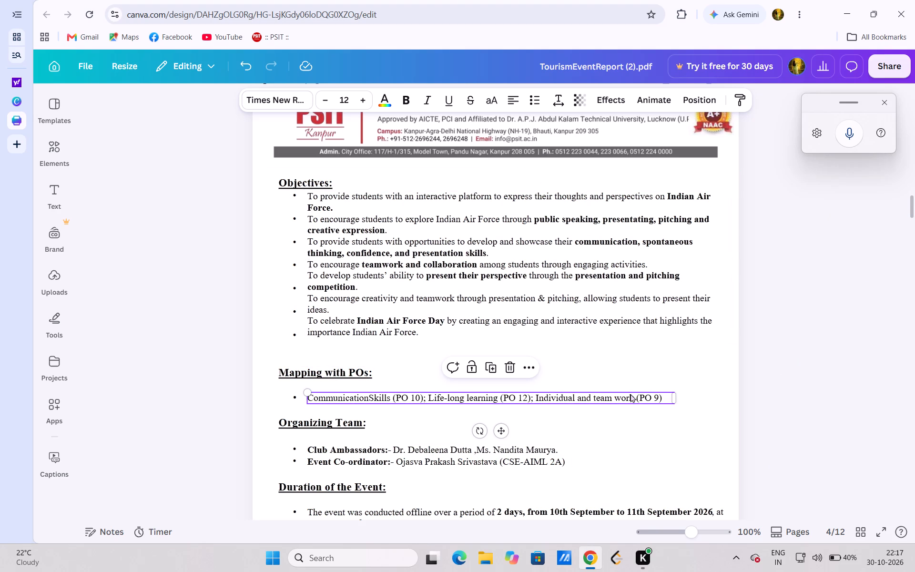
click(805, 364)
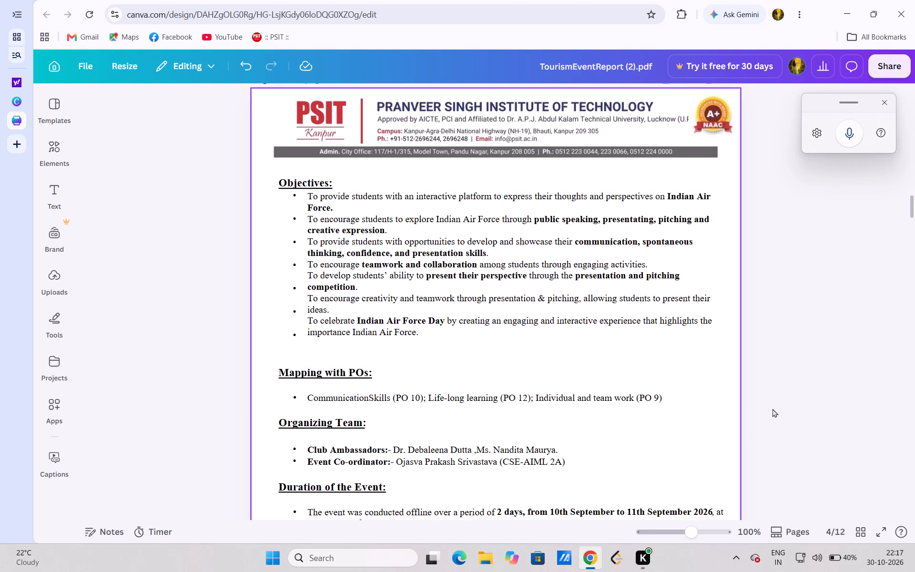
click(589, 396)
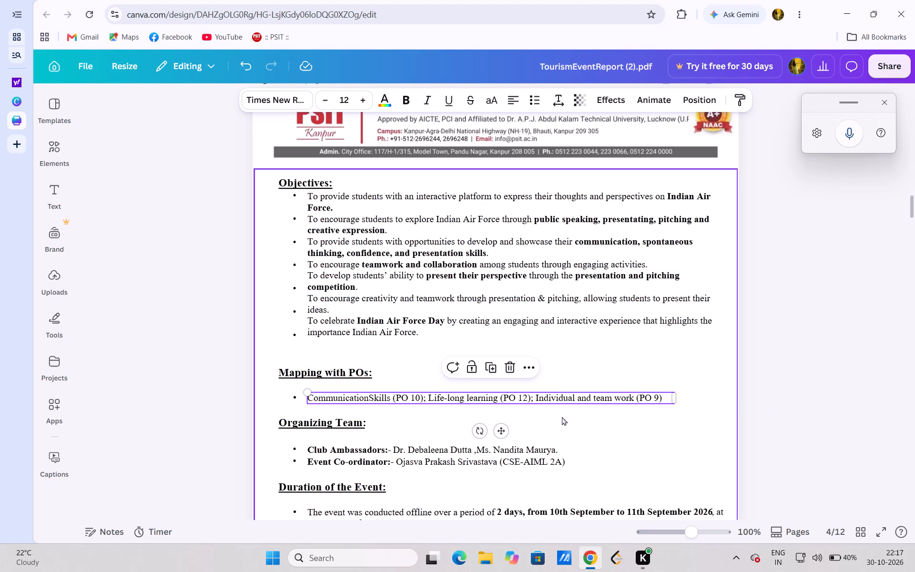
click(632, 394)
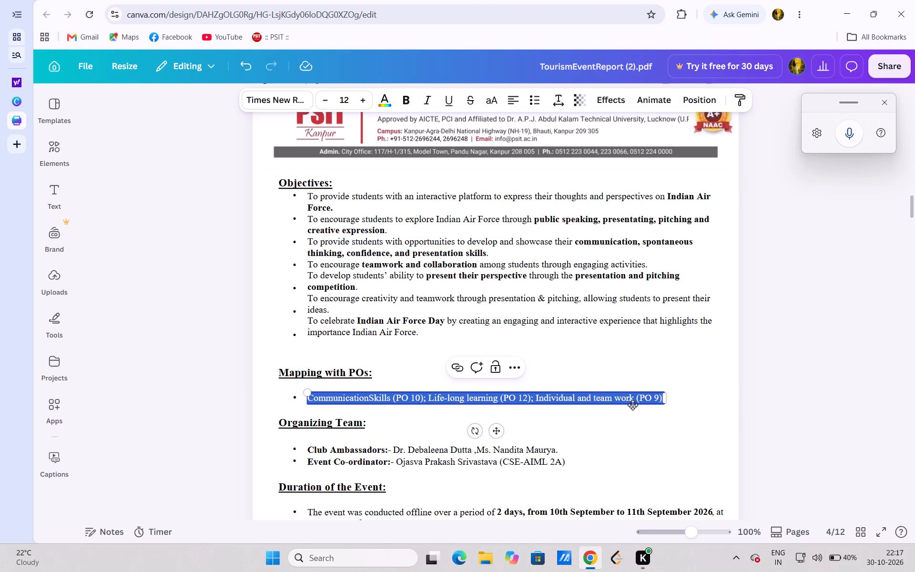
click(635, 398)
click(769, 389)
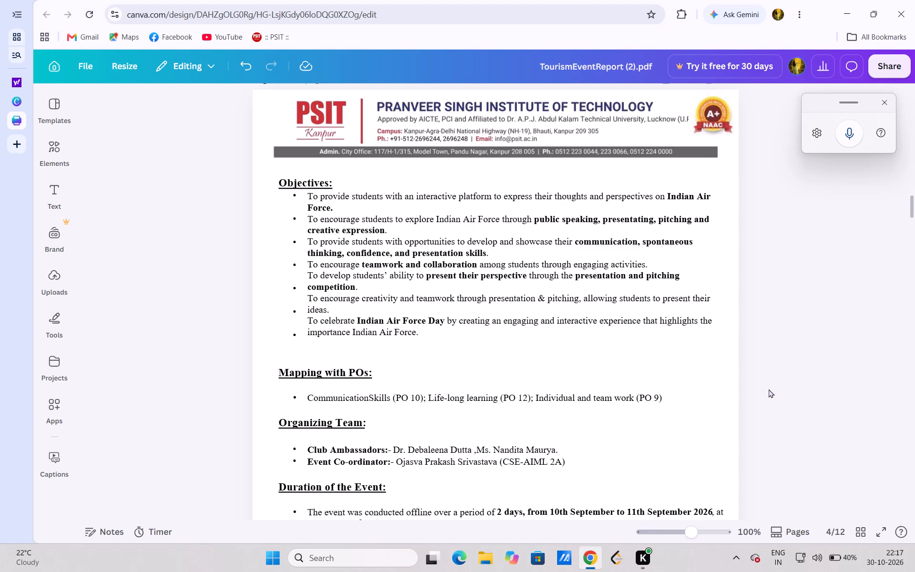
Insert another coordinator's name followed by "and" before the existing name in the Event Co-ordinator line under Organizing Team.
click(551, 462)
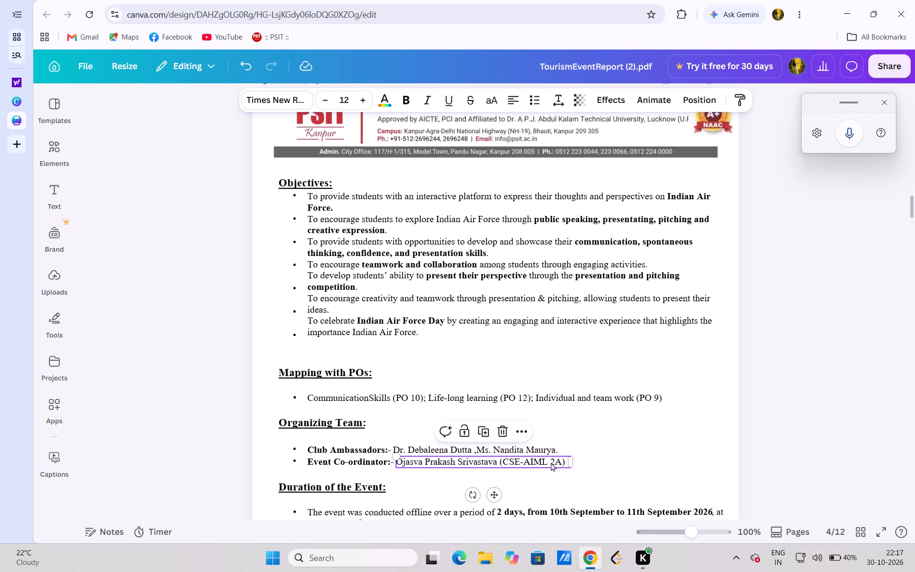
click(407, 460)
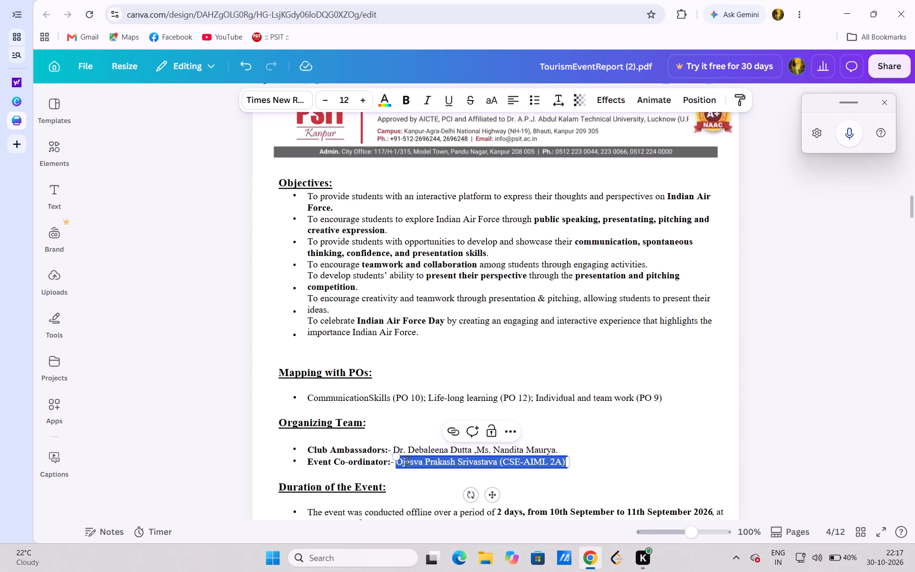
click(407, 460)
key(Left)
key(Left)
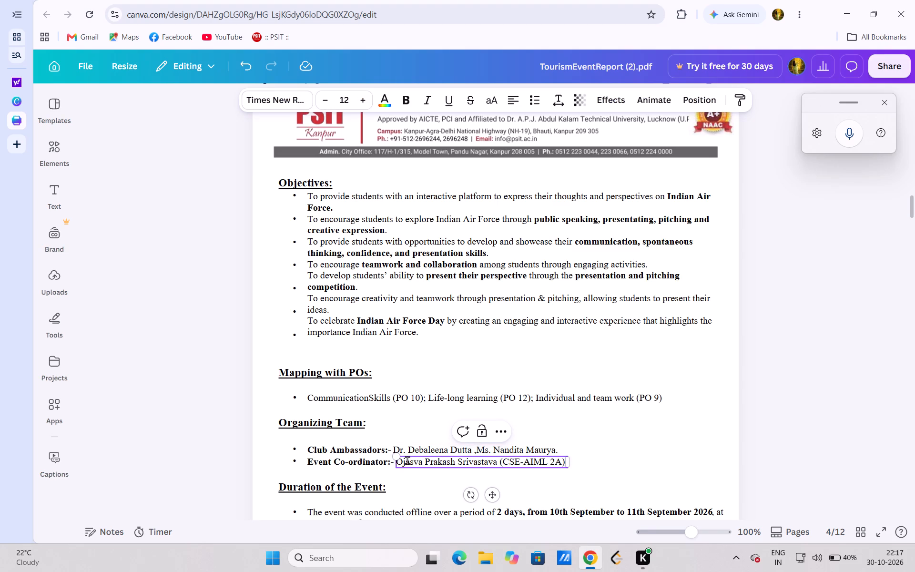
key(Left)
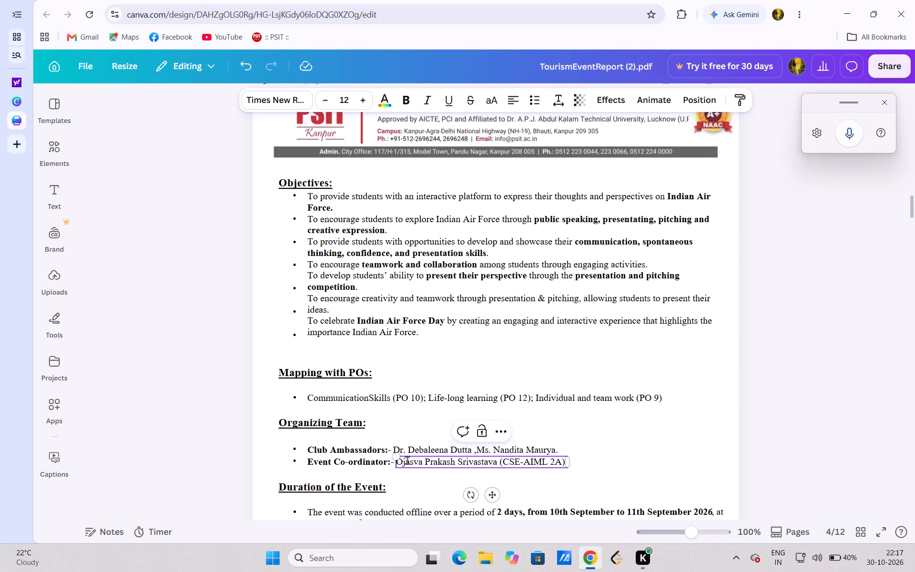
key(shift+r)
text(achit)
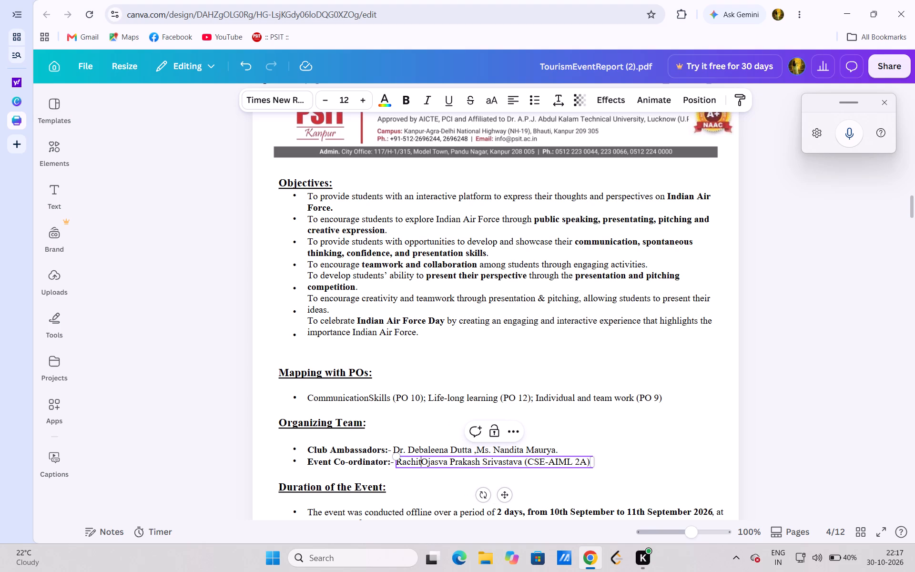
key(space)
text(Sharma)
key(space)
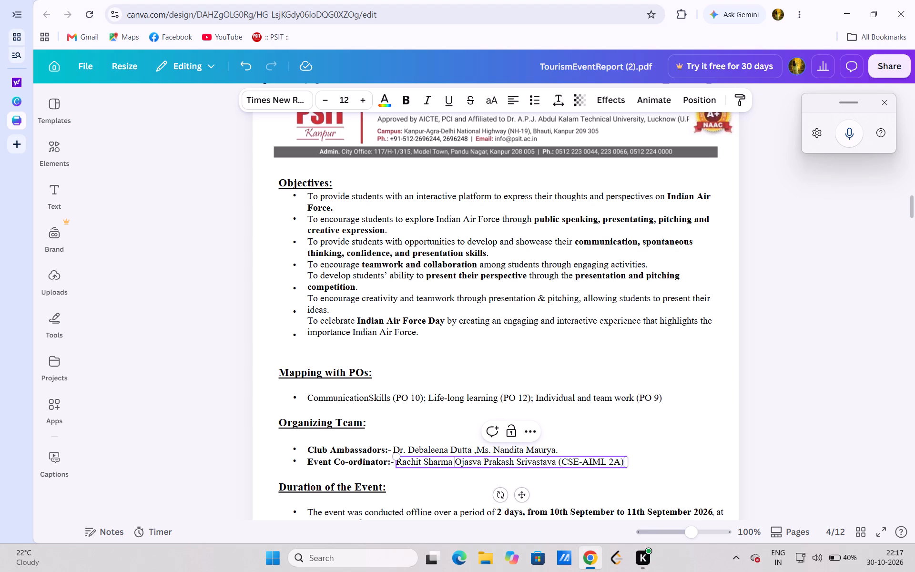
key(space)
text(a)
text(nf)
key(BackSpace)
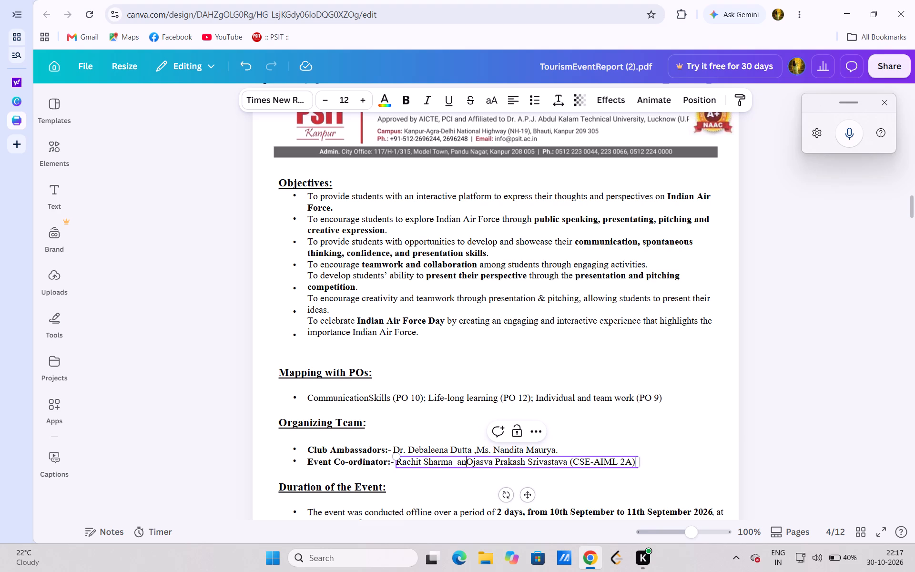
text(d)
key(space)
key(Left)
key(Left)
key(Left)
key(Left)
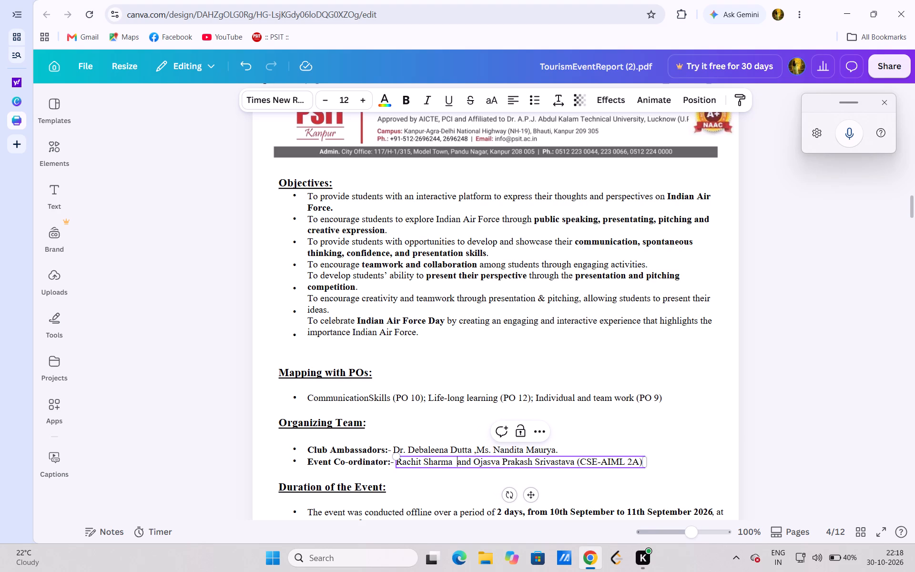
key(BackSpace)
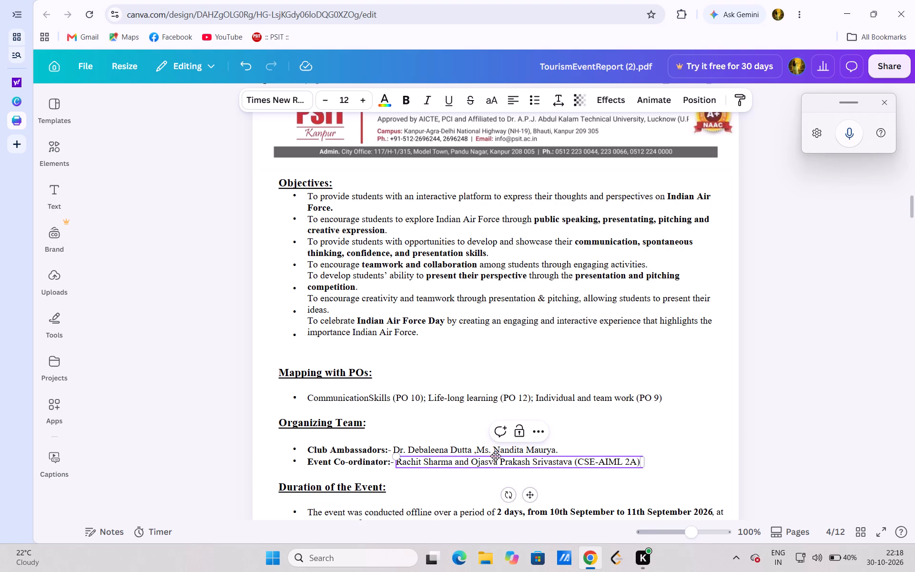
Delete "(CSE-AIML 2A)" from the end of the Event Co-ordinator line.
click(640, 463)
key(BackSpace)
key(BackSpace)
key(BackSpace)
key(BackSpace)
key(BackSpace)
key(BackSpace)
key(BackSpace)
key(BackSpace)
key(BackSpace)
key(BackSpace)
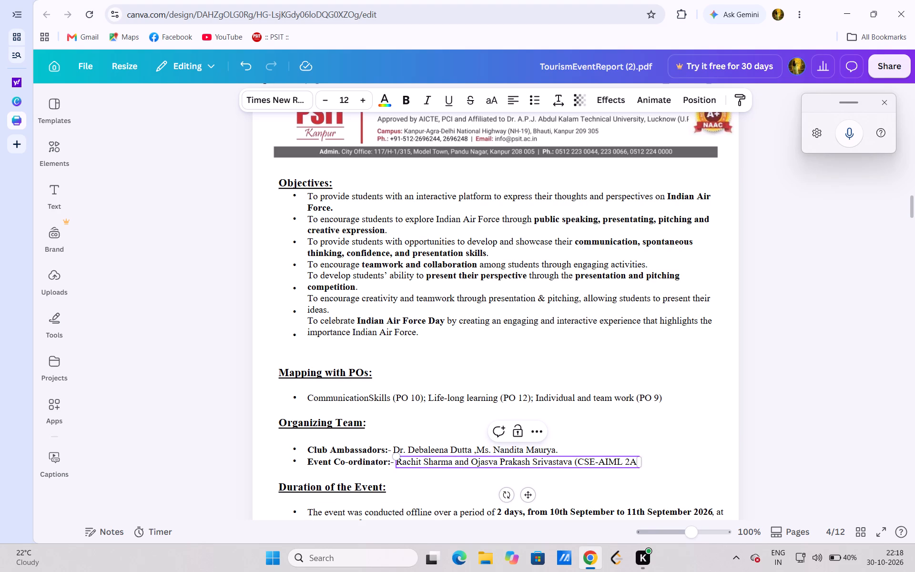
key(BackSpace)
key(BackSpace)
key(BackSpace)
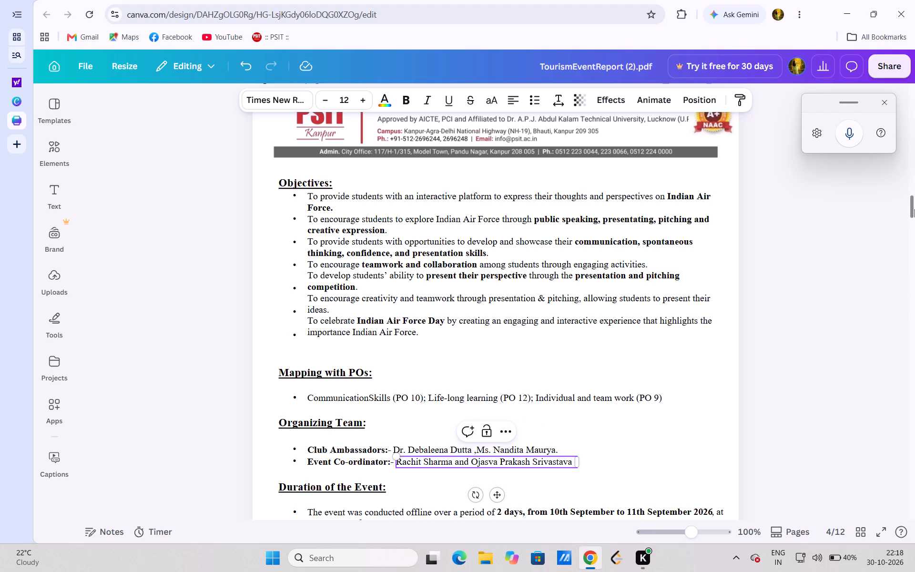
Replace "from" with "on" before the event dates in the Duration of the Event bullet.
drag(911, 205, 913, 213)
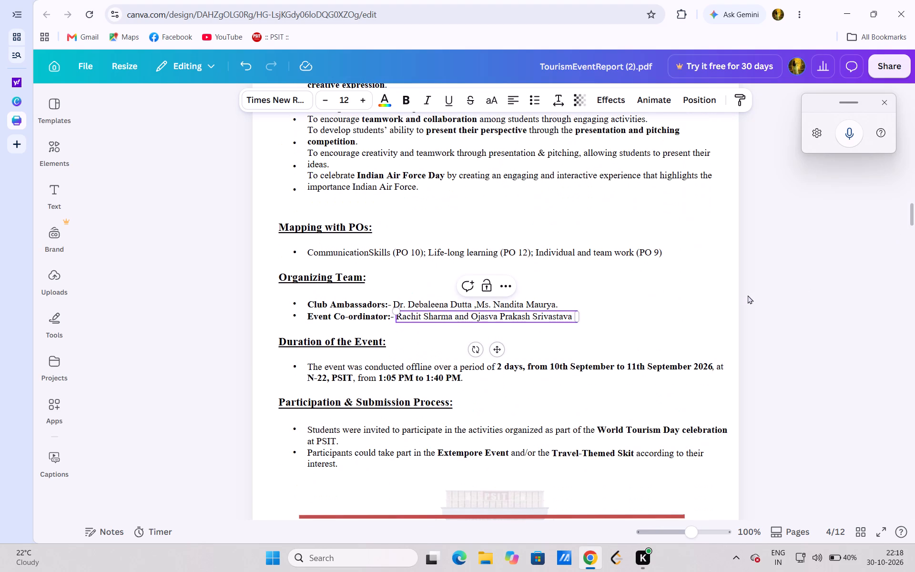
click(748, 295)
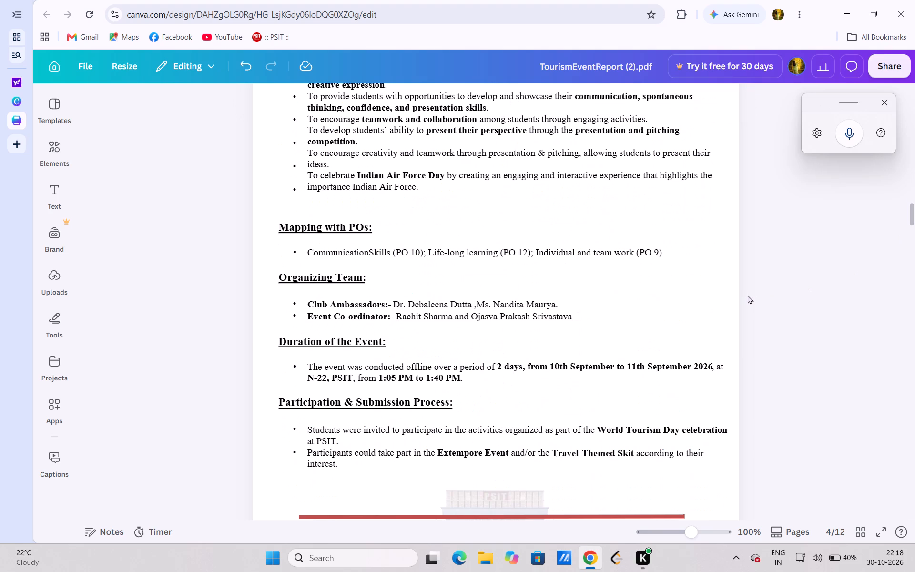
click(555, 365)
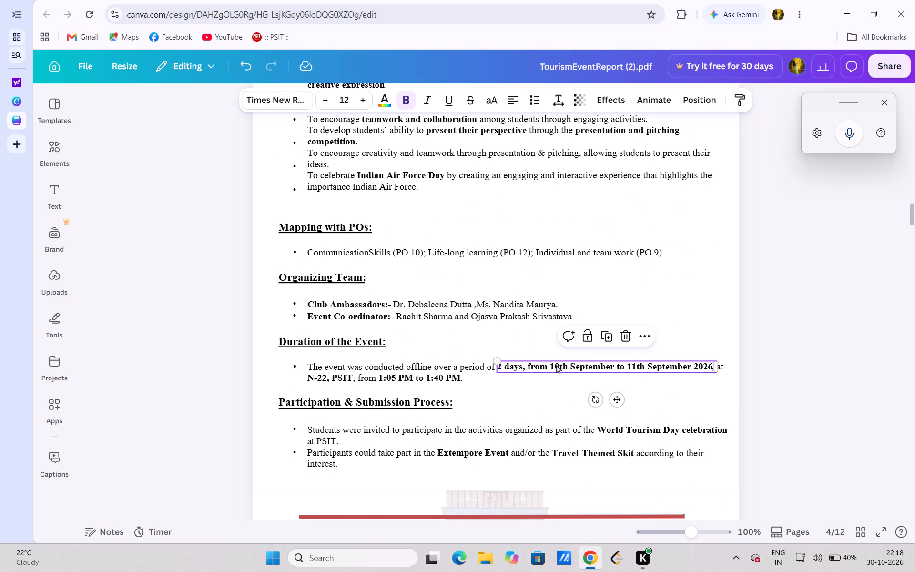
click(560, 364)
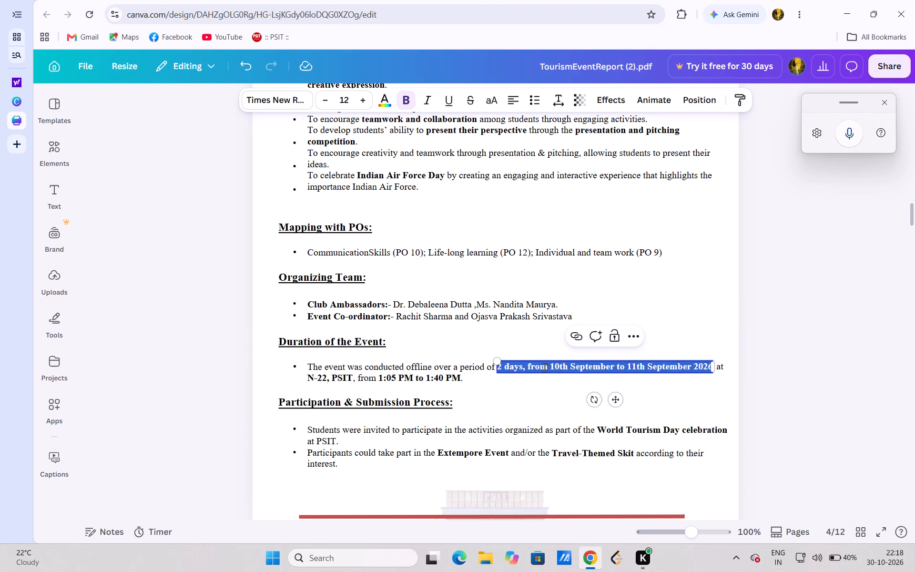
click(551, 368)
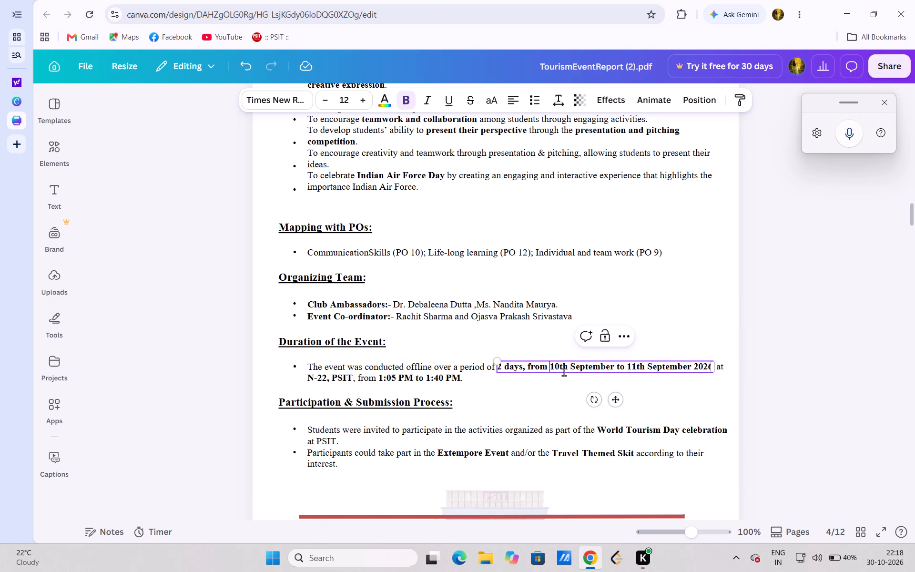
key(BackSpace)
key(BackSpace)
key(BackSpace)
key(BackSpace)
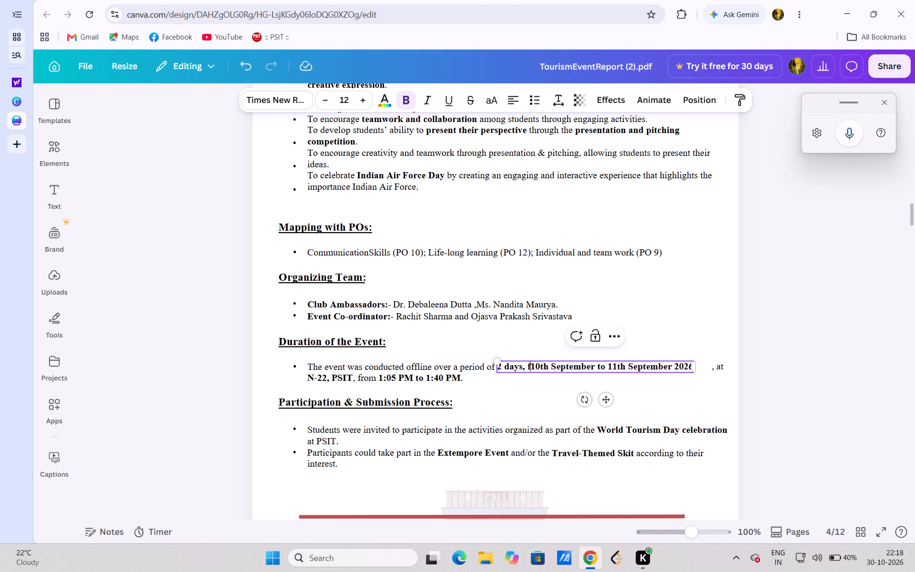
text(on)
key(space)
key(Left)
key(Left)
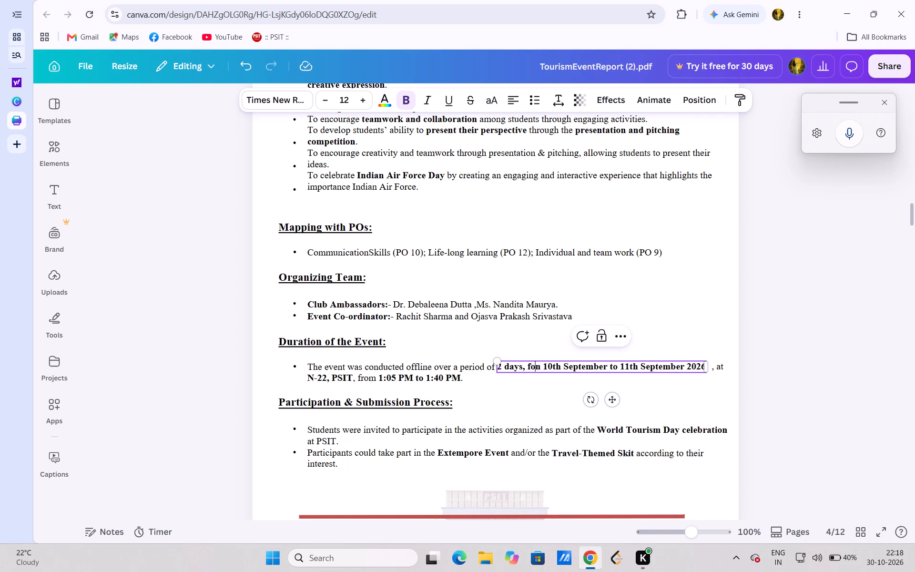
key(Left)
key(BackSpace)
Change the first date's day to 12th in the Duration of the Event bullet.
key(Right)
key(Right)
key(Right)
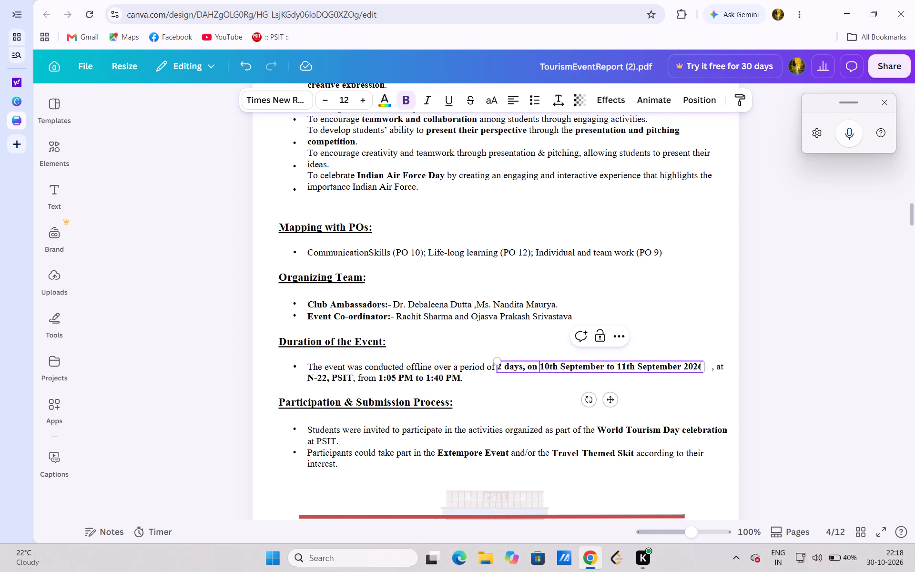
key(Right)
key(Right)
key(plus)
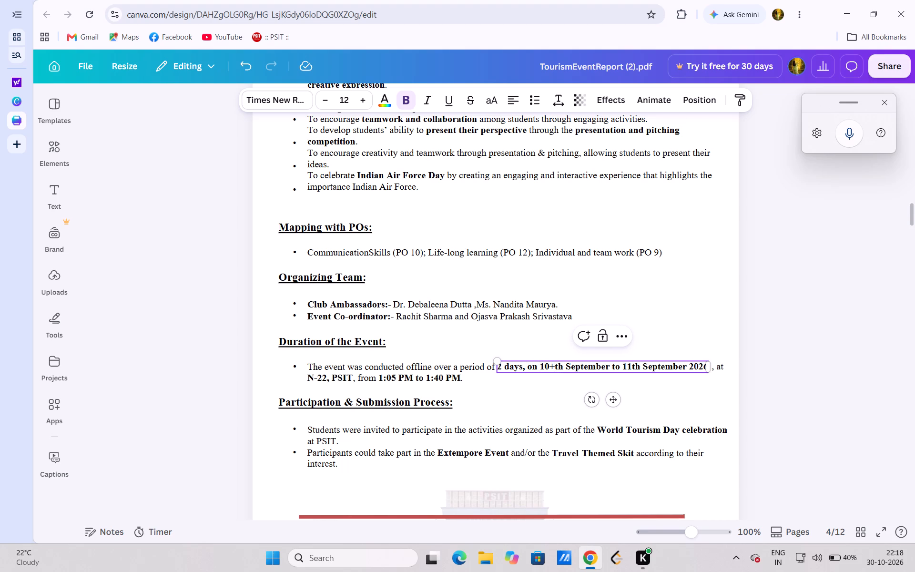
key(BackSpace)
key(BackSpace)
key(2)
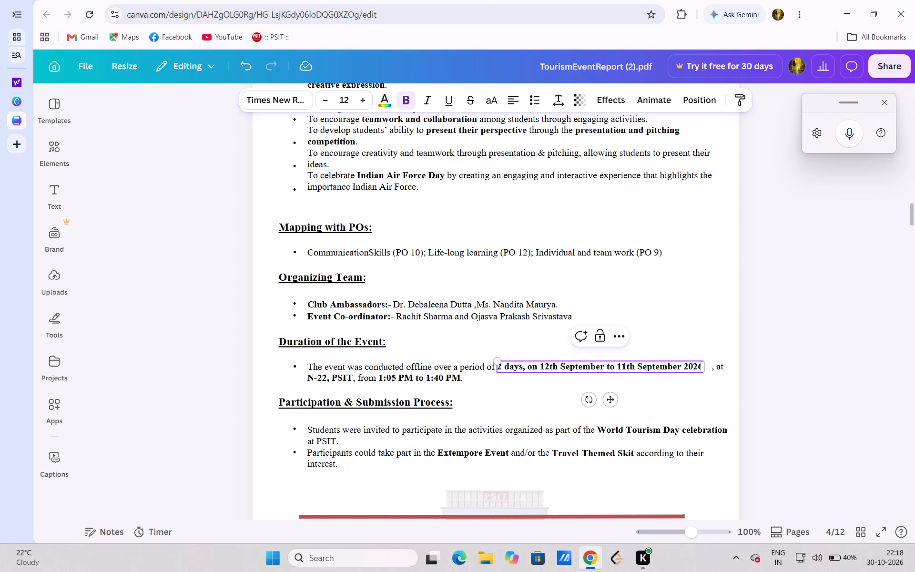
Change the first date's day to 26th in the Duration of the Event bullet.
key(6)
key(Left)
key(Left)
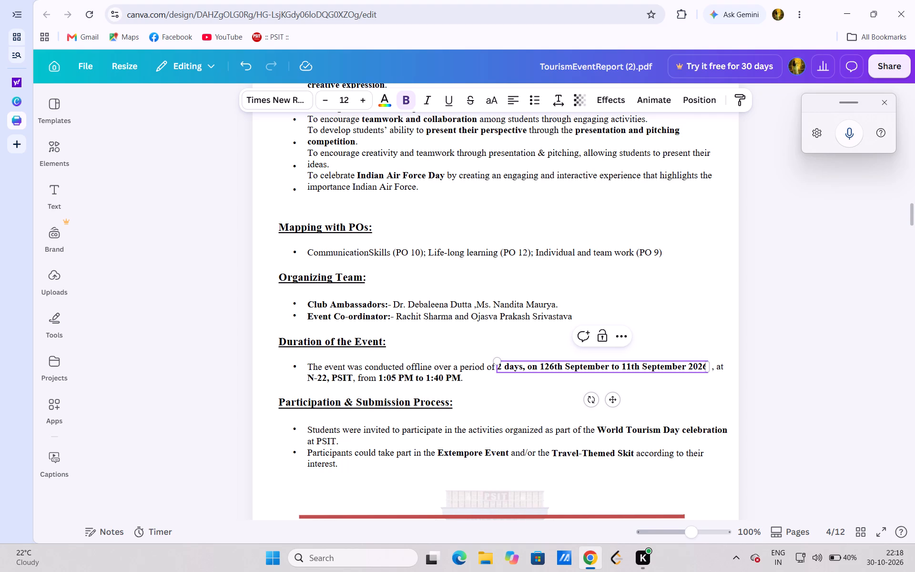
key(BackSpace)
Replace "to" with "and" between the two event dates in the Duration of the Event bullet.
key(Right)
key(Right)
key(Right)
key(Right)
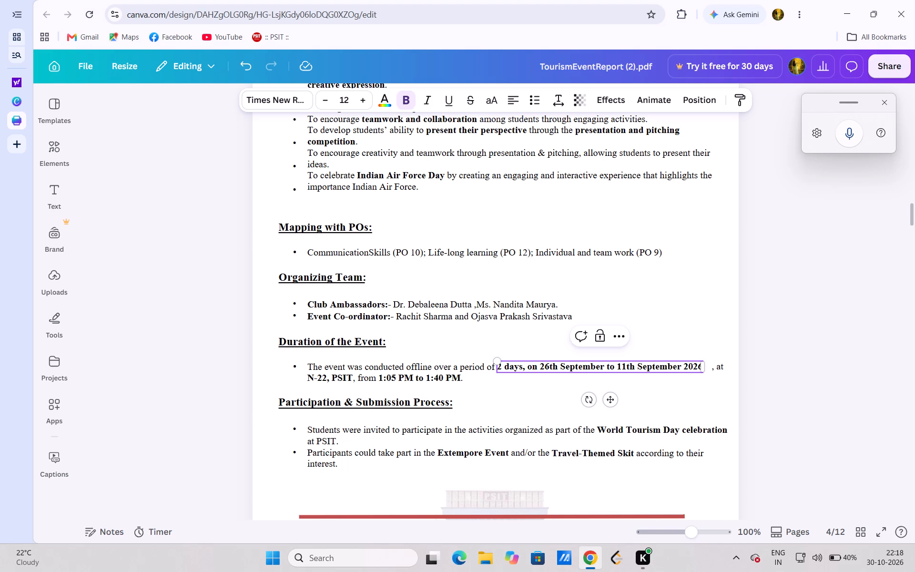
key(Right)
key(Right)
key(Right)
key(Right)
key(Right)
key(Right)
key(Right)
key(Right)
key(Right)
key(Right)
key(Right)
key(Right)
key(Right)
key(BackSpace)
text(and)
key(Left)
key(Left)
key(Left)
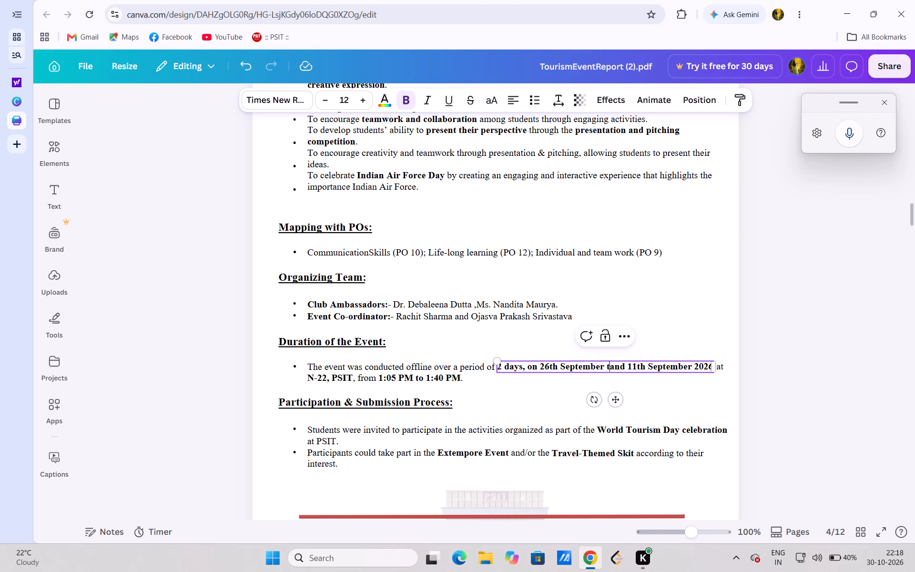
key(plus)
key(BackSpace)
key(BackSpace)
Change the second date's day to 28th in the Duration of the Event bullet.
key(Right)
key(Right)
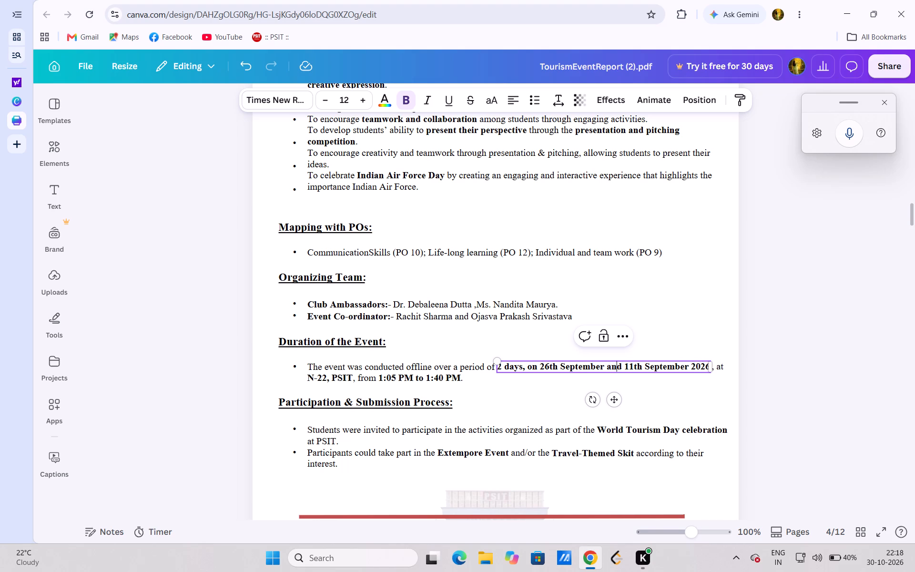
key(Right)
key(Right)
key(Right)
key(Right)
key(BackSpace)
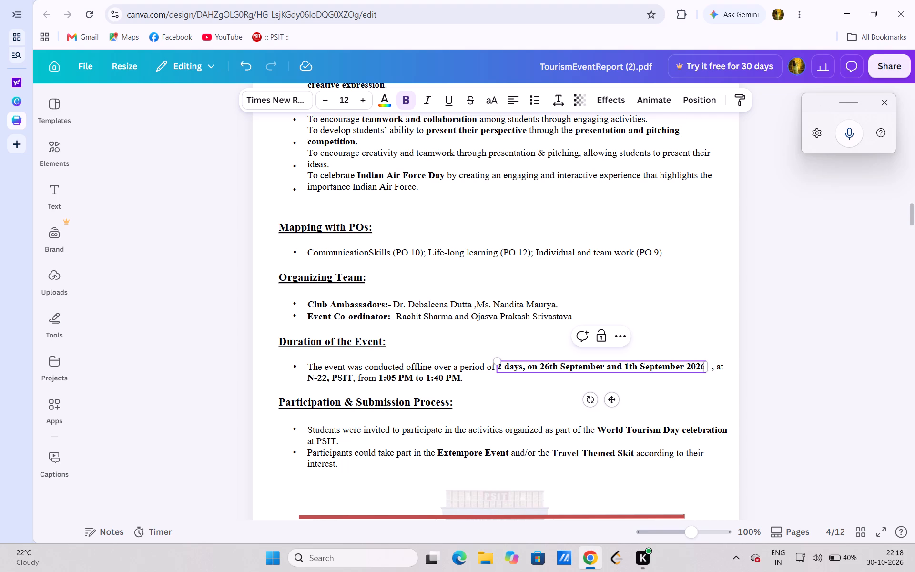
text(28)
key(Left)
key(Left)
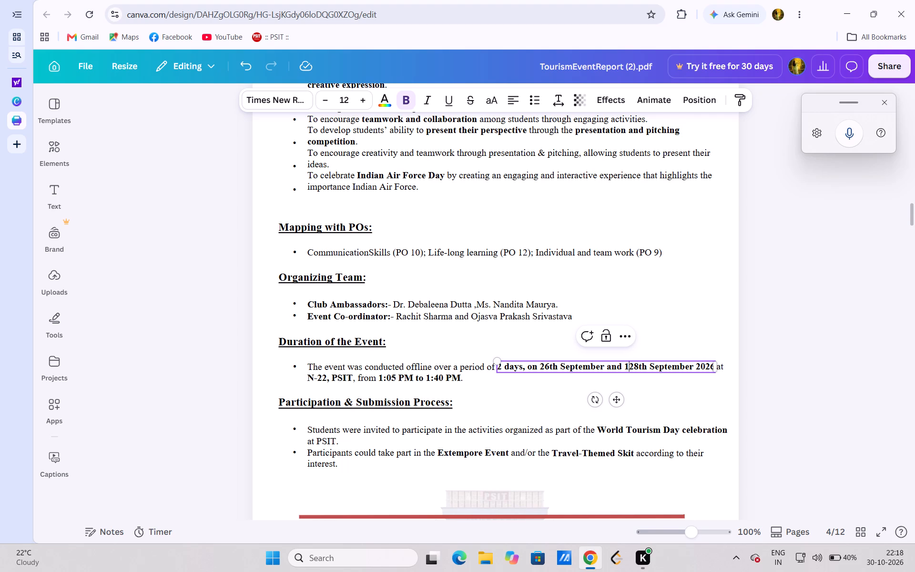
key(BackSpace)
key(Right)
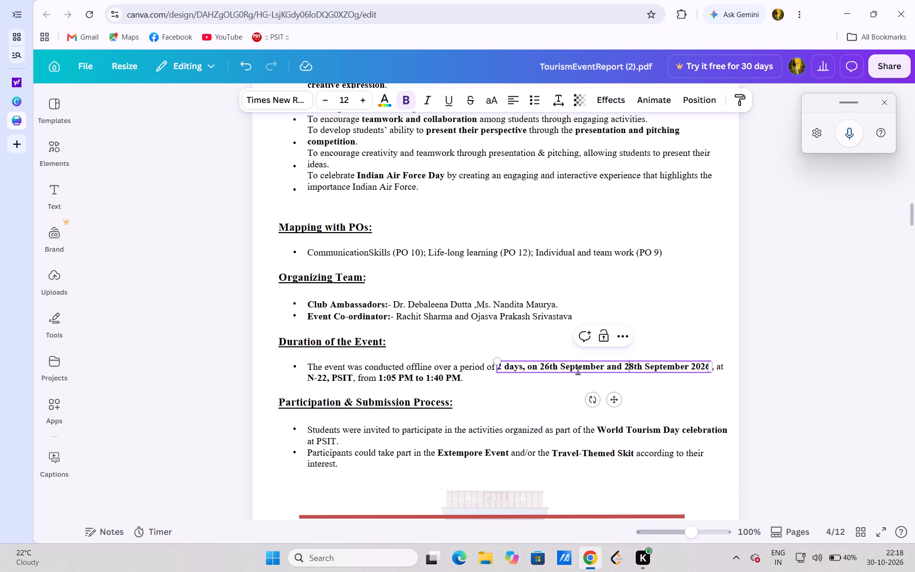
Change the month of both event dates to October in the Duration of the Event bullet.
drag(589, 365, 560, 365)
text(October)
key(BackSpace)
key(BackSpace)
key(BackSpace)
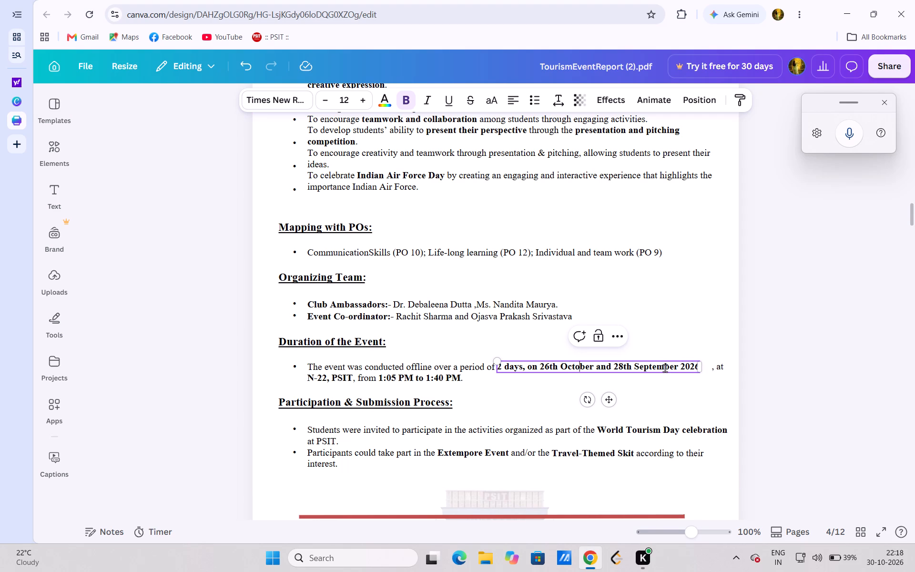
drag(663, 367, 634, 368)
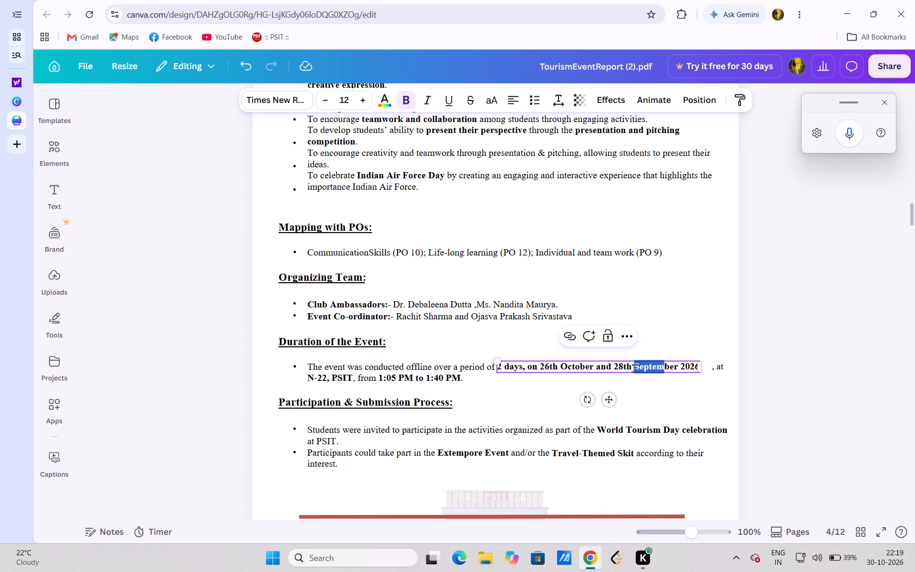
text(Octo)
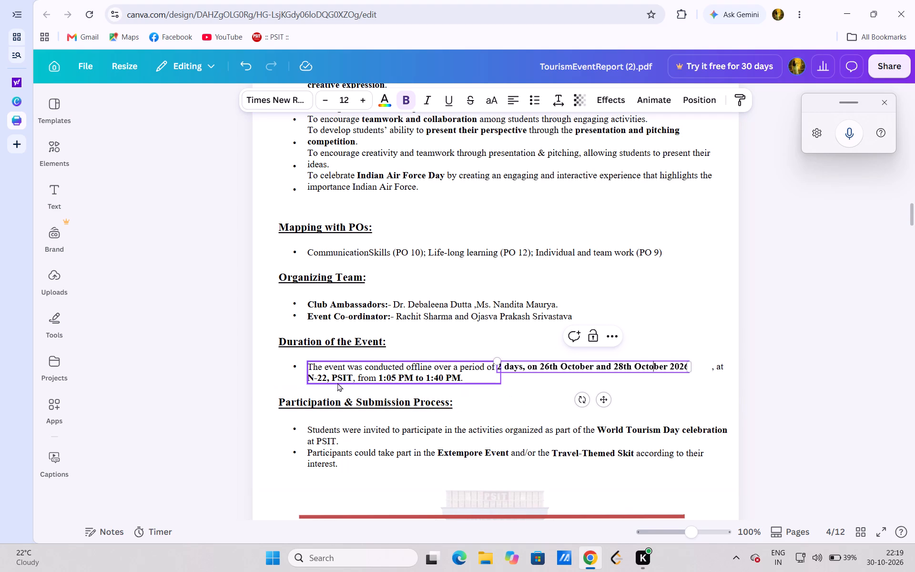
Extend the ", at" text box toward the dates so its text starts just after "2026".
click(312, 372)
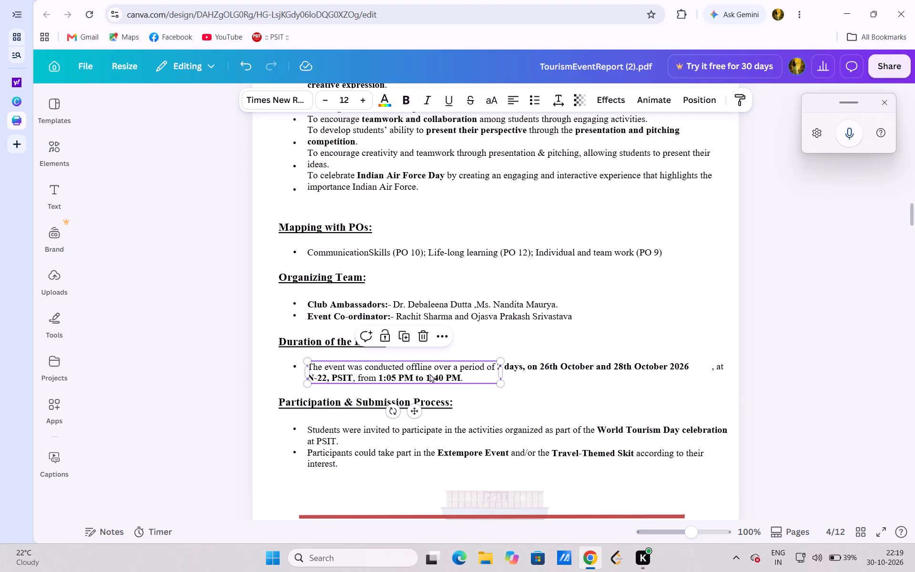
click(710, 364)
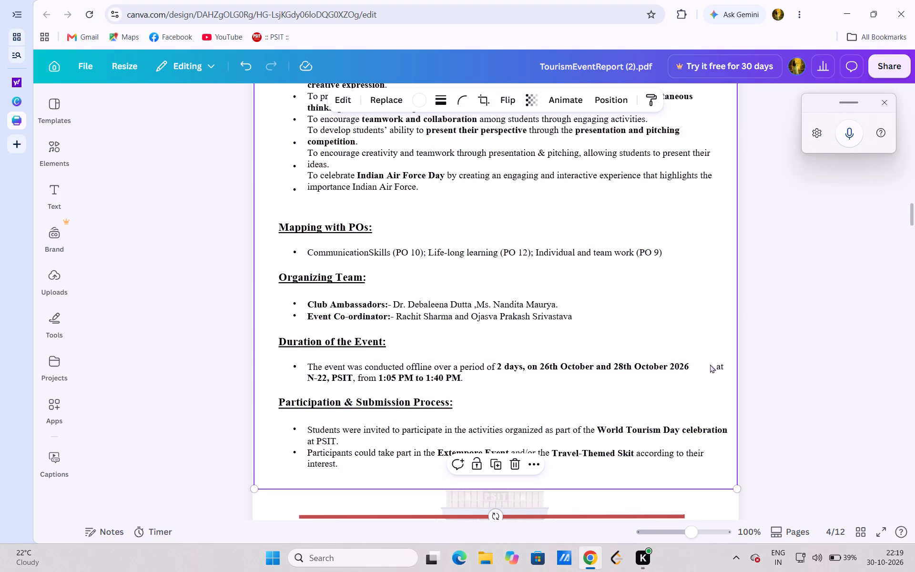
click(720, 366)
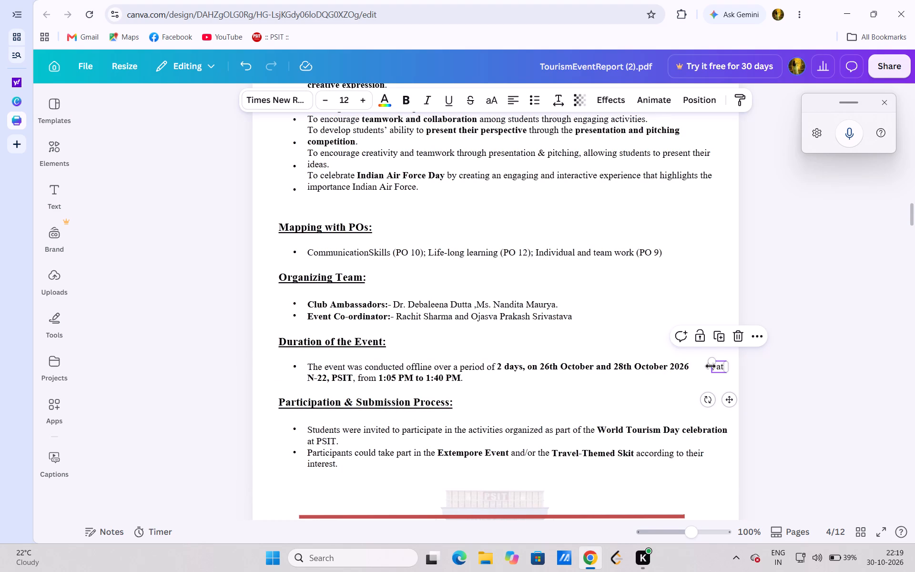
drag(711, 366, 691, 368)
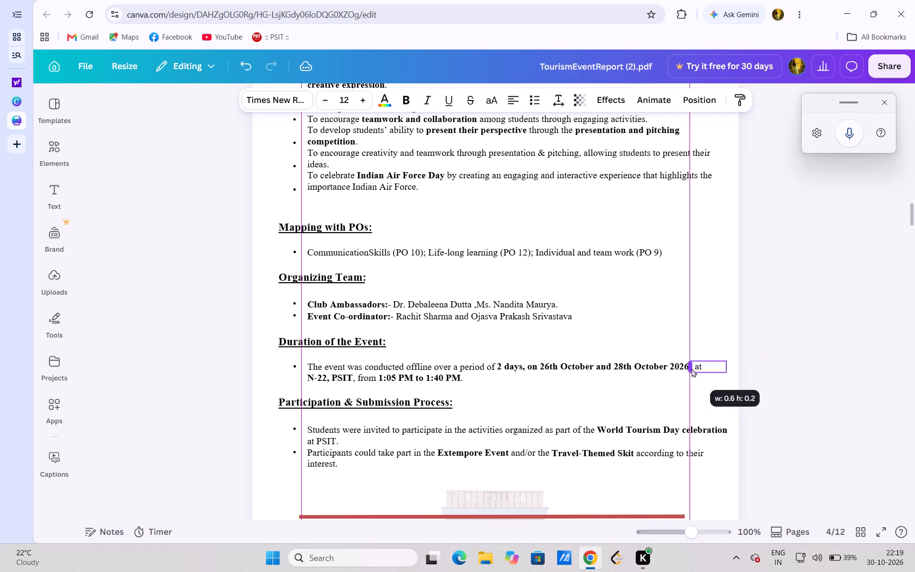
drag(691, 368, 692, 368)
click(788, 354)
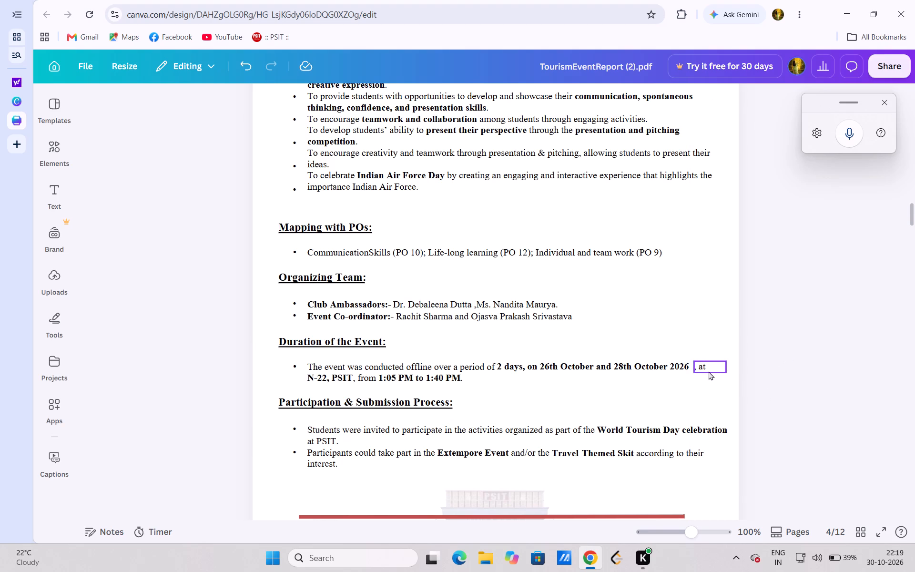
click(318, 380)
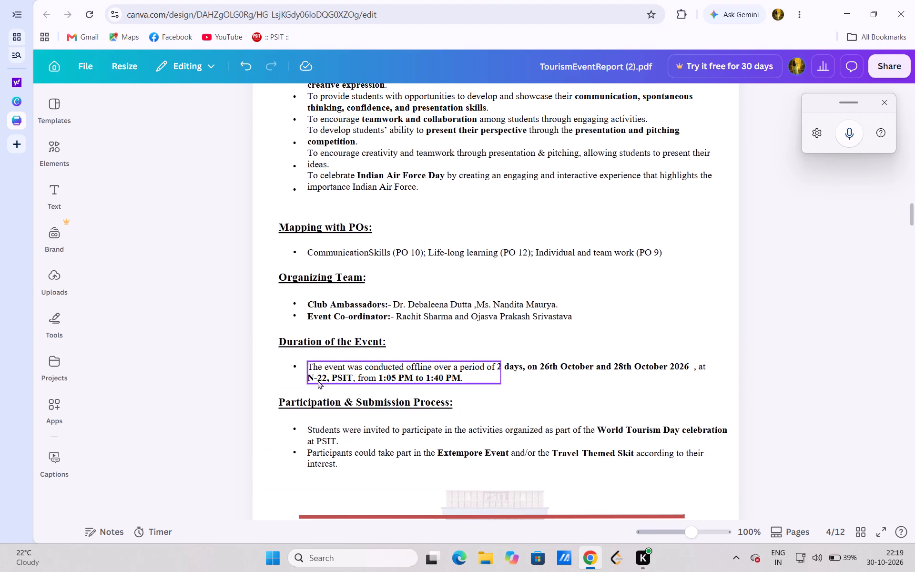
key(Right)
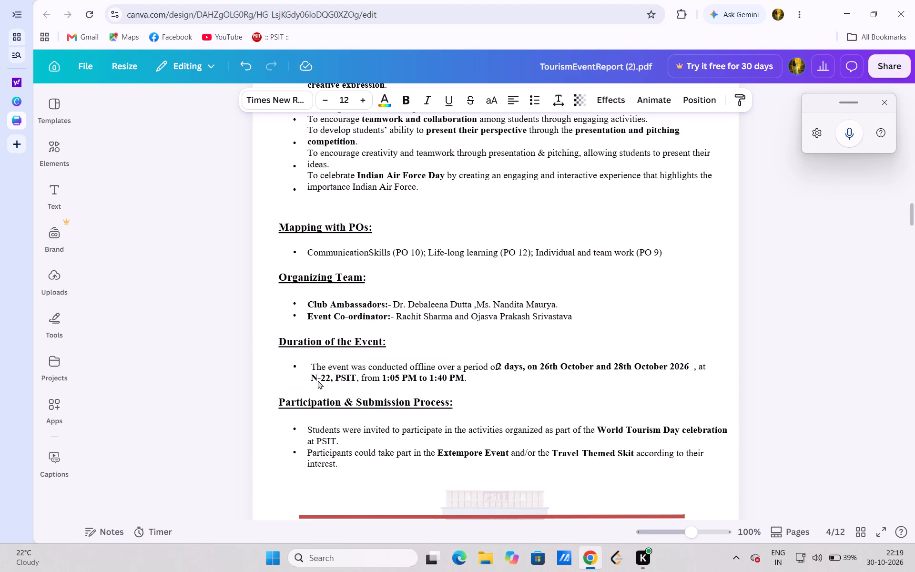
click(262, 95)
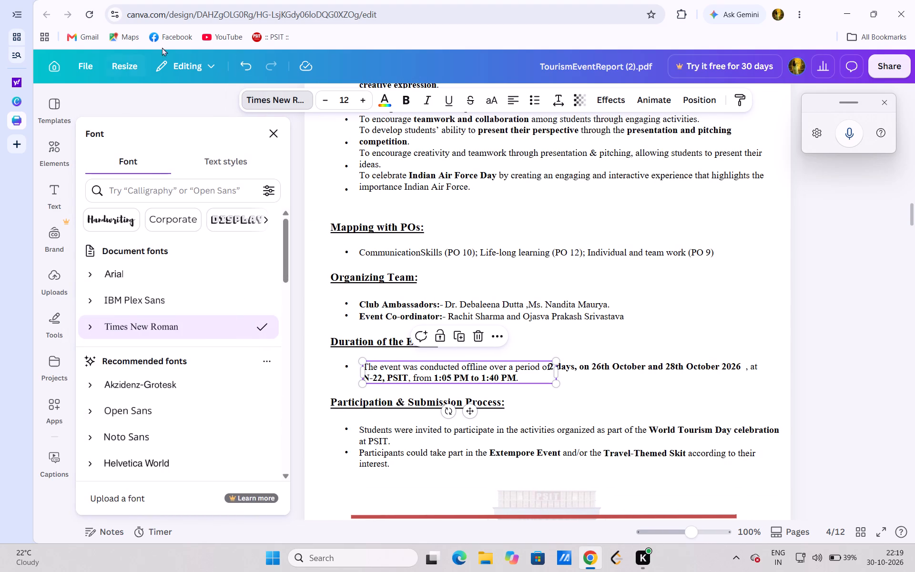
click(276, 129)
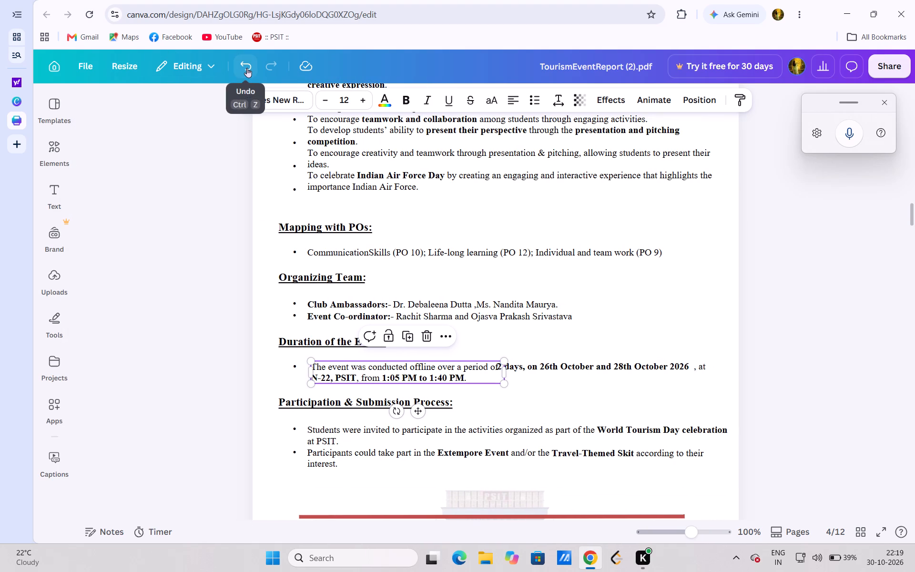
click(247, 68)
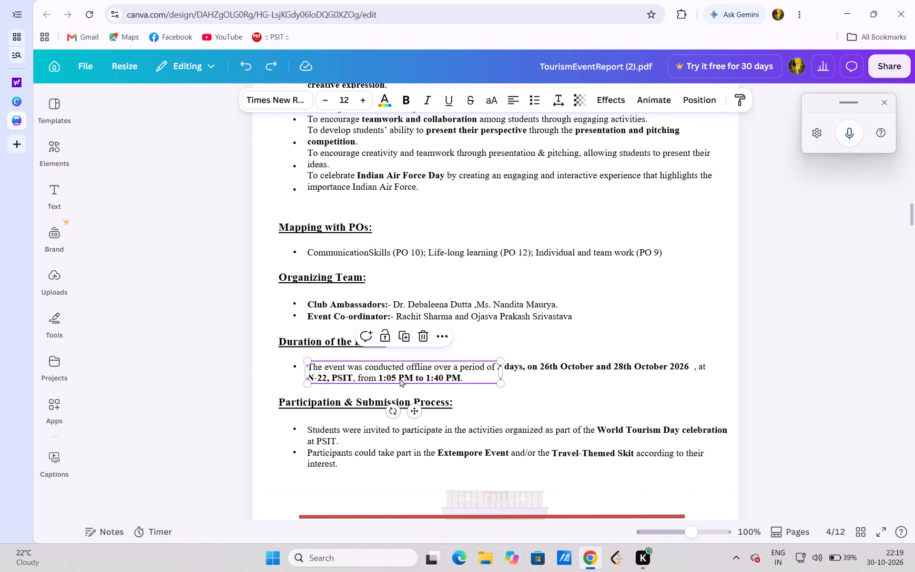
Change the venue room to R-22 in the Duration of the Event bullet.
click(407, 368)
click(411, 375)
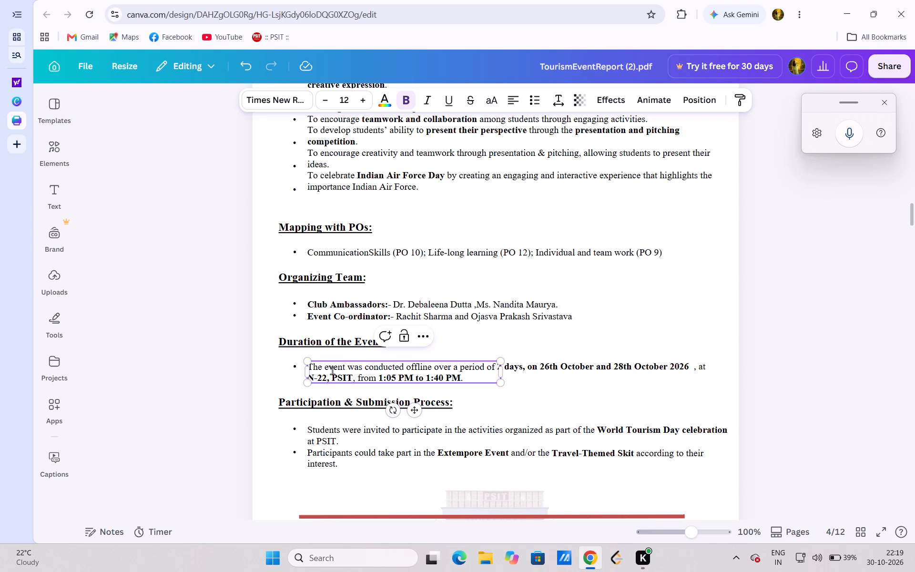
click(319, 376)
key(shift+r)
key(Left)
key(Left)
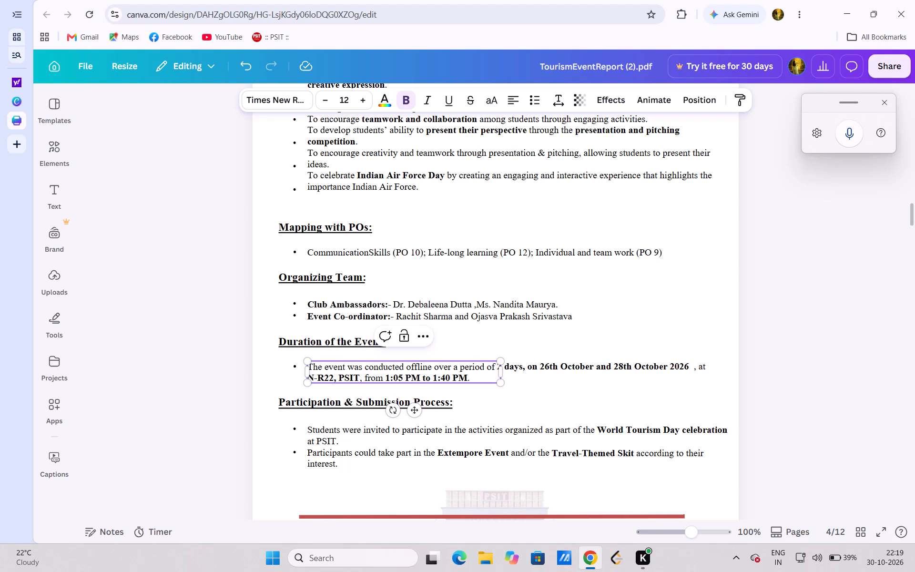
key(BackSpace)
key(Right)
key(Right)
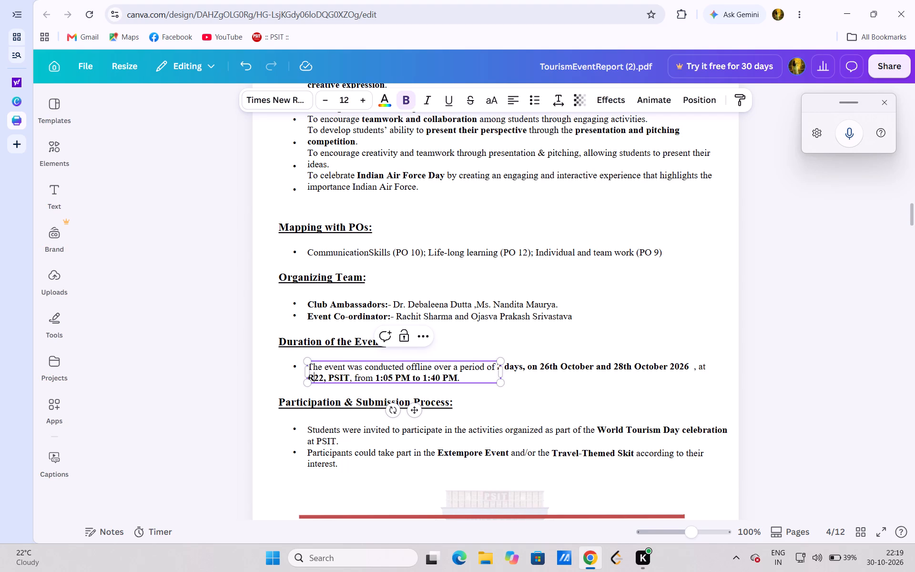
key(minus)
Set the event's start time to 1:00 PM in the Duration of the Event bullet.
key(Right)
key(Right)
key(Right)
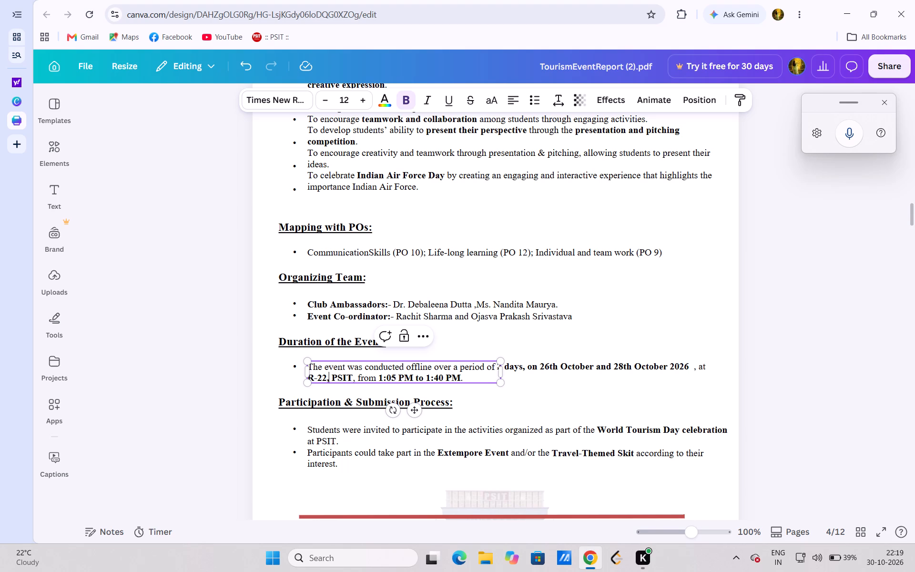
key(Right)
key(Right)
key(Right)
key(Right)
key(Right)
key(Right)
key(Right)
key(Right)
key(Right)
key(Right)
key(Right)
key(Right)
key(Right)
key(Right)
key(Right)
key(Right)
key(BackSpace)
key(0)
Set the event's end time to 1:30 PM in the Duration of the Event bullet.
key(Right)
key(Right)
key(Right)
key(Right)
key(Right)
key(Right)
key(Right)
key(Right)
key(Right)
key(Right)
key(BackSpace)
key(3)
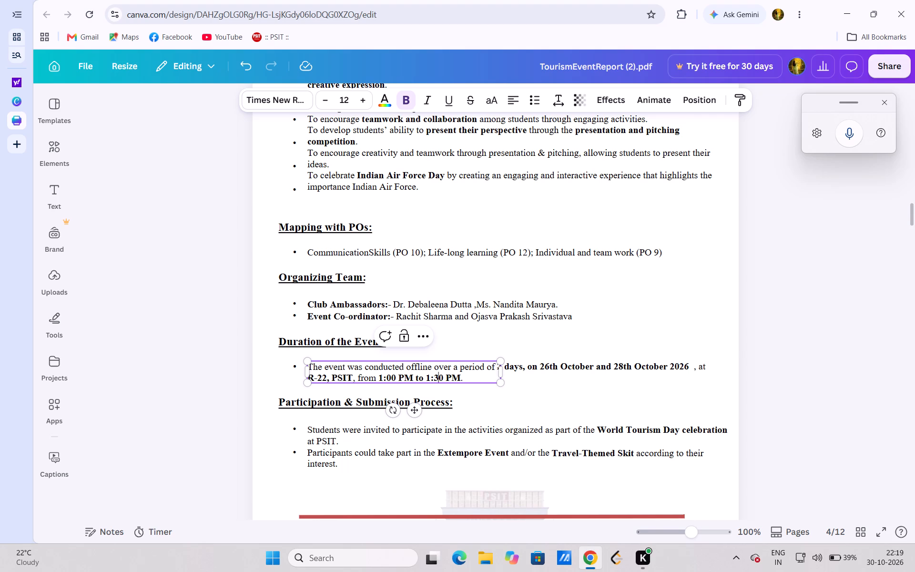
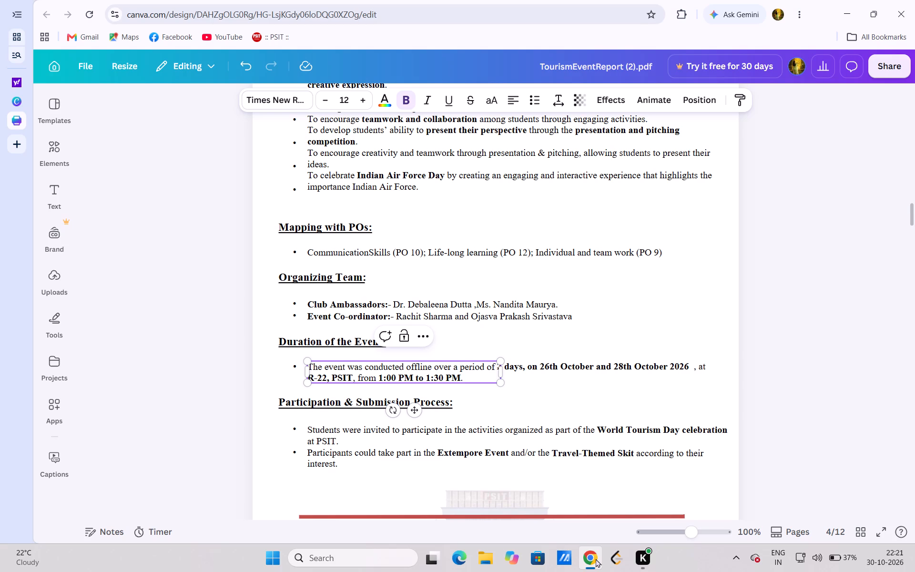
Replace "World Tourism" with "Indian Air Force" before "Day celebration" in the first Participation & Submission Process bullet.
click(835, 122)
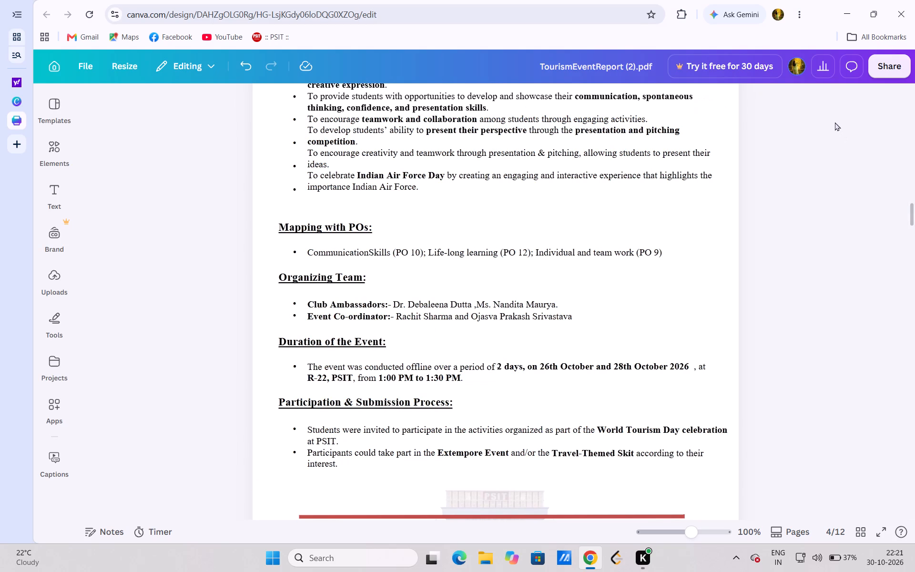
drag(914, 213, 914, 221)
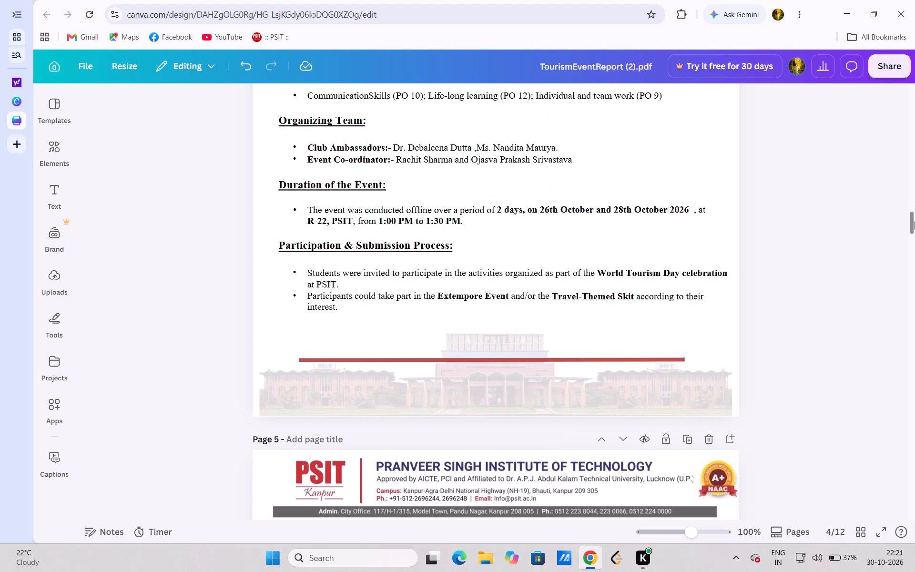
click(644, 276)
click(663, 272)
click(659, 271)
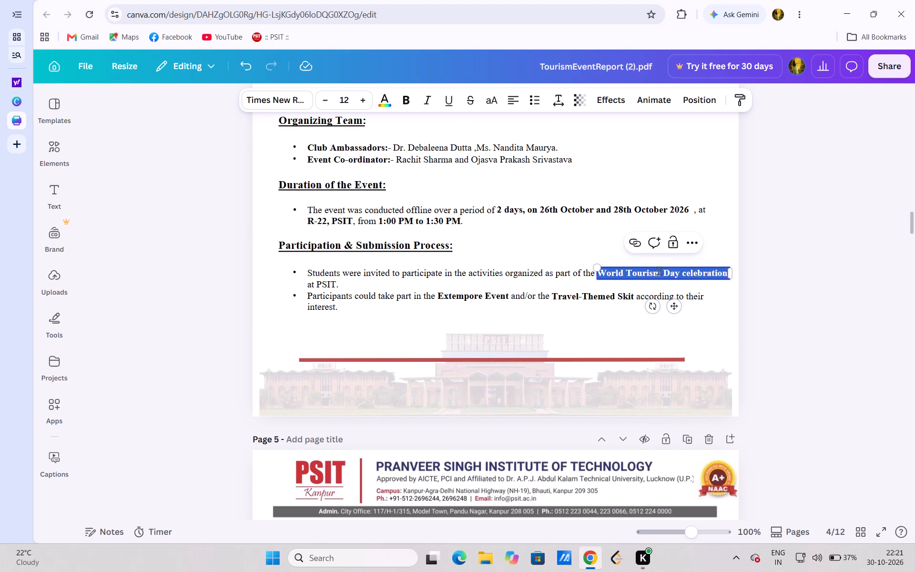
key(BackSpace)
key(BackSpace)
key(BackSpace)
key(BackSpace)
key(BackSpace)
key(BackSpace)
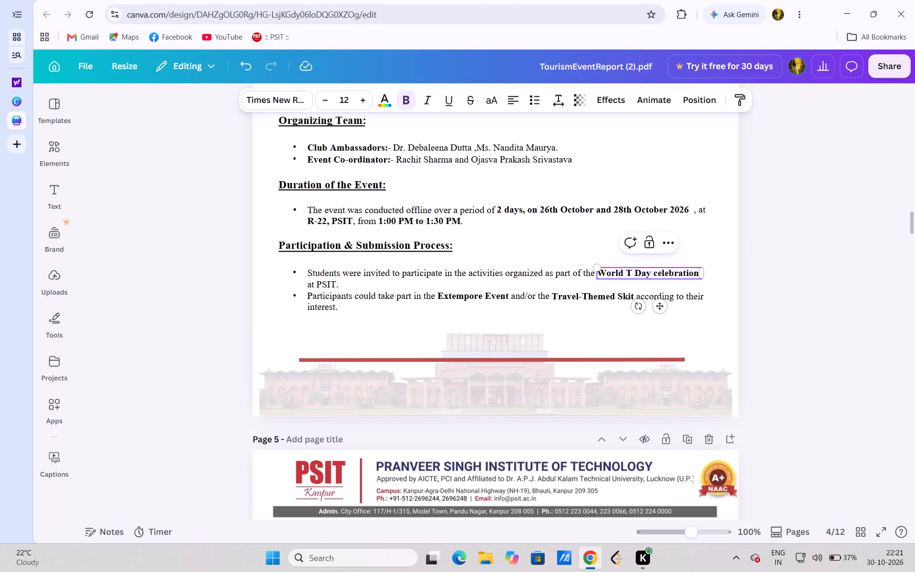
key(BackSpace)
key(BackSpace)
key(BackSpace)
key(BackSpace)
key(BackSpace)
key(BackSpace)
key(BackSpace)
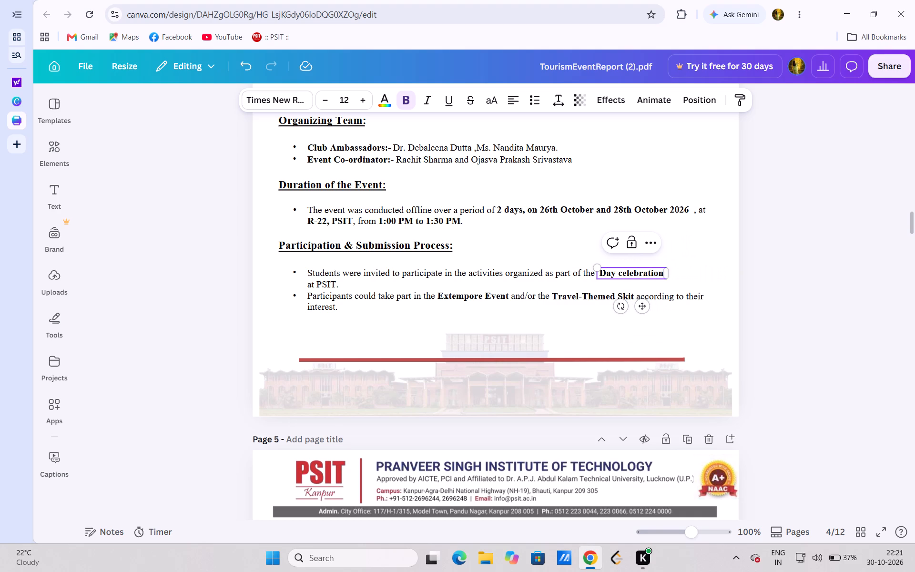
key(shift+i)
text(ndain)
key(space)
key(BackSpace)
key(BackSpace)
key(BackSpace)
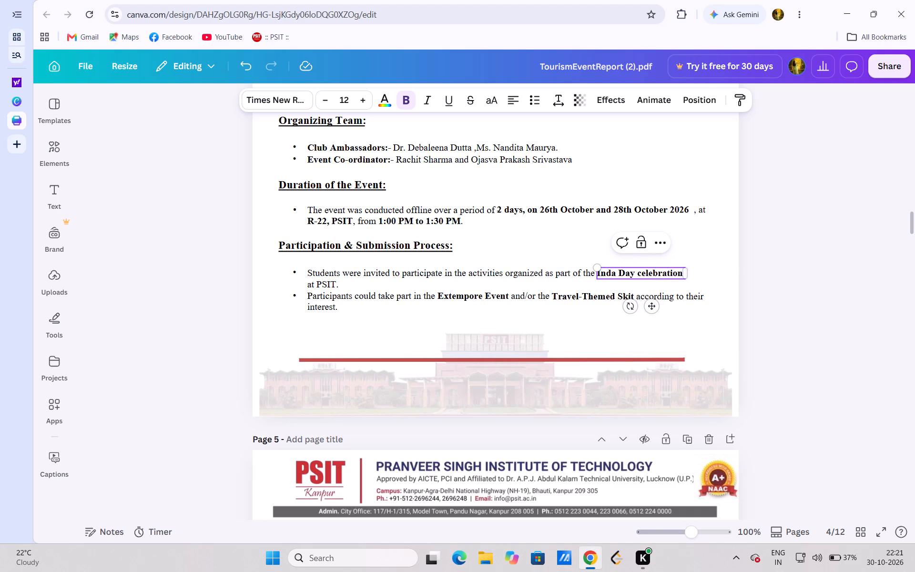
key(BackSpace)
text(ian)
key(space)
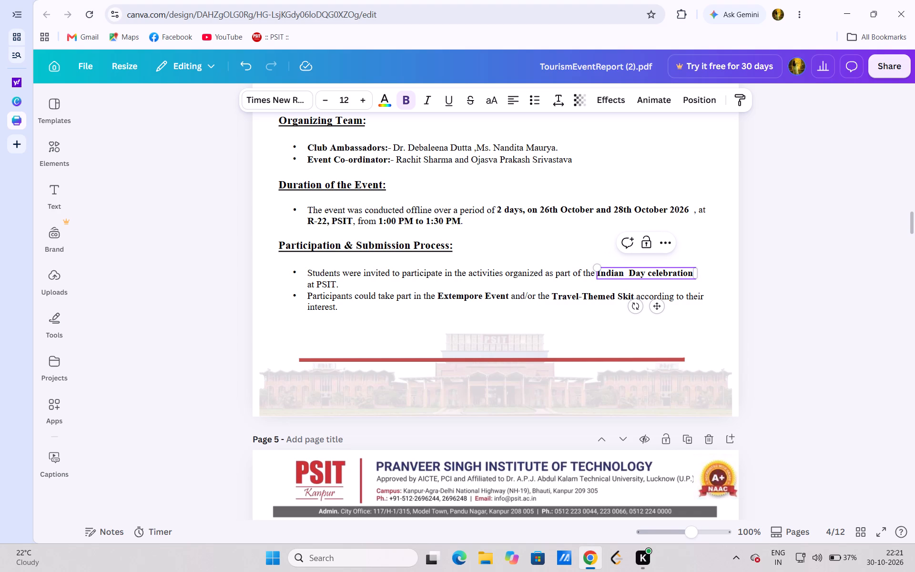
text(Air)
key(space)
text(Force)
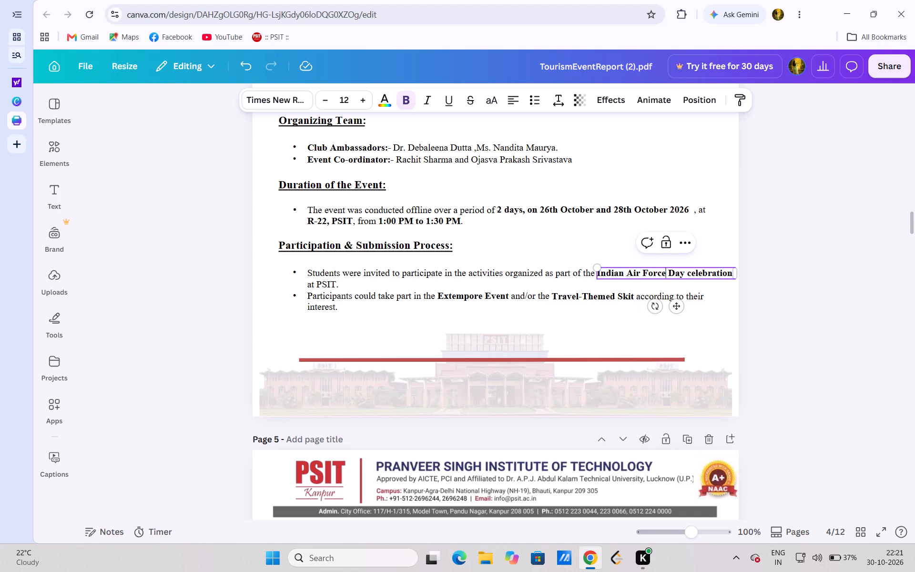
Re-enter the single spaces before and after "Day" in "Indian Air Force Day celebration" in the first Participation & Submission Process bullet.
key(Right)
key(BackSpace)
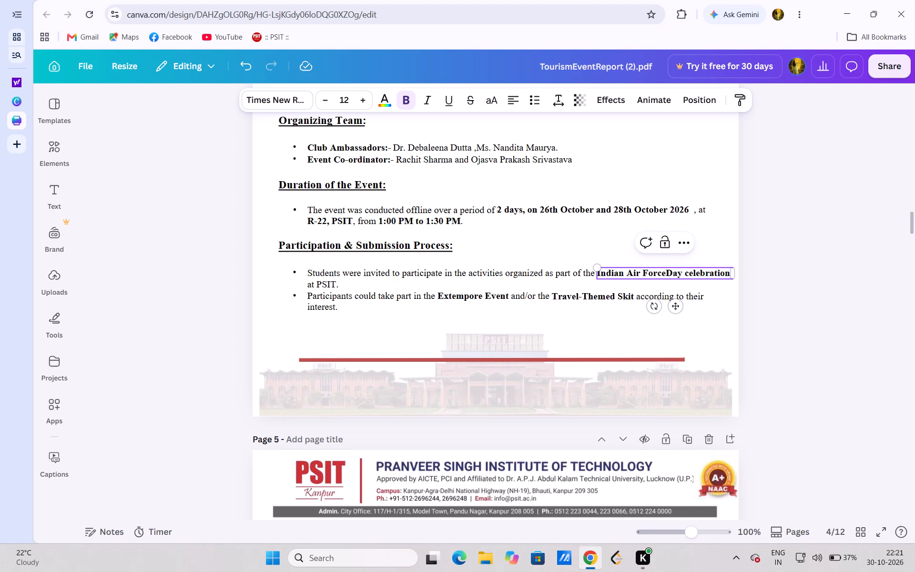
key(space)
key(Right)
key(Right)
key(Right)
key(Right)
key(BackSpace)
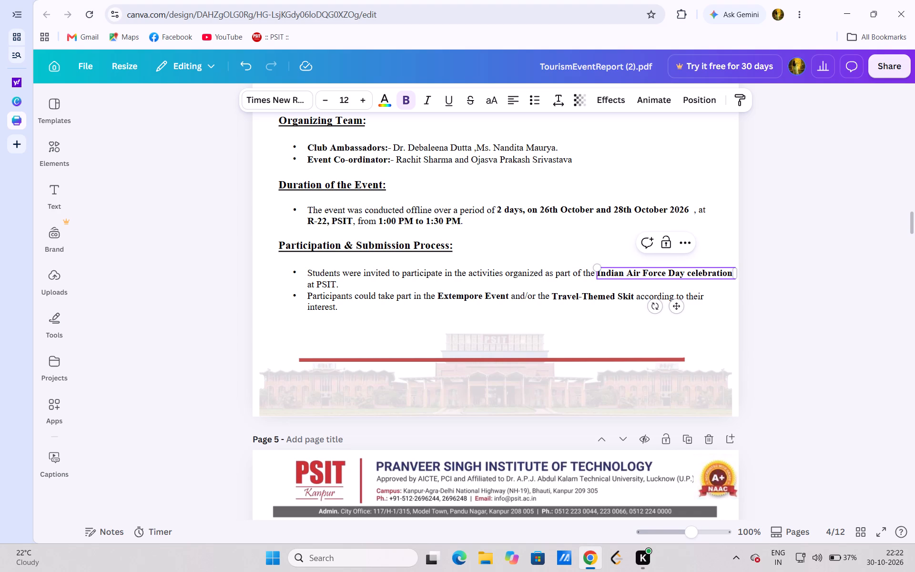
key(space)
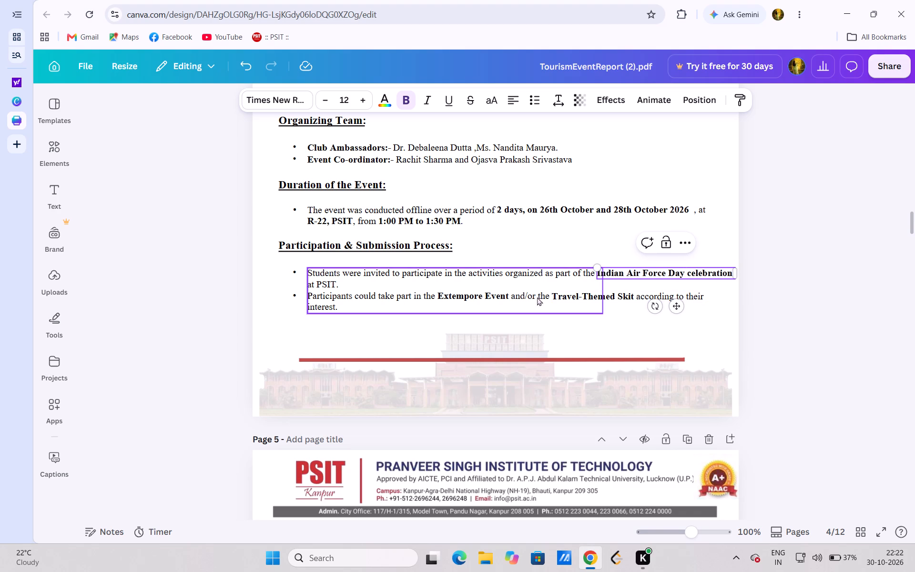
click(844, 345)
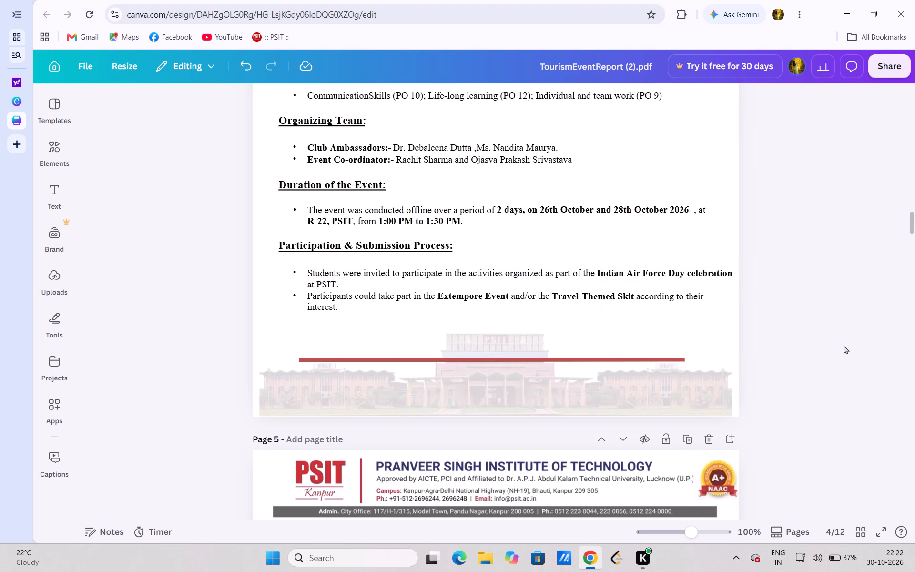
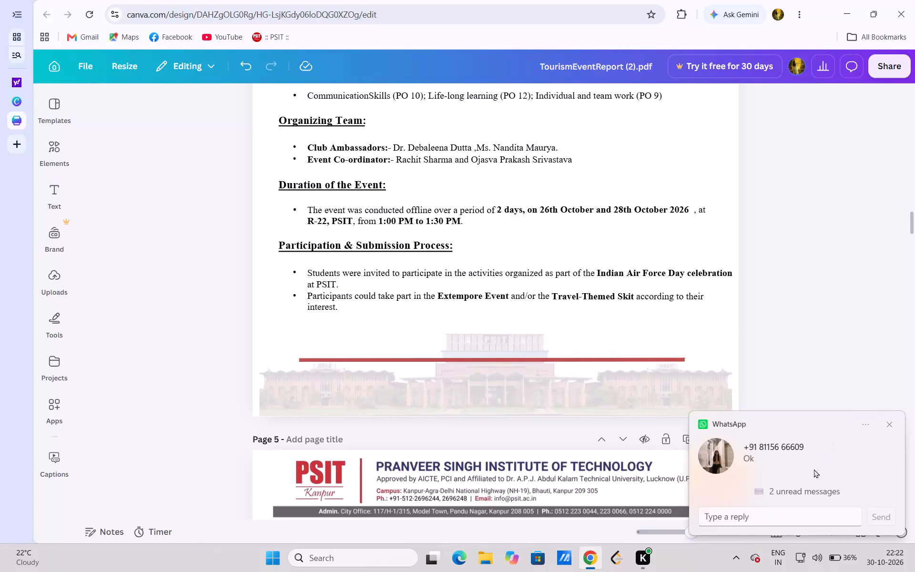
Dismiss the incoming WhatsApp message notification covering the report.
click(888, 420)
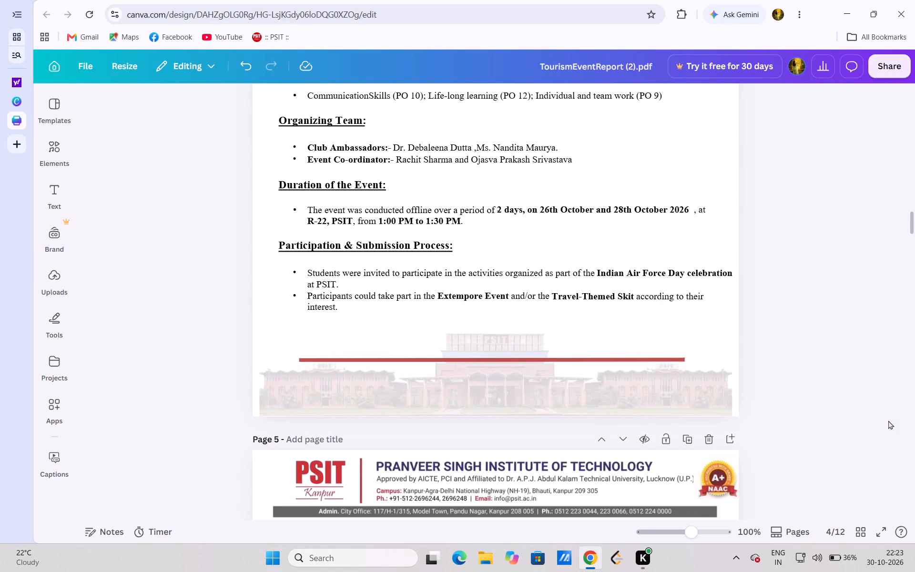
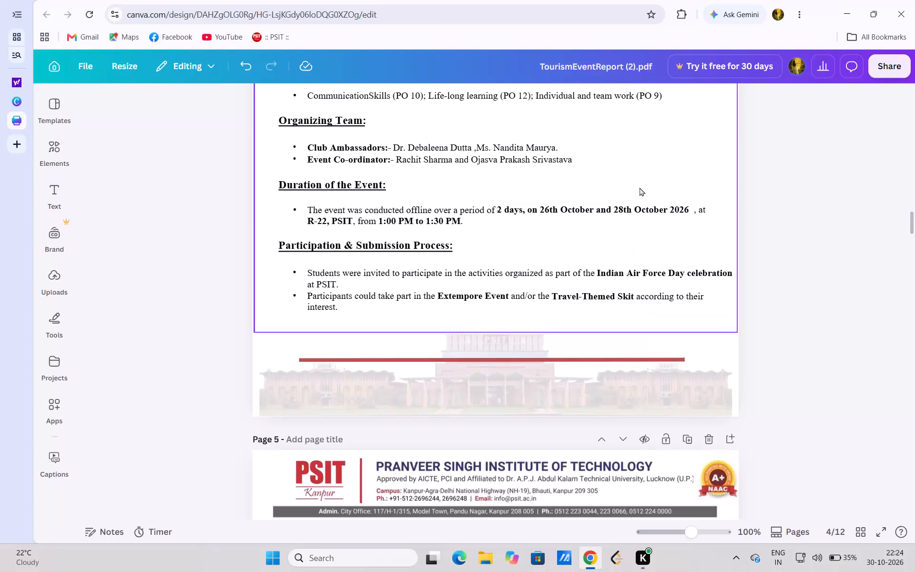
Delete the trailing "and/or the" and "interest." text after "Extempore Event" in the second Participation & Submission Process bullet.
scroll(507, 298, right, 1)
click(513, 296)
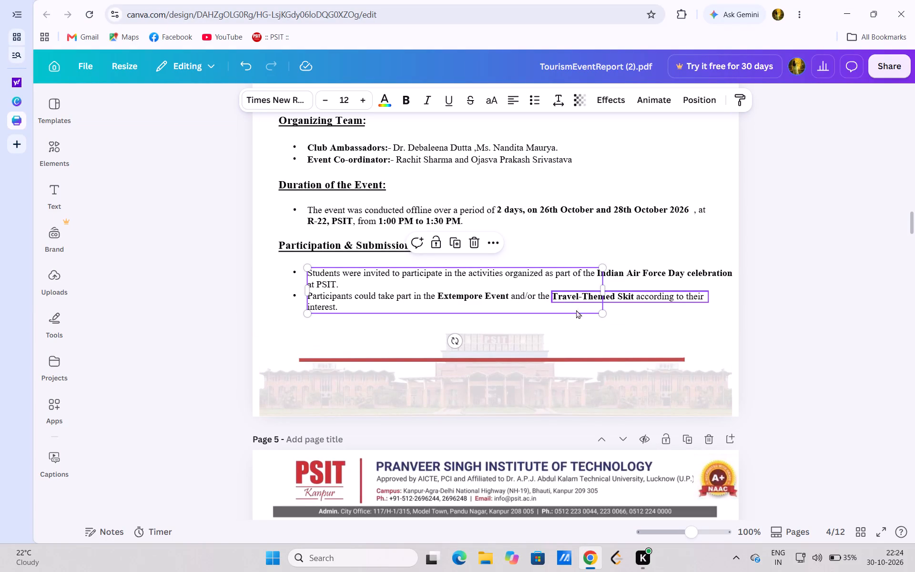
click(600, 296)
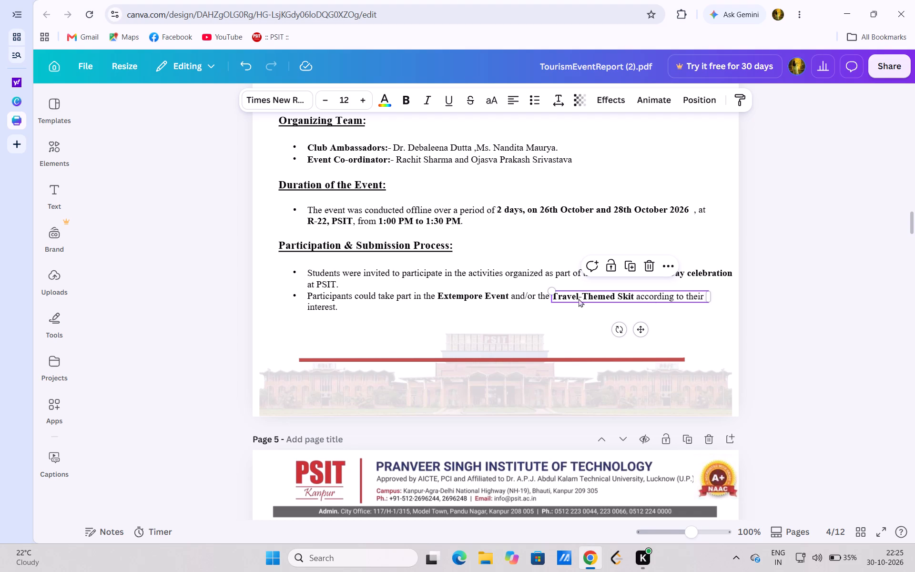
click(342, 299)
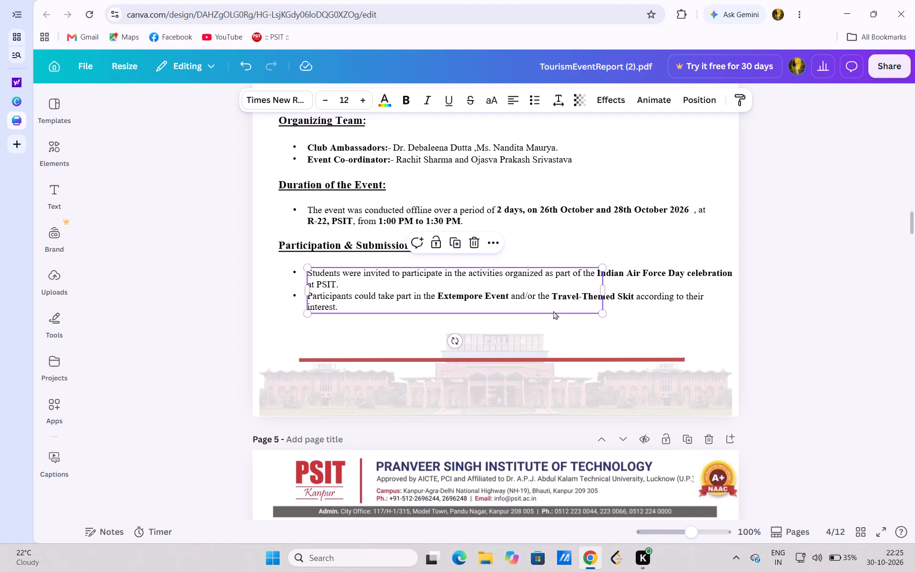
click(366, 306)
click(366, 306)
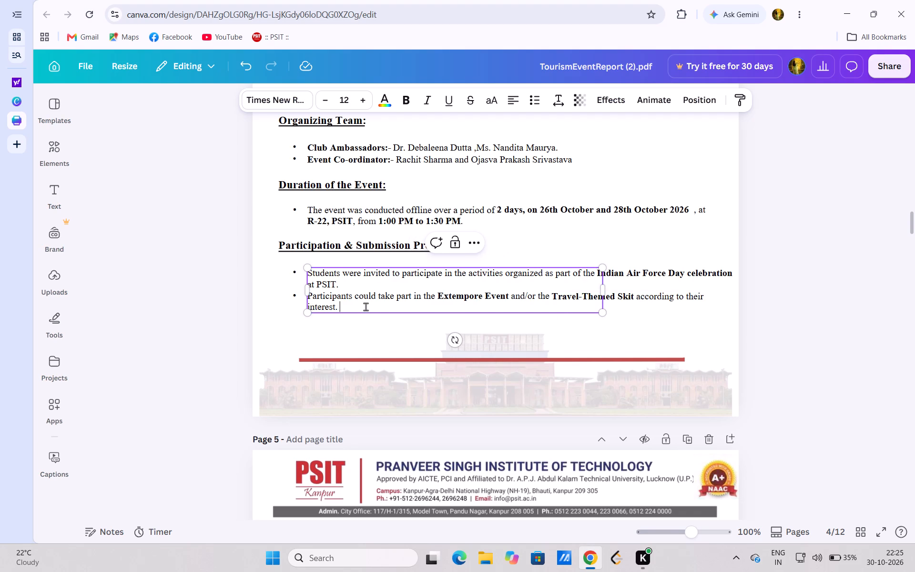
key(BackSpace)
key(BackSpace)
key(BackSpace)
key(BackSpace)
key(BackSpace)
key(BackSpace)
key(BackSpace)
key(BackSpace)
key(BackSpace)
key(BackSpace)
key(BackSpace)
key(BackSpace)
key(BackSpace)
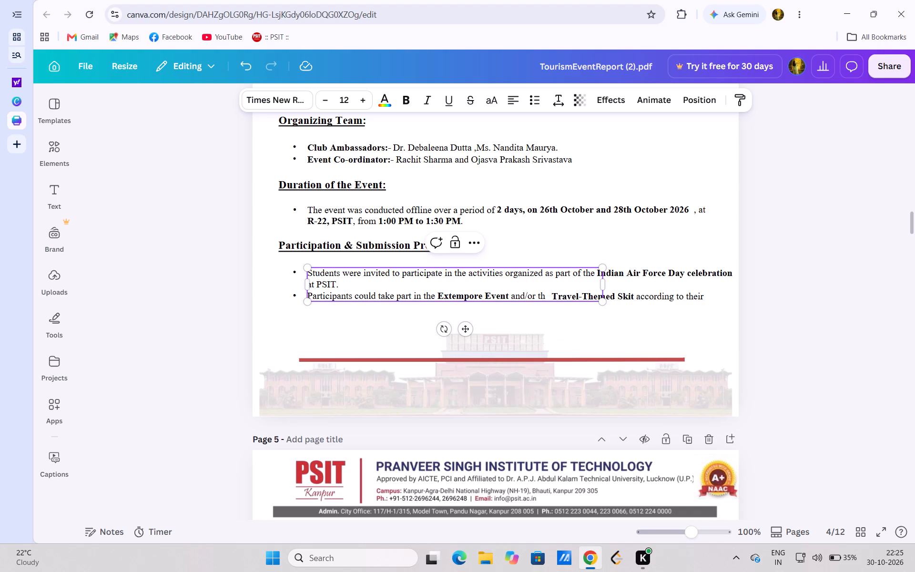
key(BackSpace)
key(BackSpace)
key(BackSpace)
key(BackSpace)
key(BackSpace)
key(BackSpace)
key(BackSpace)
key(BackSpace)
key(BackSpace)
key(BackSpace)
Replace "Extempore" with "Pride Squadron" before "Event" in the second Participation & Submission Process bullet.
key(Left)
key(Left)
key(Left)
key(Left)
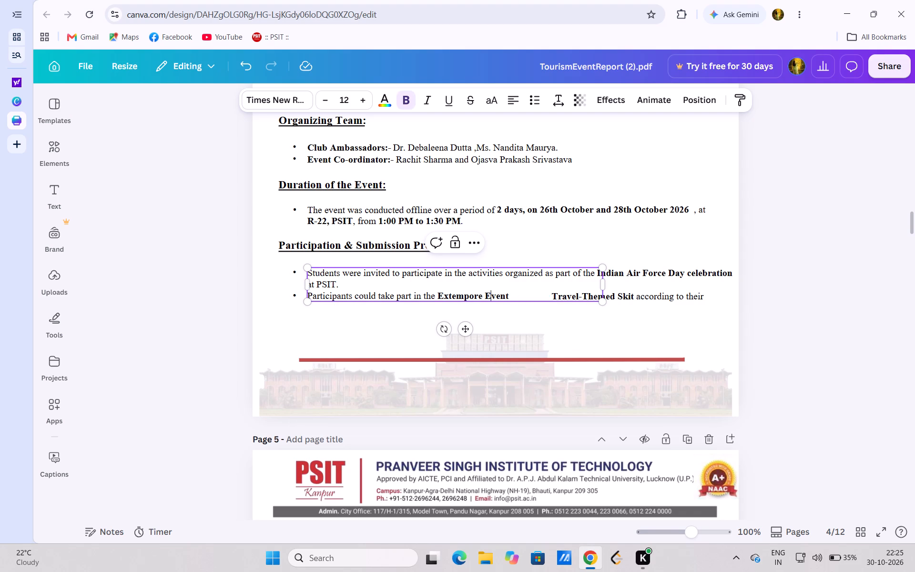
key(Left)
key(Left)
key(BackSpace)
key(BackSpace)
key(BackSpace)
key(BackSpace)
key(BackSpace)
key(BackSpace)
key(BackSpace)
key(BackSpace)
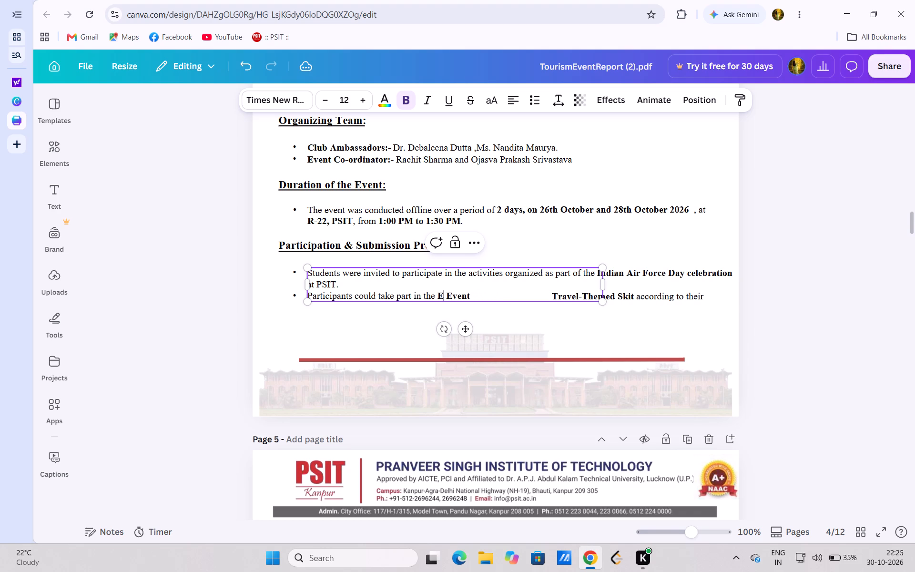
key(BackSpace)
text(Pride)
key(space)
key(shift+s)
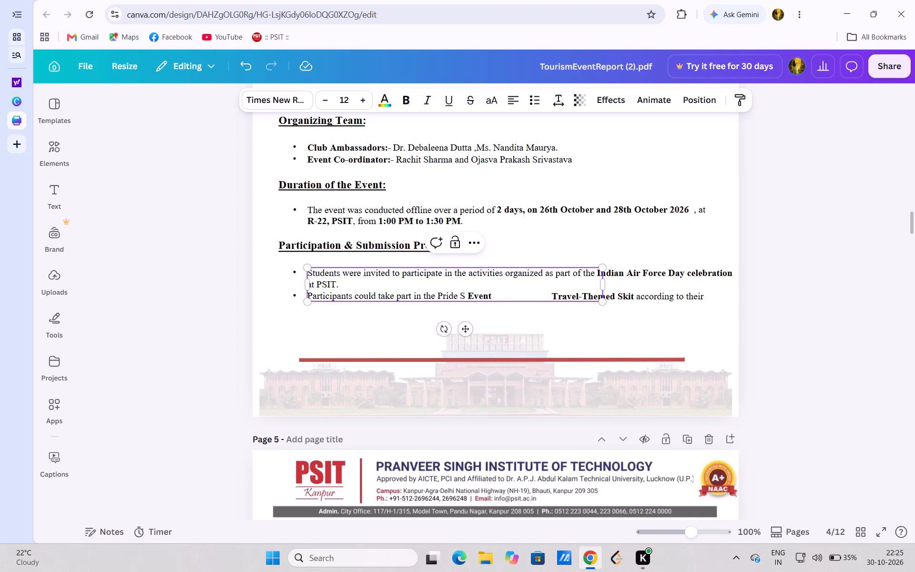
text(qu)
text(as)
key(BackSpace)
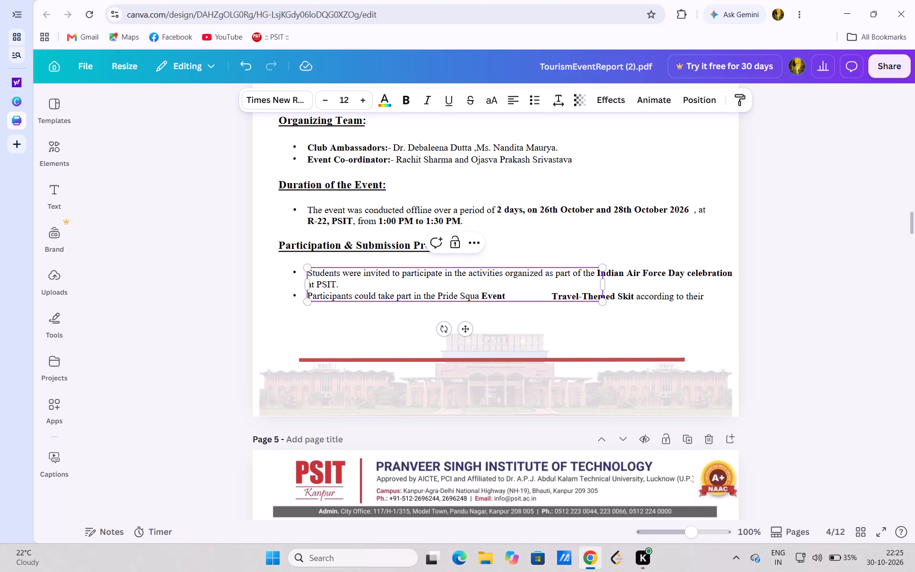
text(dron)
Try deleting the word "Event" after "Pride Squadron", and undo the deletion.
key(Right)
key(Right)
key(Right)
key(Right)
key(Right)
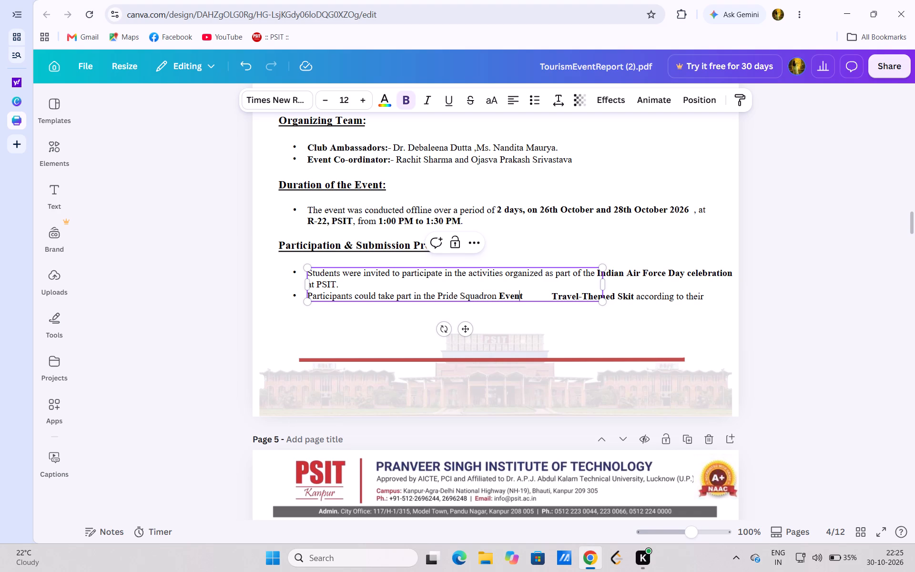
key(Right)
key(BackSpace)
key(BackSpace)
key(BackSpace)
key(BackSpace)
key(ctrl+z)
Delete the separate text box reading "Travel-Themed Skit according to their" from the second Participation & Submission Process bullet.
key(Right)
key(Right)
key(Right)
key(Right)
key(Right)
key(Right)
key(Right)
key(Right)
key(Right)
key(Right)
key(Right)
key(Right)
key(Right)
key(Right)
key(Right)
key(Right)
click(558, 295)
click(649, 288)
click(646, 296)
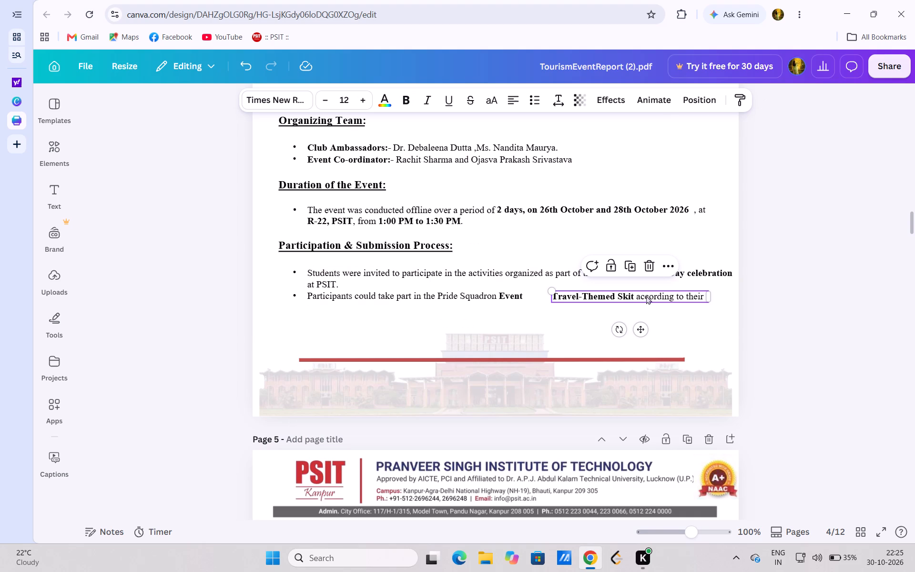
click(654, 271)
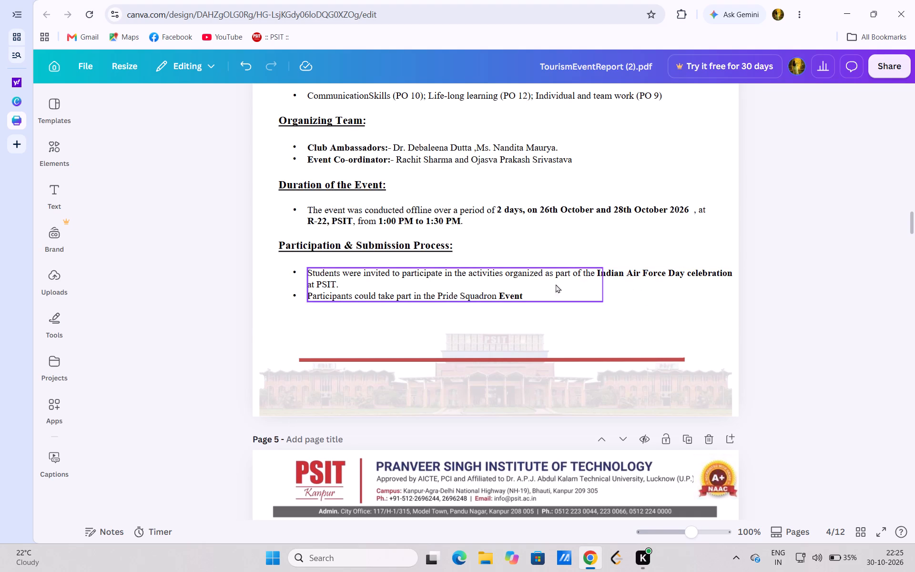
Make "Pride Squadron" bold in the second Participation & Submission Process bullet.
click(512, 296)
click(528, 292)
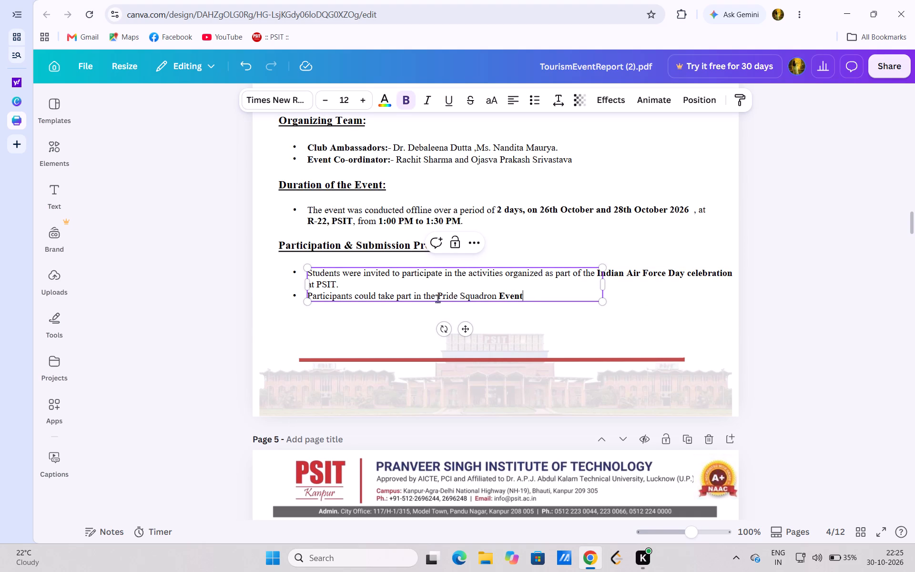
drag(437, 297, 498, 299)
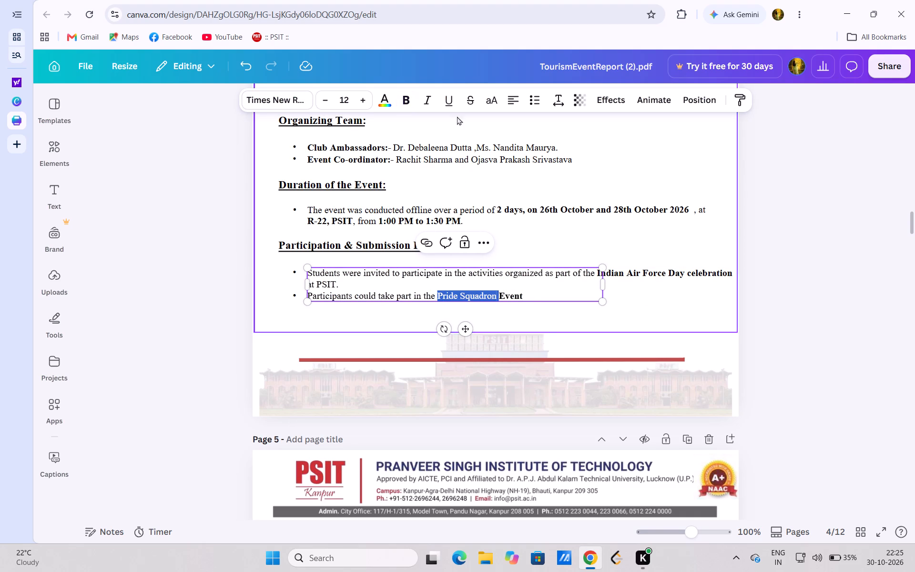
click(404, 102)
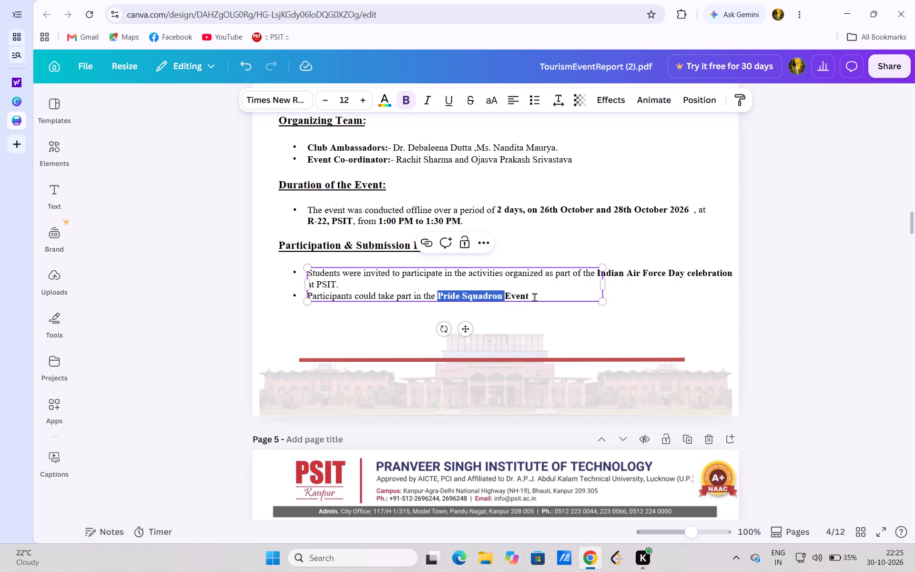
Add a period after "Pride Squadron Event" to end the second Participation & Submission Process bullet.
click(534, 297)
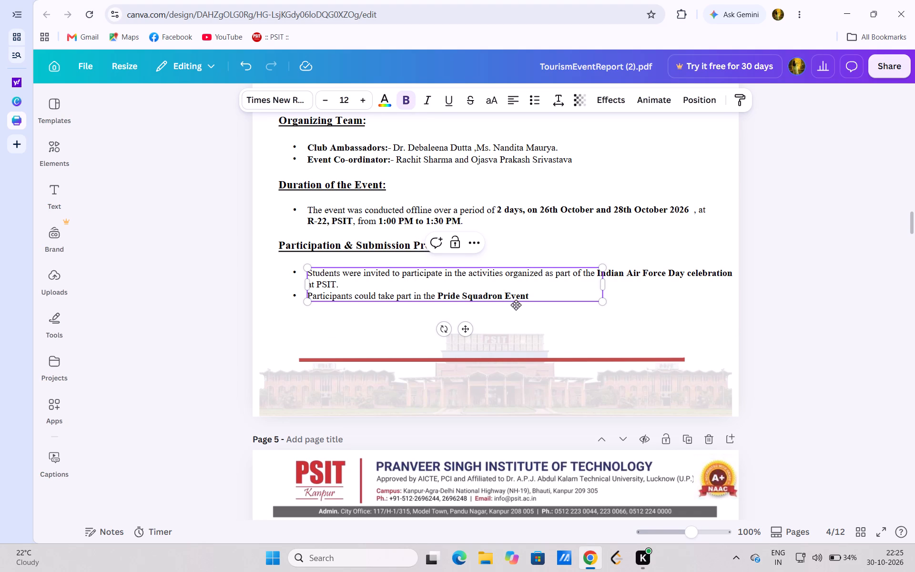
key(period)
click(864, 267)
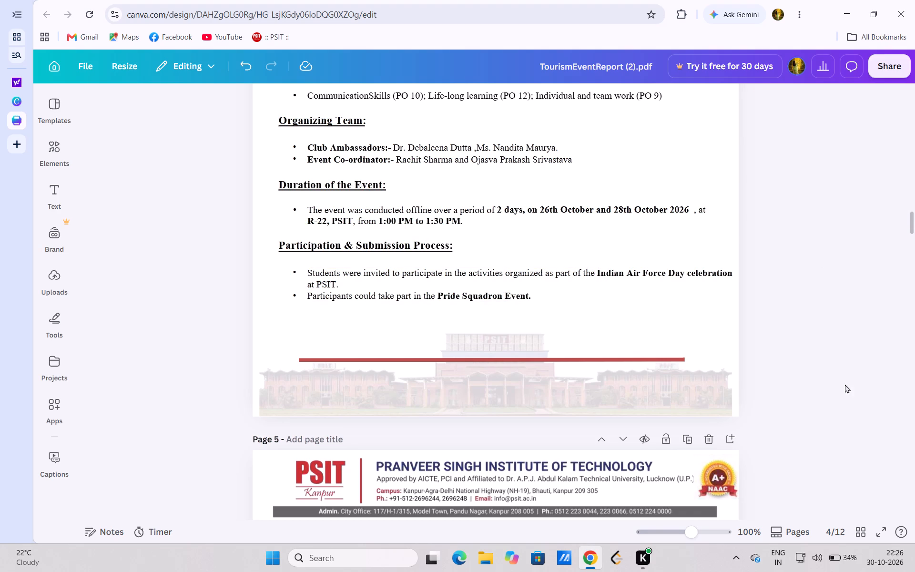
Delete the two text boxes that form the first line of the "For the Extempore Event" bullet on page 5.
drag(911, 216, 912, 227)
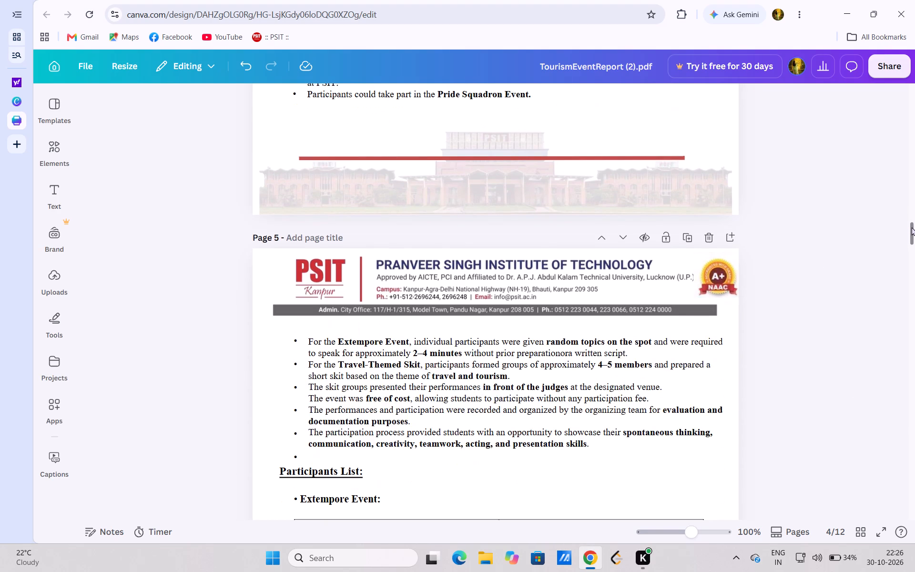
drag(912, 227, 914, 237)
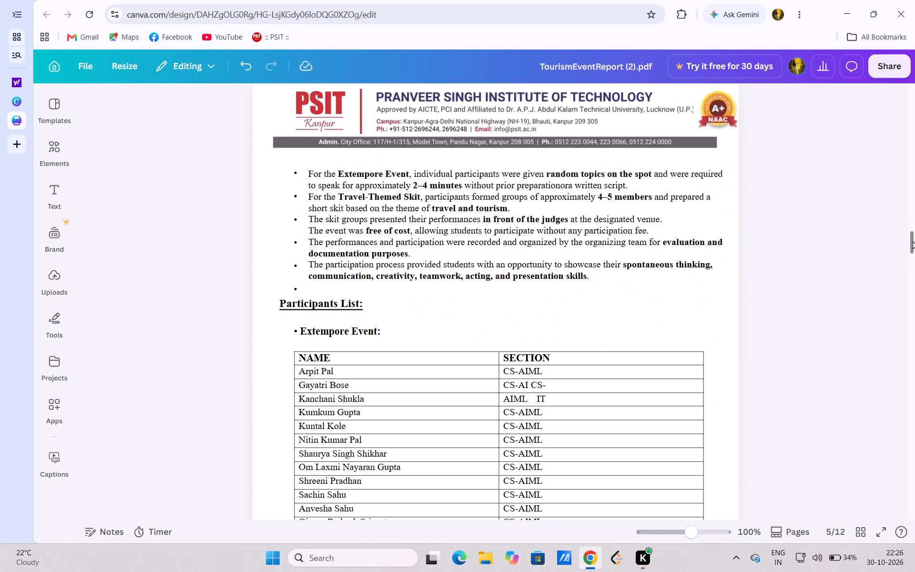
drag(912, 242, 913, 235)
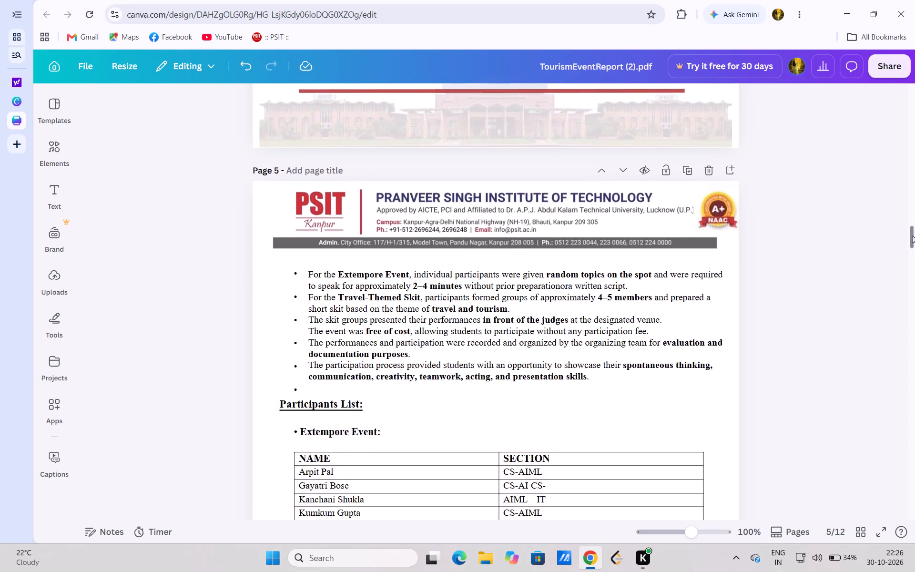
drag(913, 235, 913, 235)
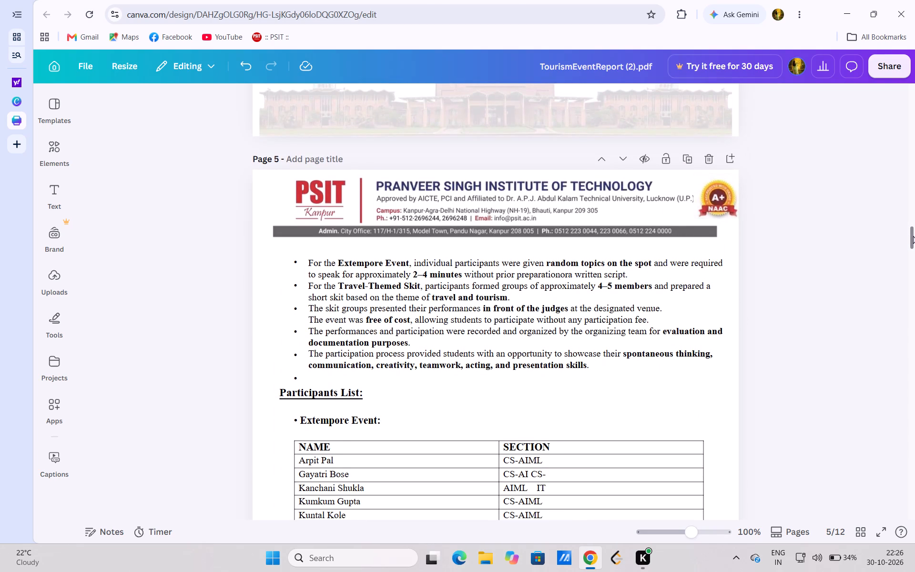
click(529, 332)
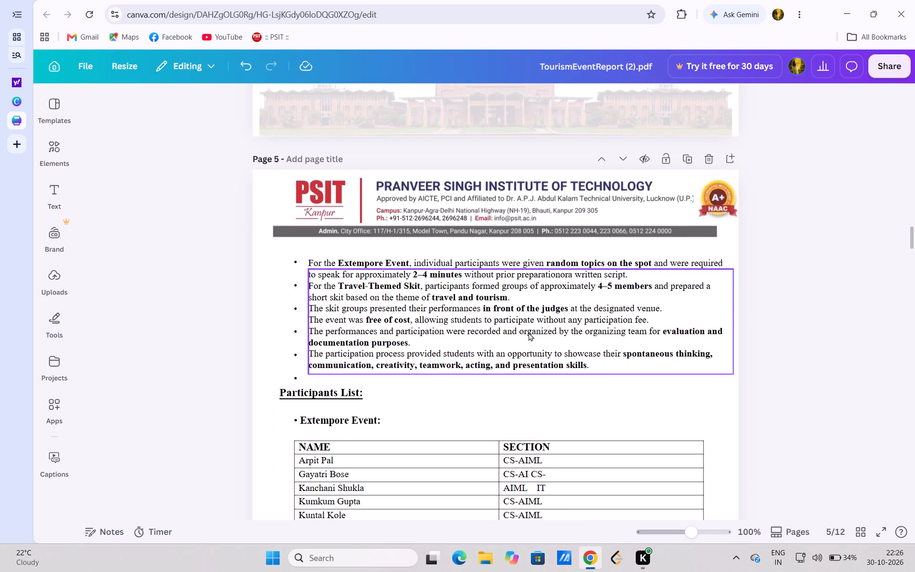
click(462, 258)
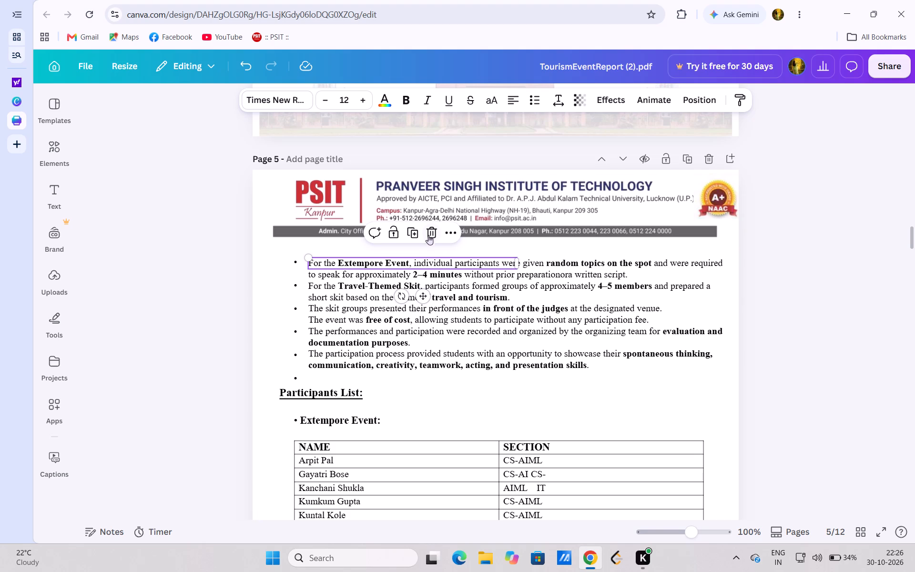
click(775, 264)
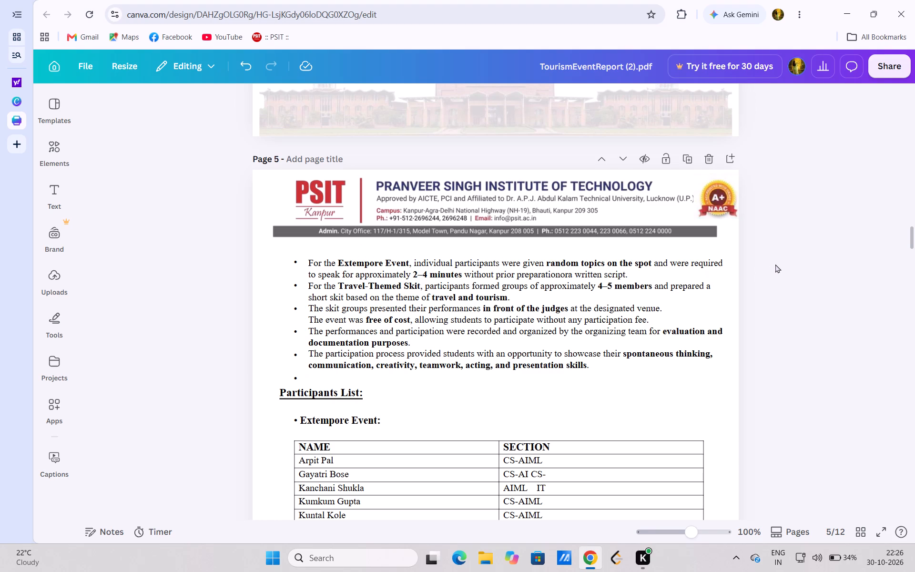
click(507, 256)
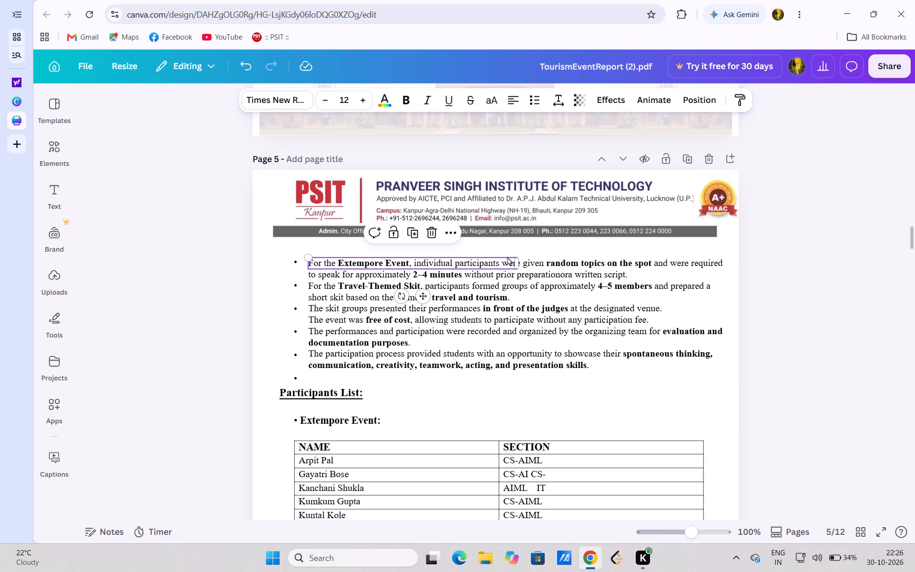
click(433, 237)
click(544, 261)
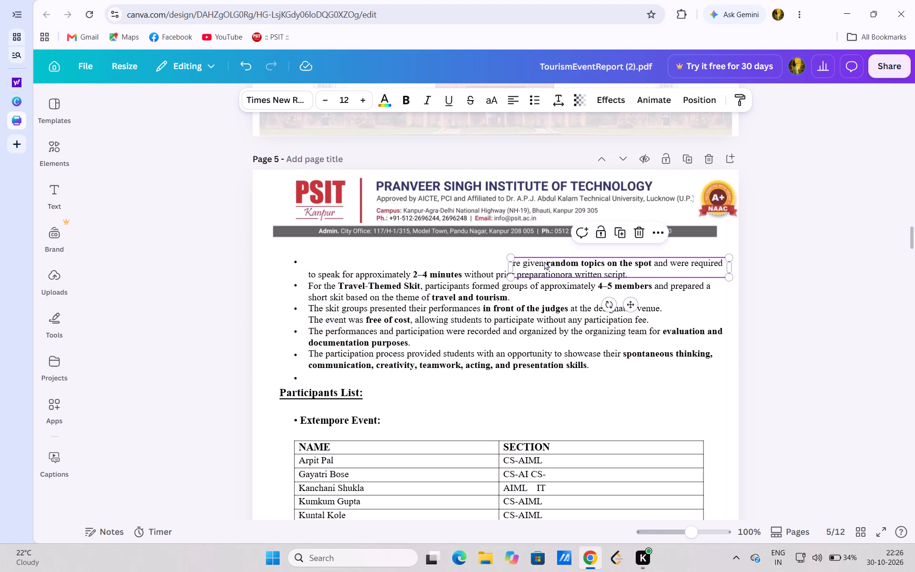
click(641, 232)
Move page 5's remaining participation text block up one line to start level with the first bullet.
click(370, 278)
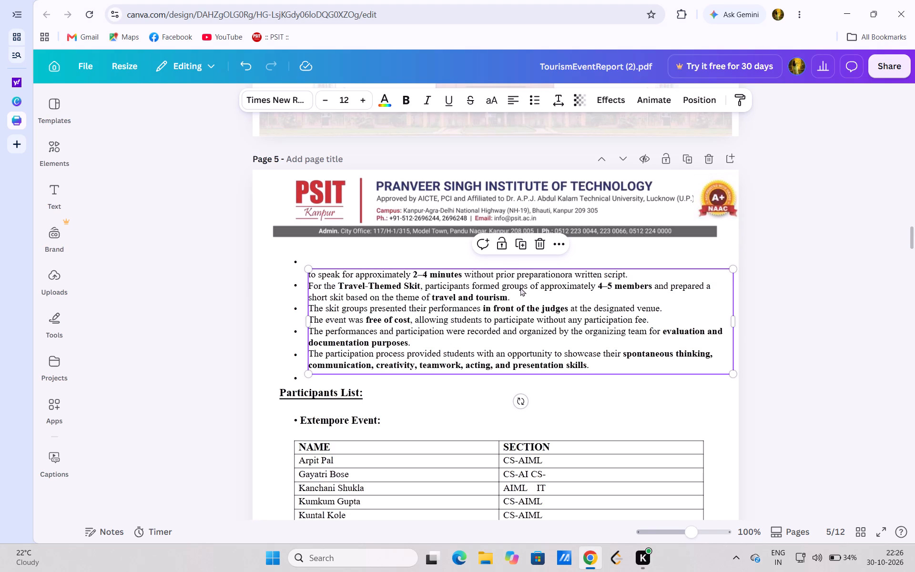
drag(520, 288, 519, 280)
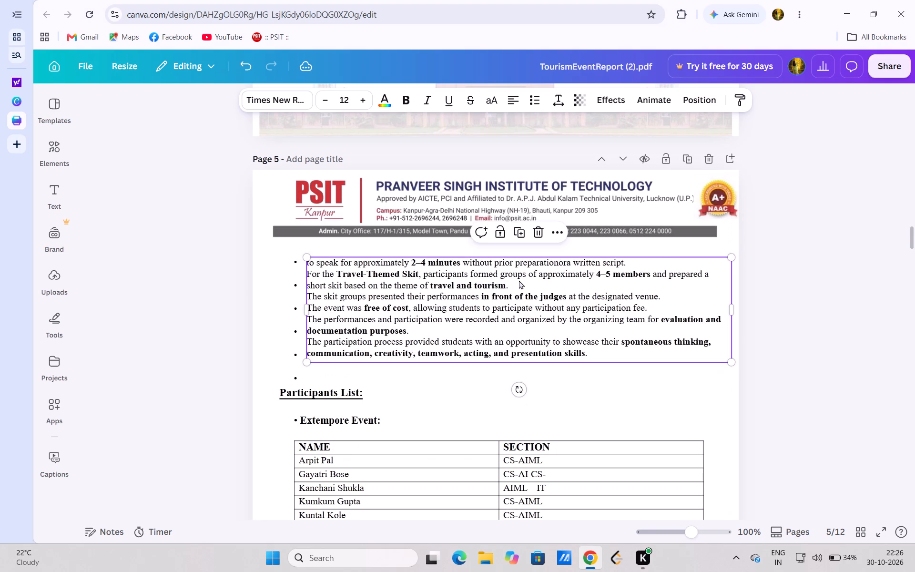
Copy the last six About the Event points on page 3, from "The participants had to prepare" through "creative expression.".
drag(914, 238, 914, 211)
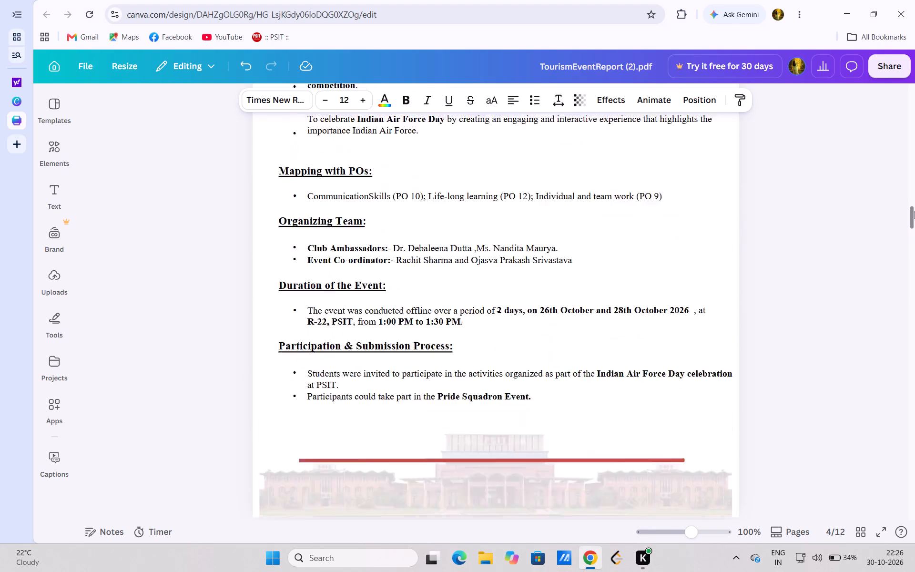
drag(914, 211, 914, 173)
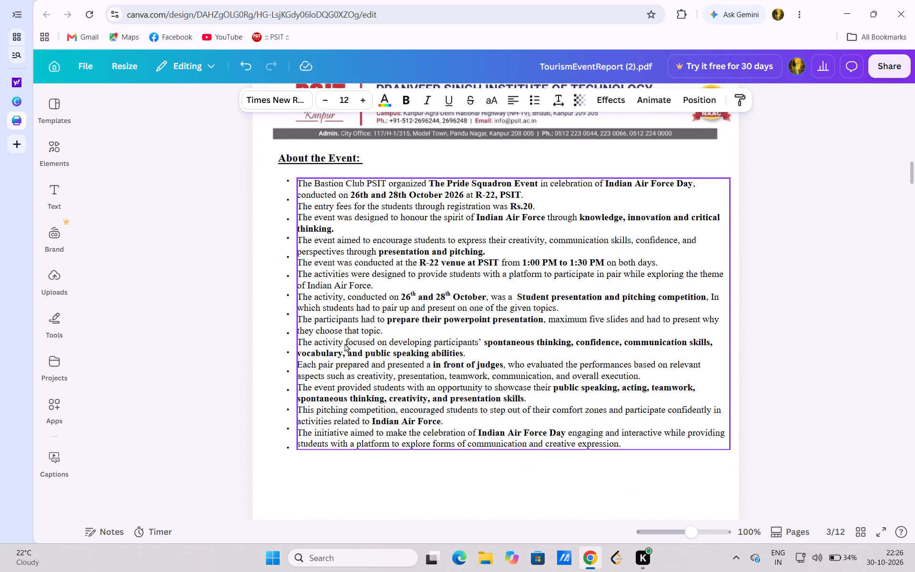
click(300, 319)
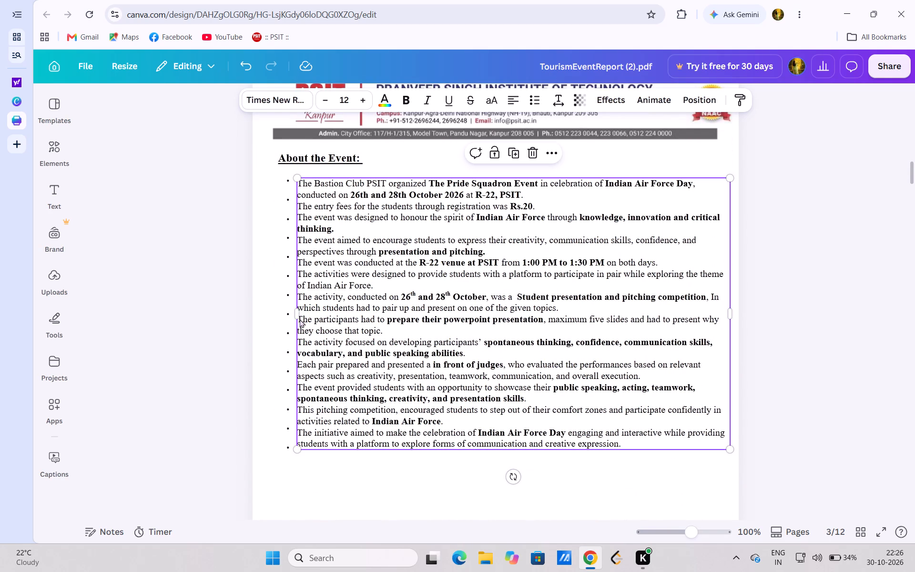
click(298, 318)
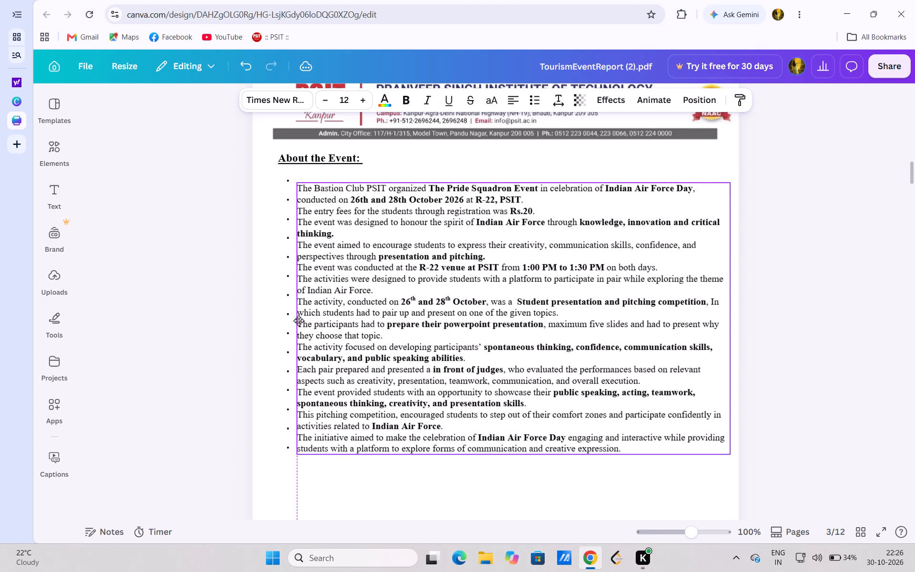
click(809, 262)
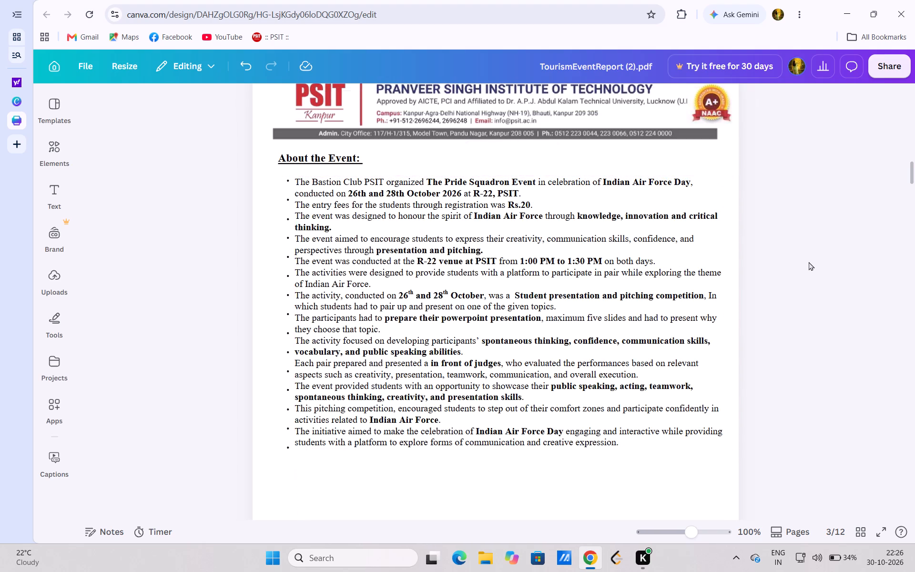
click(321, 317)
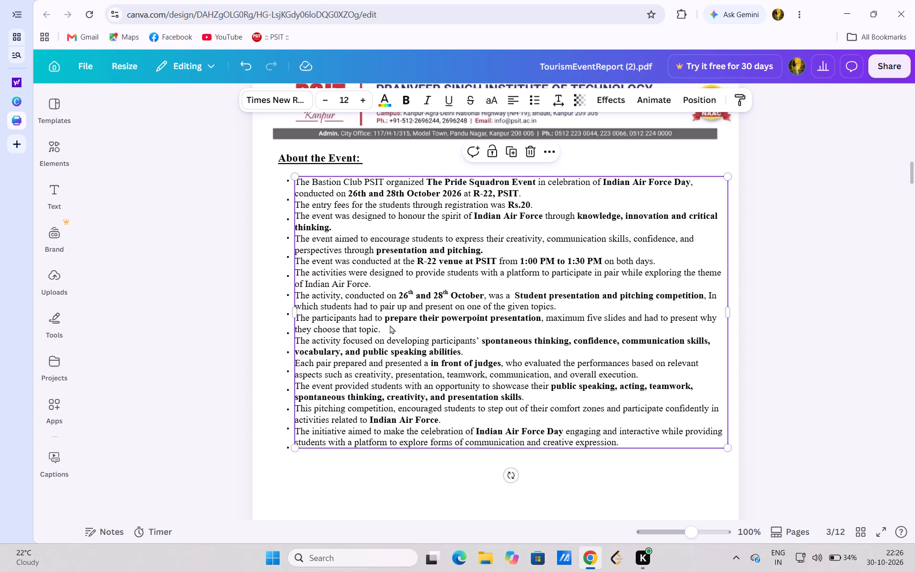
click(396, 326)
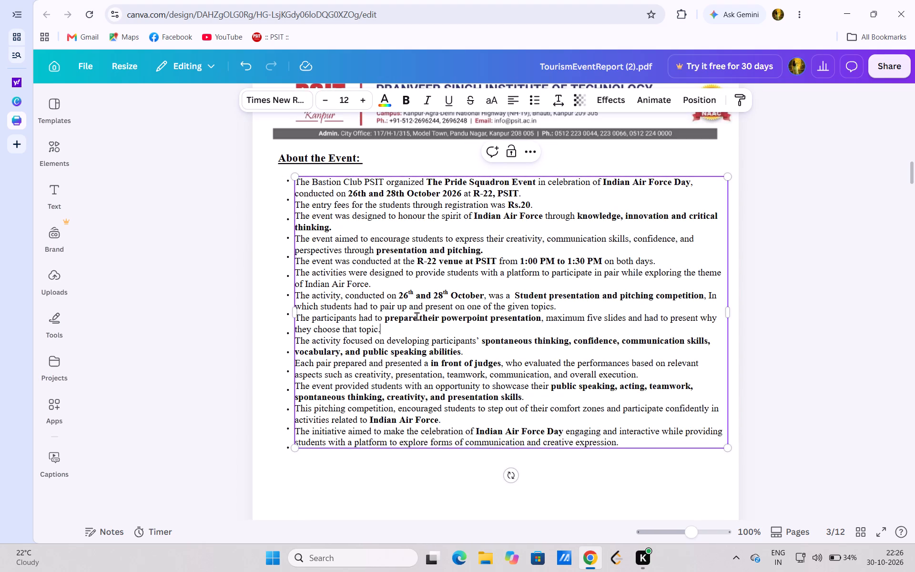
key(Left)
key(Left)
key(Left)
key(Left)
key(Left)
key(Left)
key(Left)
key(Left)
key(Left)
key(Up)
key(Left)
key(Left)
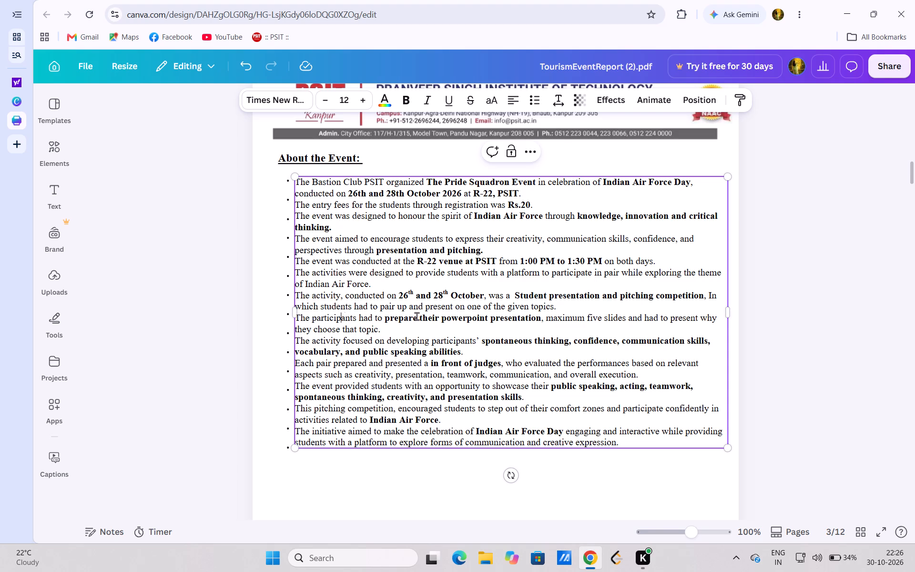
key(Left)
key(Left)
key(Left)
key(Left)
key(Left)
key(Left)
key(Left)
key(Left)
key(Left)
key(Left)
key(Left)
key(Left)
drag(297, 318, 310, 325)
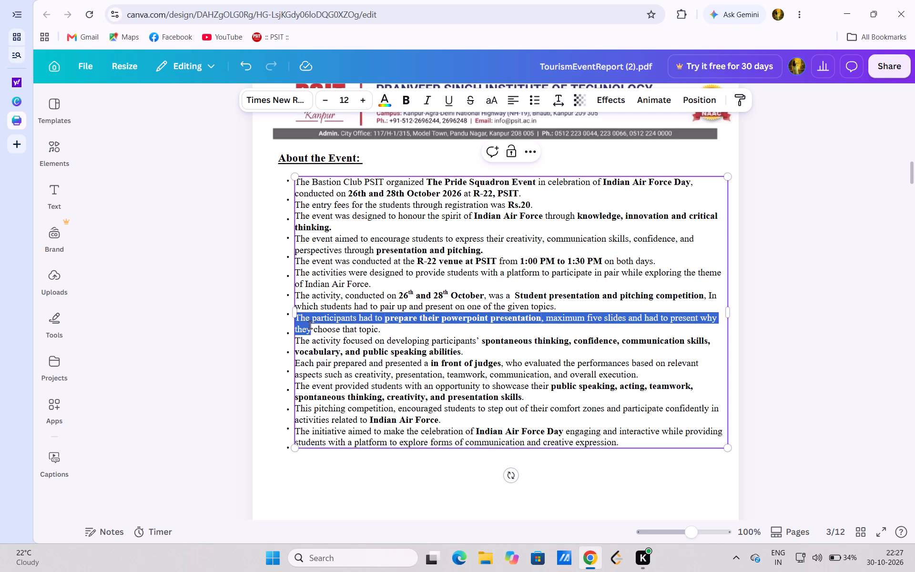
drag(310, 325, 395, 351)
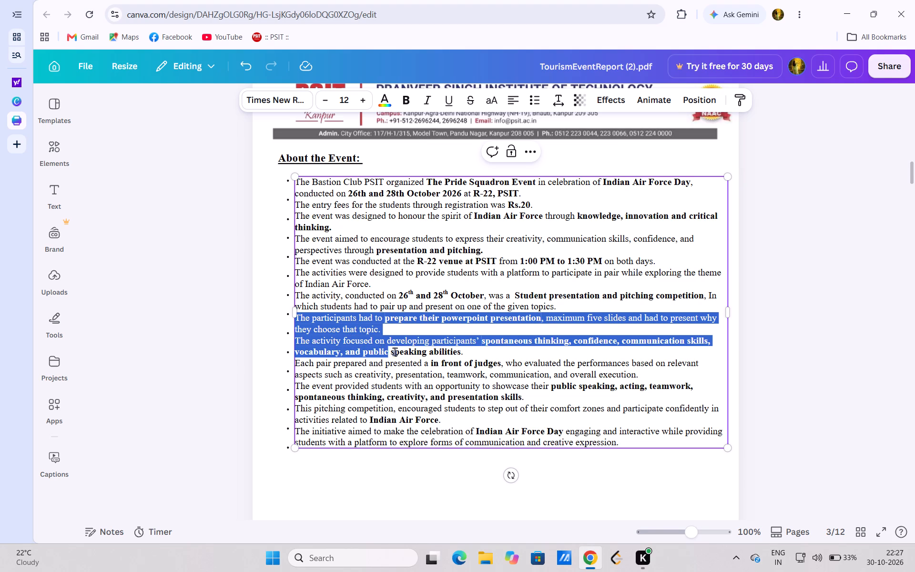
drag(395, 351, 541, 409)
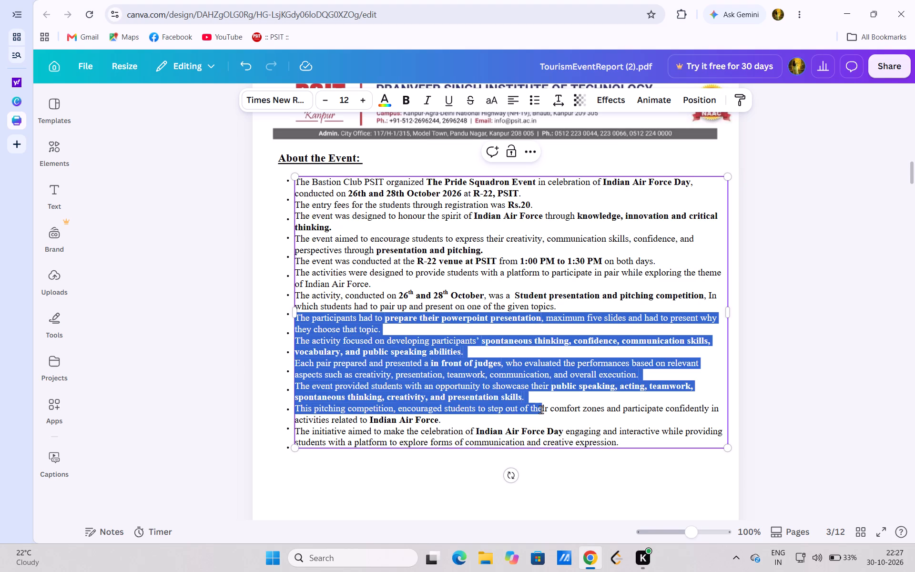
drag(541, 409, 622, 445)
key(ctrl+c)
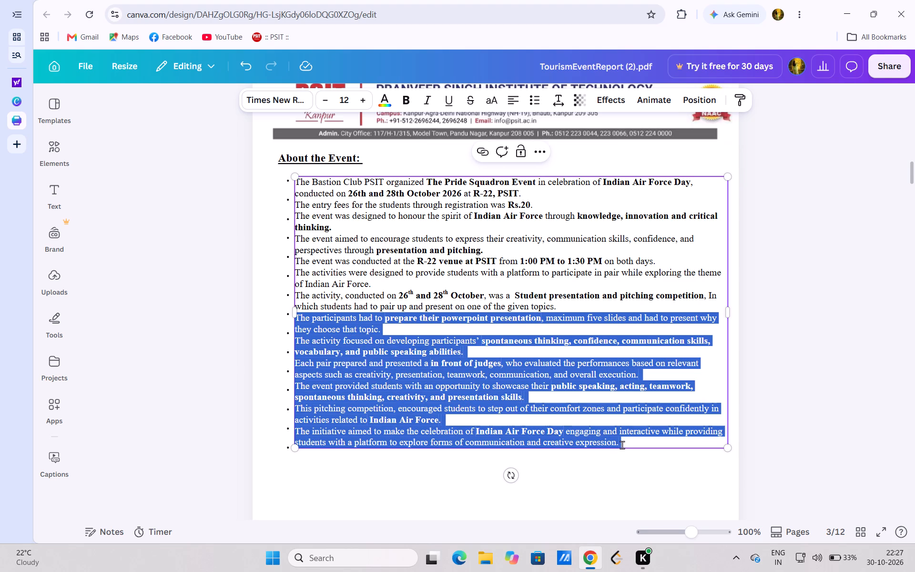
click(823, 422)
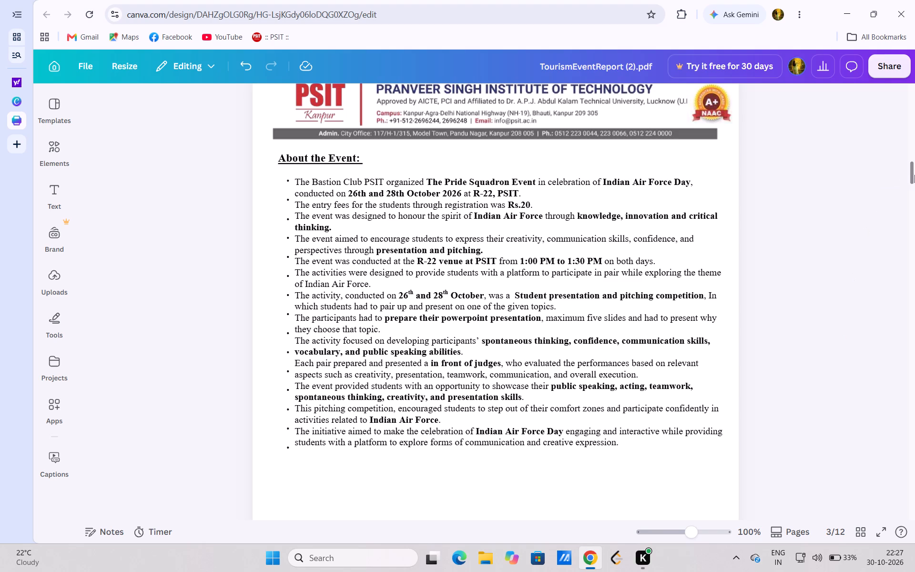
Replace all text in page 5's participation text block with the points copied from About the Event.
click(907, 174)
drag(911, 172, 914, 205)
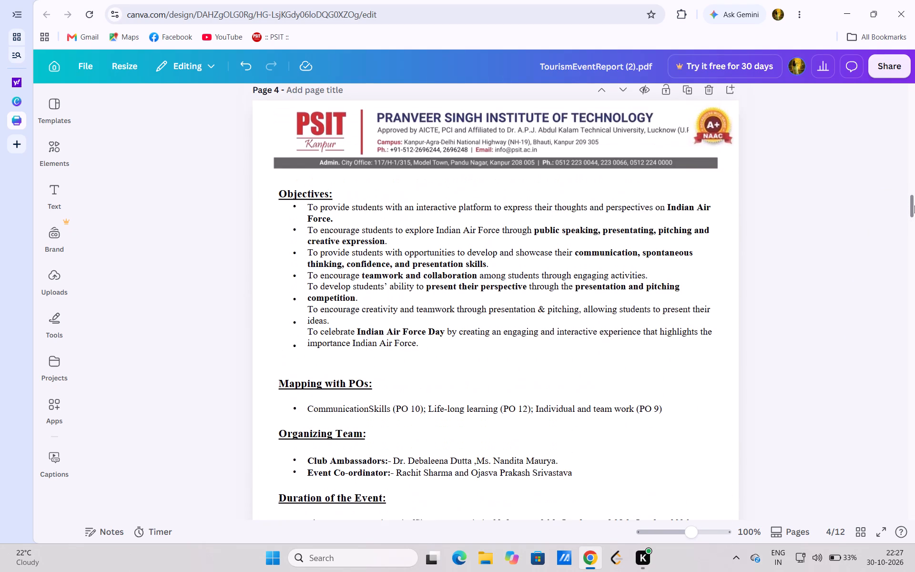
click(481, 229)
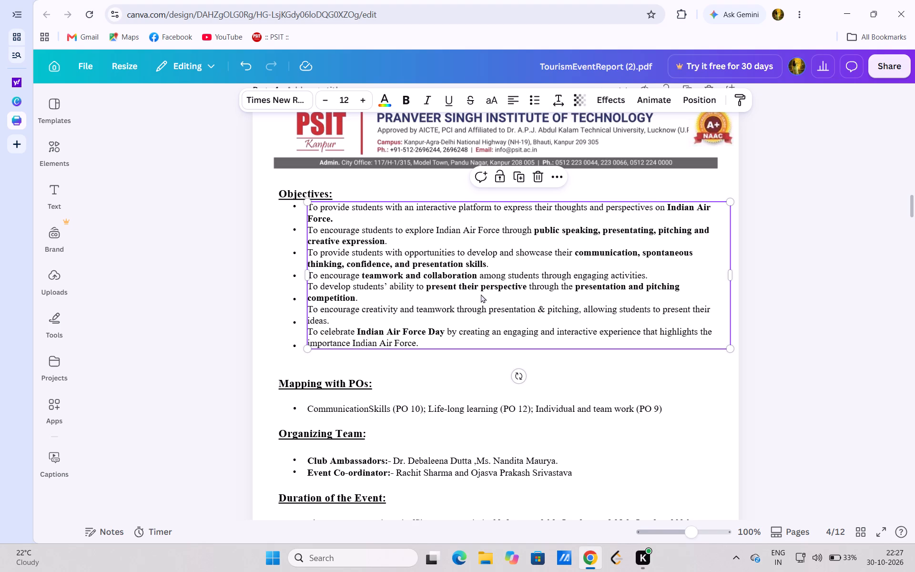
click(786, 263)
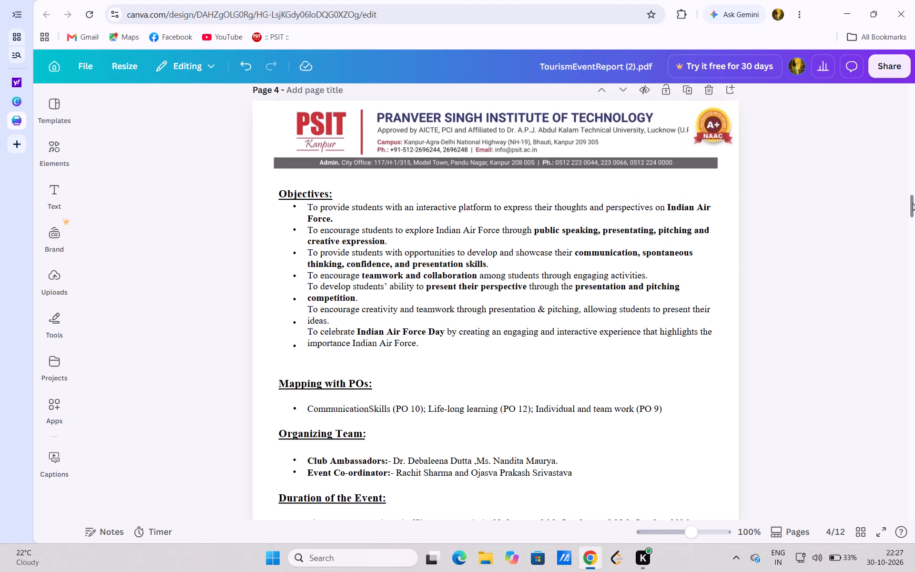
drag(913, 203, 914, 238)
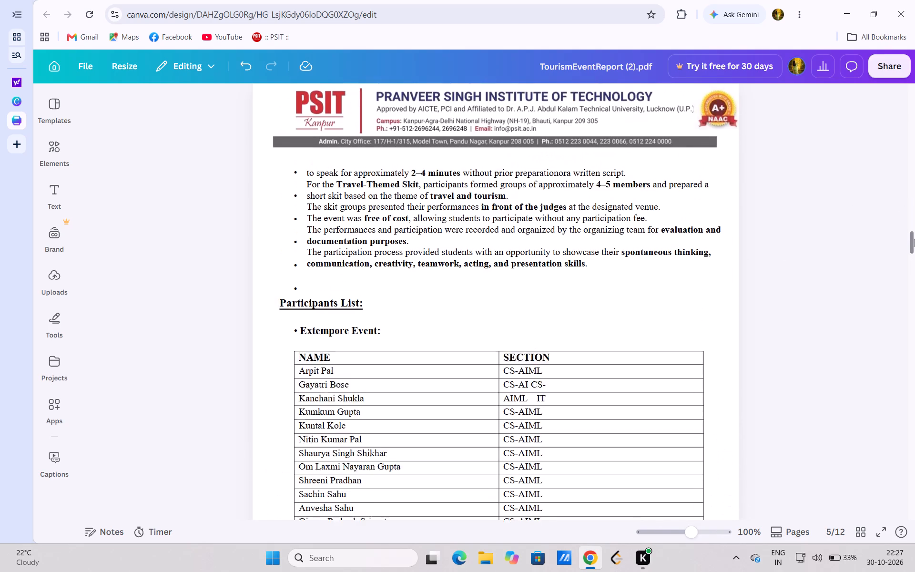
drag(914, 238, 914, 237)
click(423, 238)
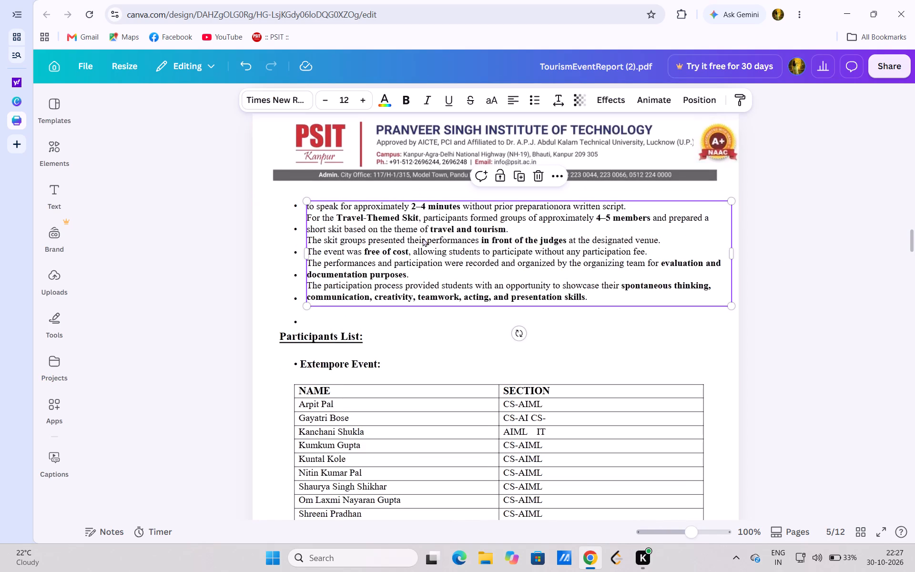
drag(310, 205, 304, 208)
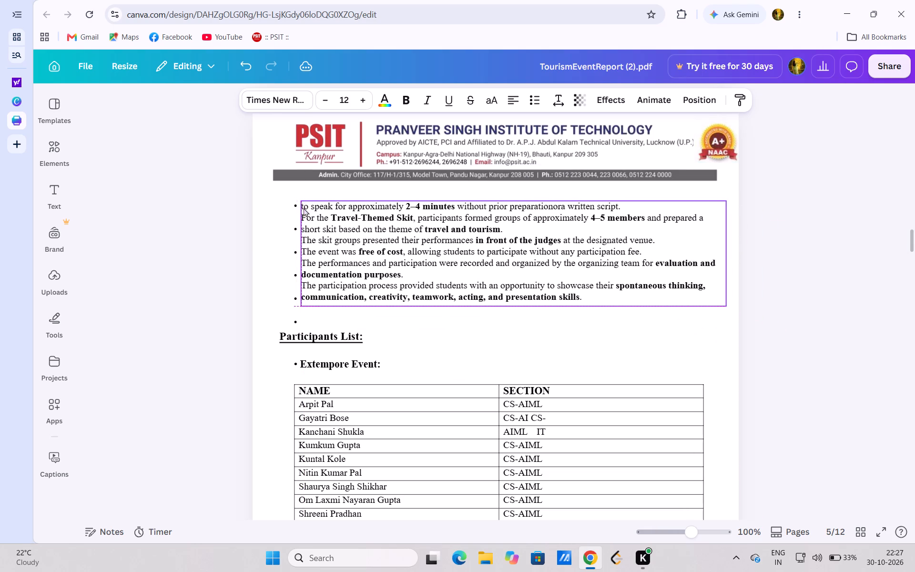
click(307, 205)
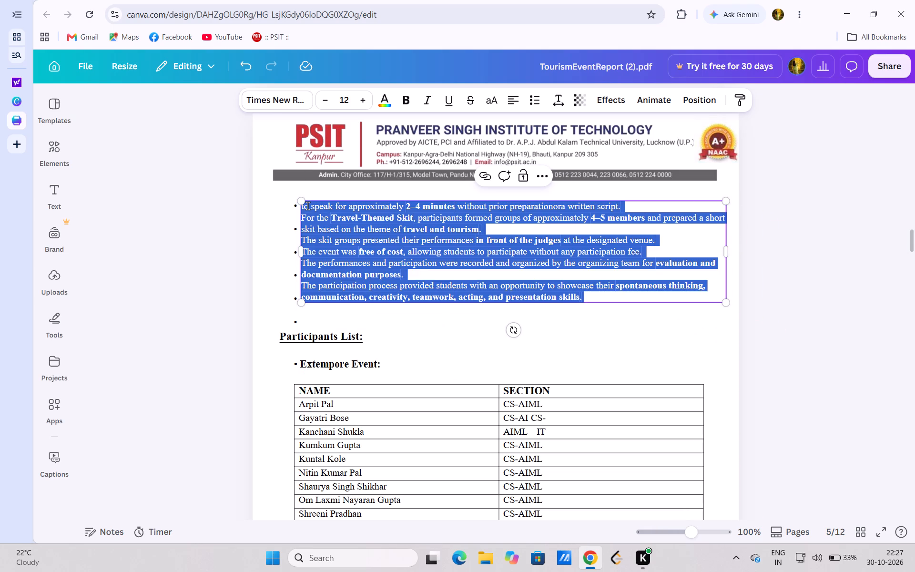
key(ctrl+v)
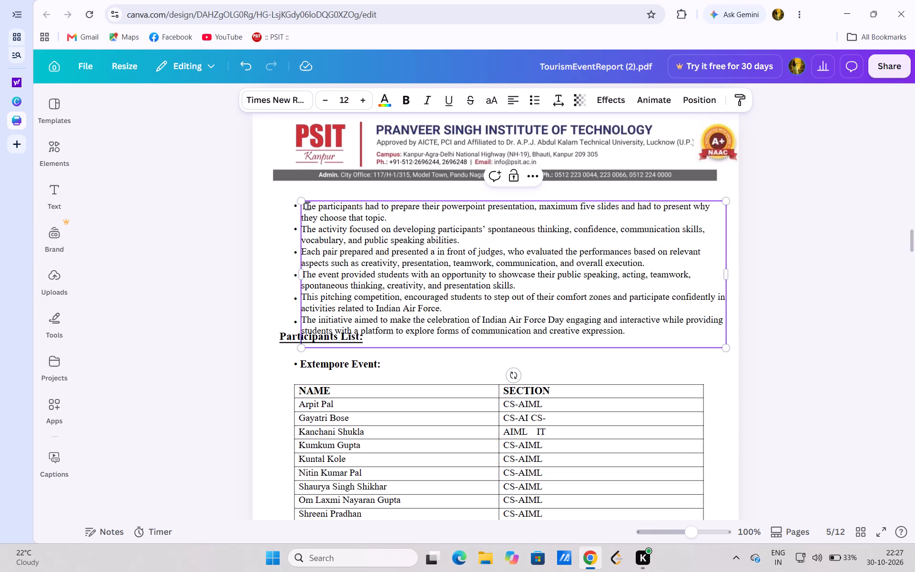
drag(388, 241, 386, 232)
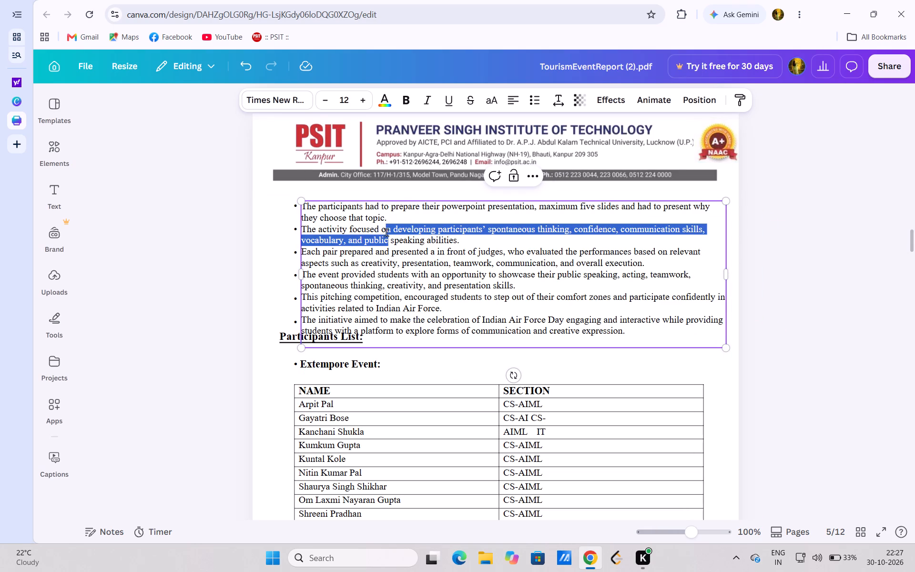
Move page 5's pasted text block slightly up and left so its last line clears the Participants List heading.
drag(386, 232, 385, 228)
click(417, 214)
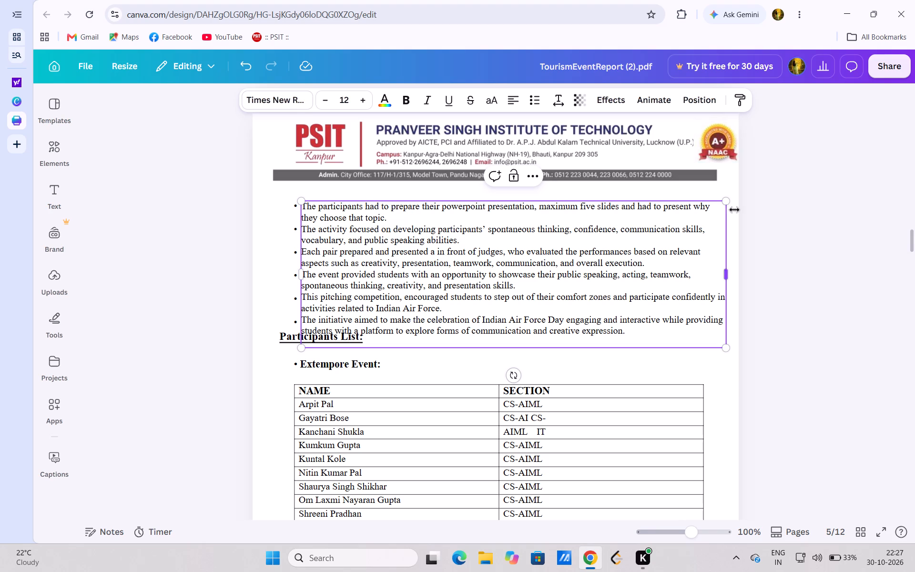
click(768, 210)
drag(522, 237, 521, 229)
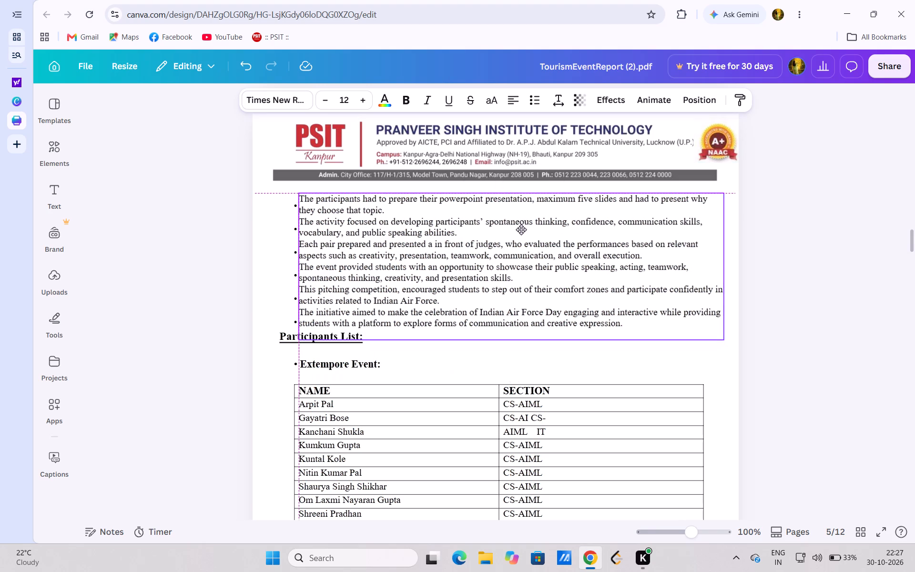
drag(521, 229, 521, 228)
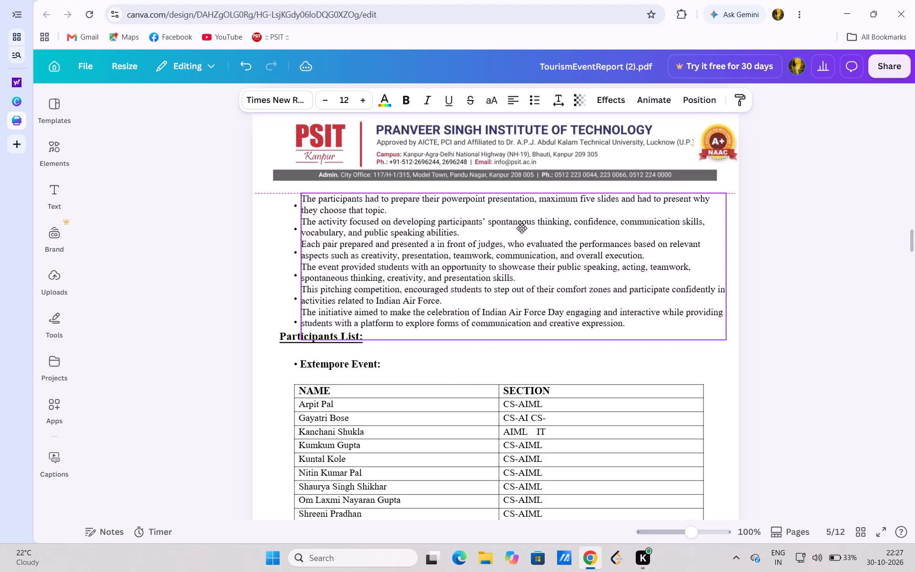
drag(521, 228, 518, 228)
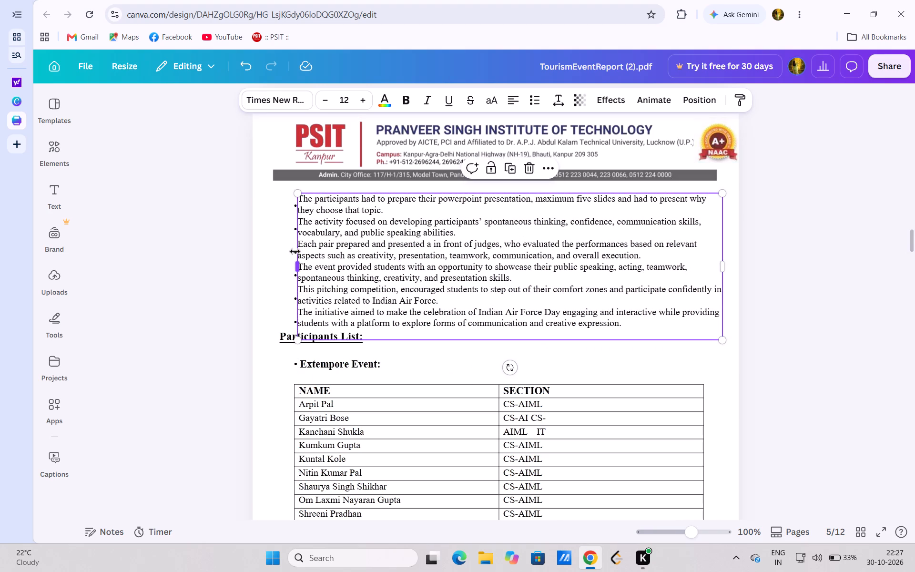
Shift the column of bullet markers on page 5 slightly left and up so it sits just outside the moved text.
click(295, 252)
click(227, 223)
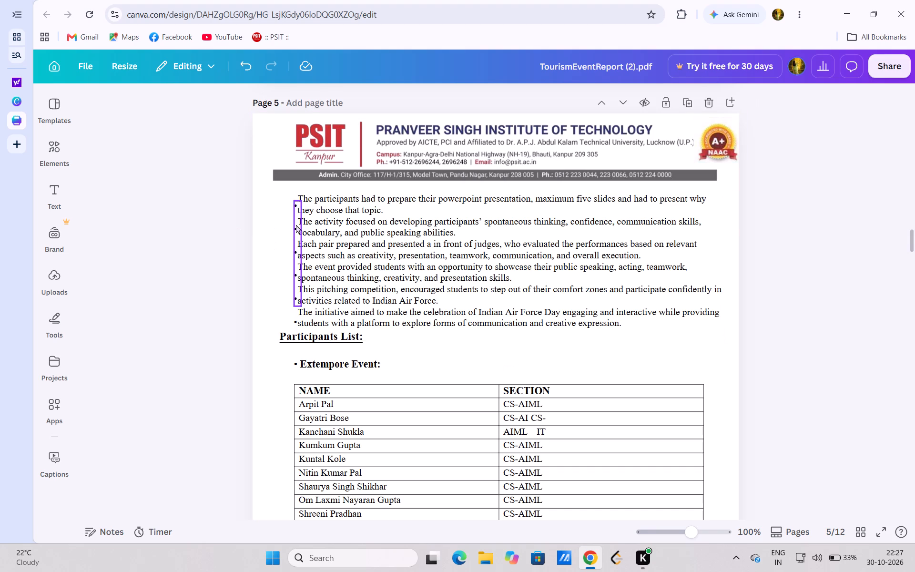
drag(296, 225, 293, 221)
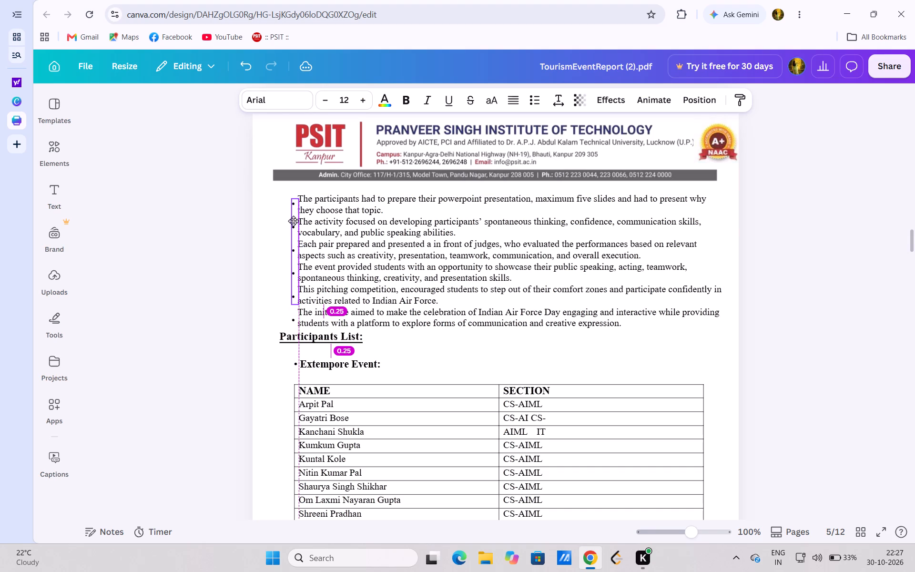
drag(293, 221, 291, 220)
click(187, 214)
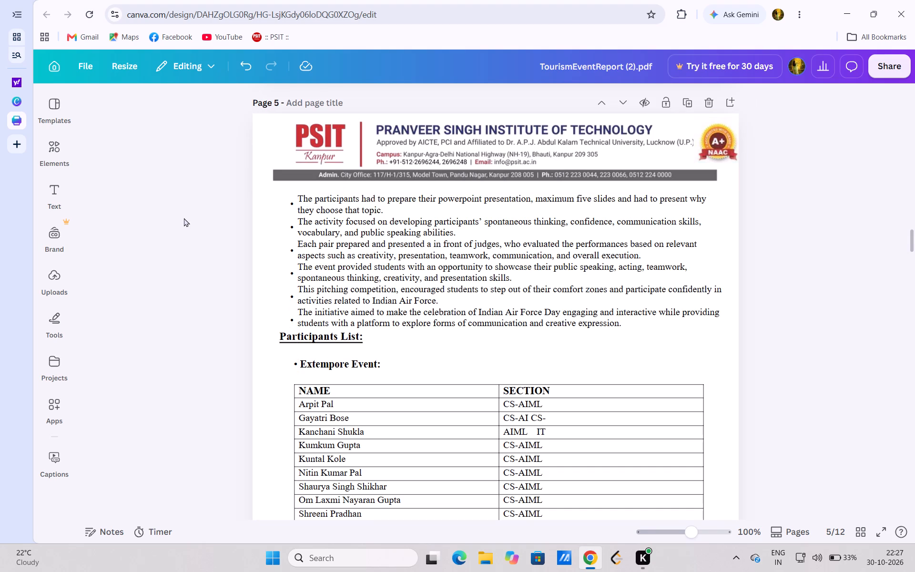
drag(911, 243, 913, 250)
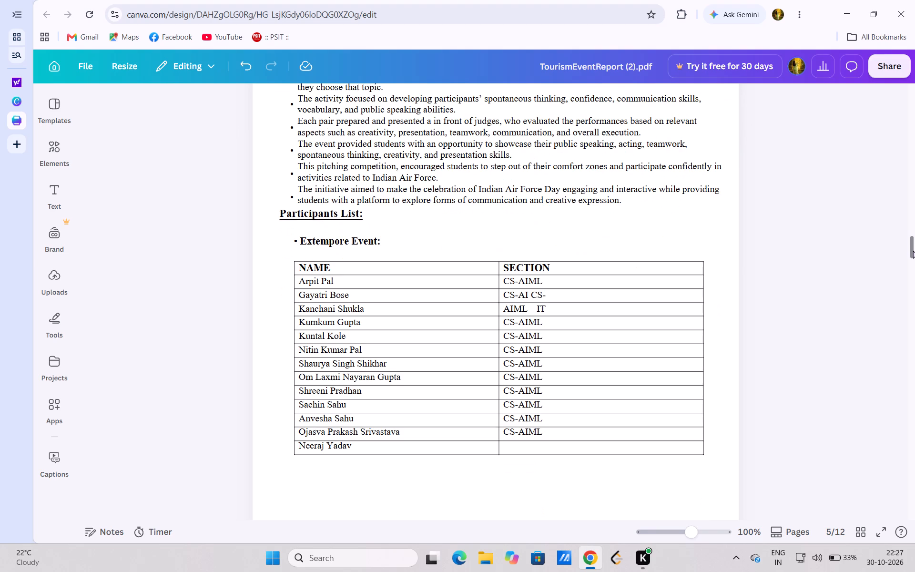
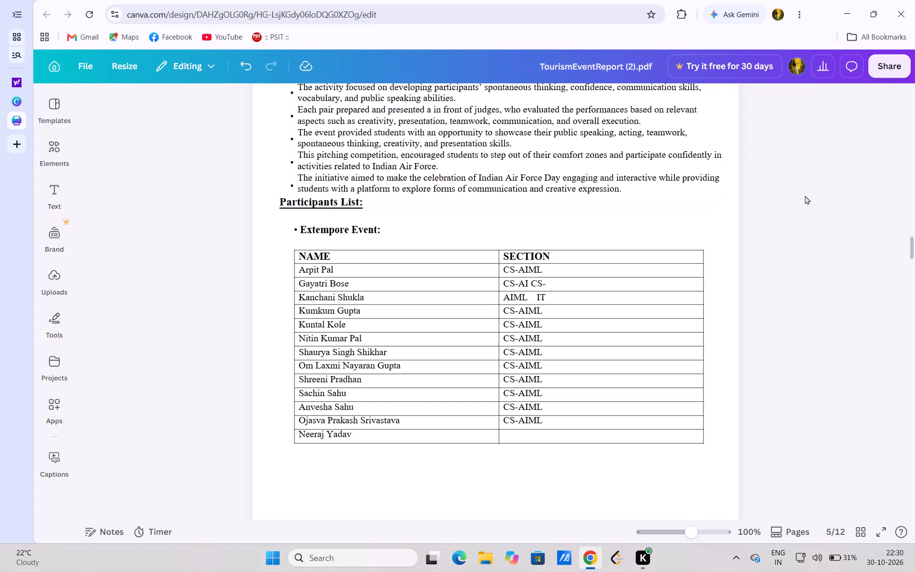
Delete the participant name after number 1 in the NAME column of page 6's Skit Event table, keeping the "1." label.
click(911, 243)
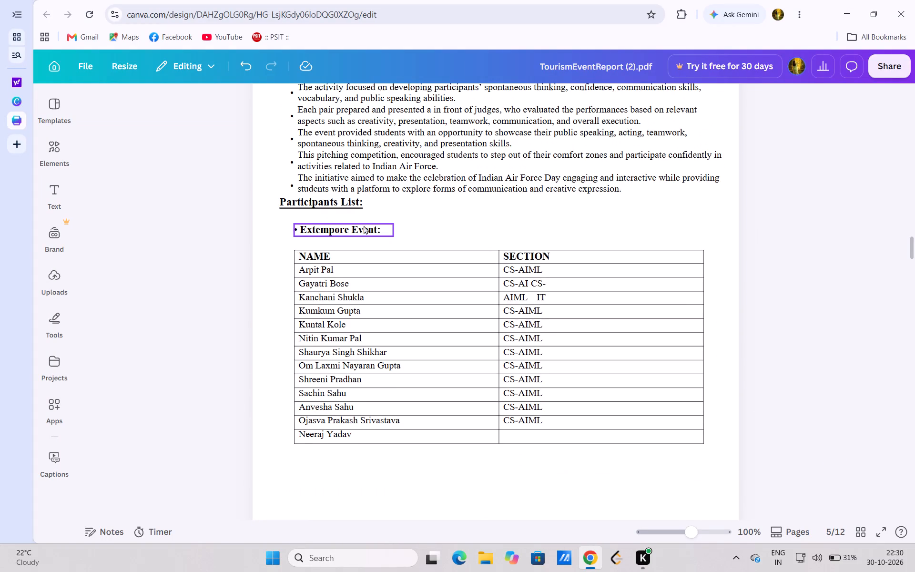
drag(911, 250, 912, 276)
click(314, 244)
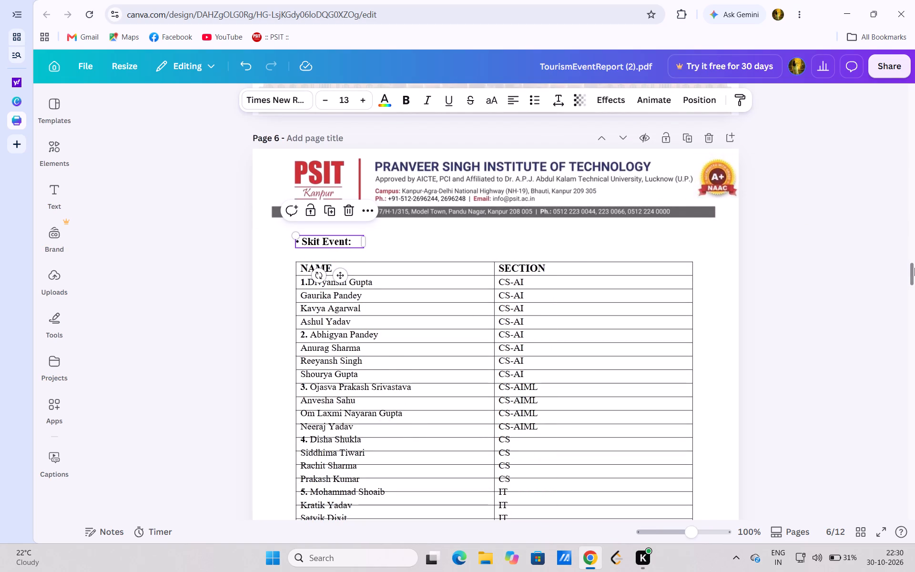
drag(914, 270, 914, 277)
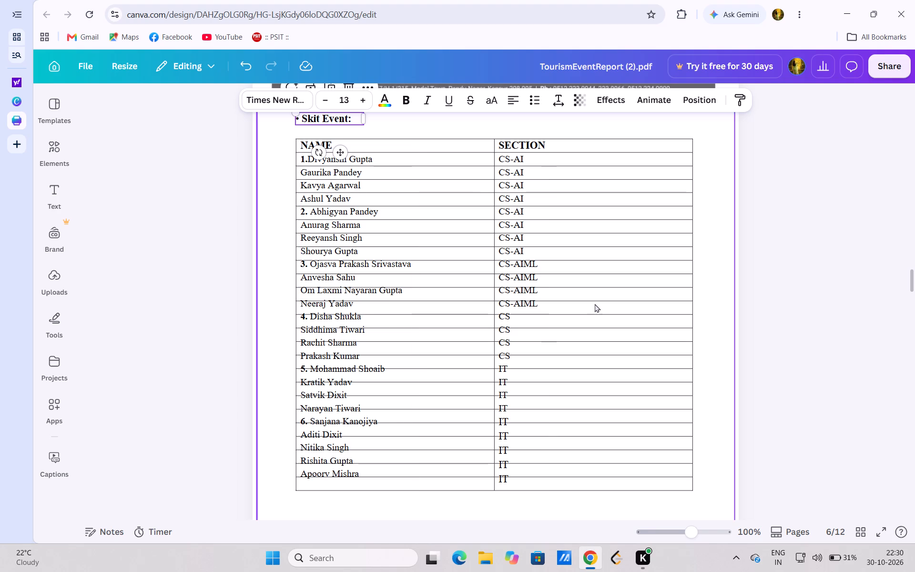
click(813, 257)
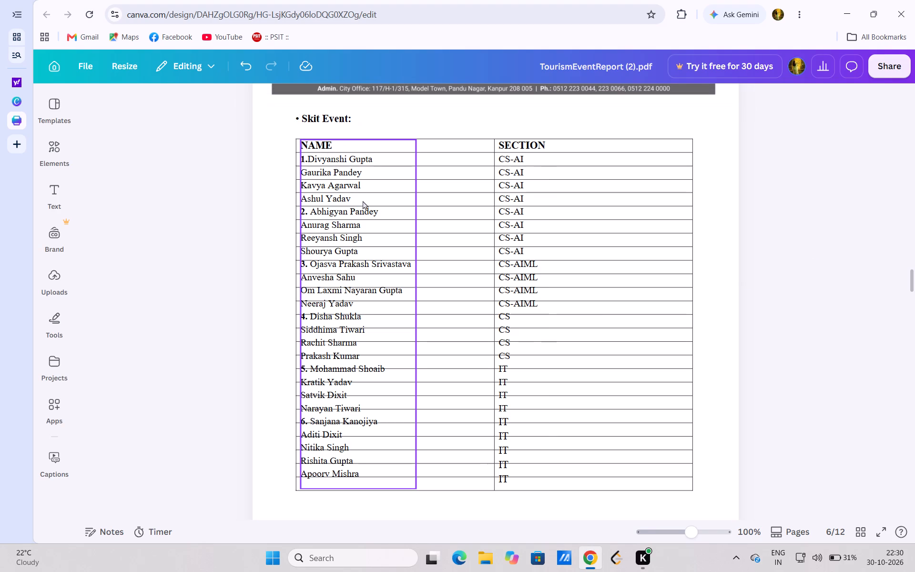
click(374, 158)
click(374, 158)
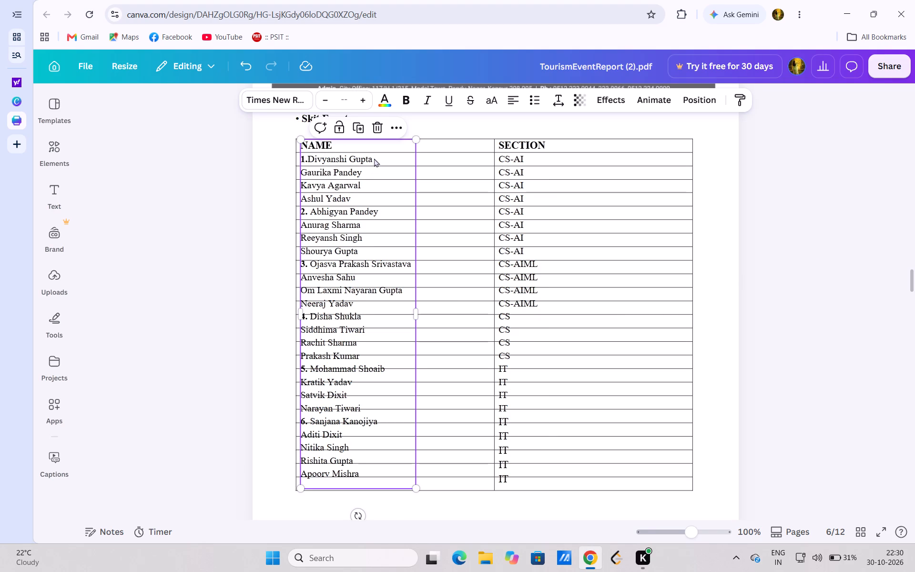
click(388, 157)
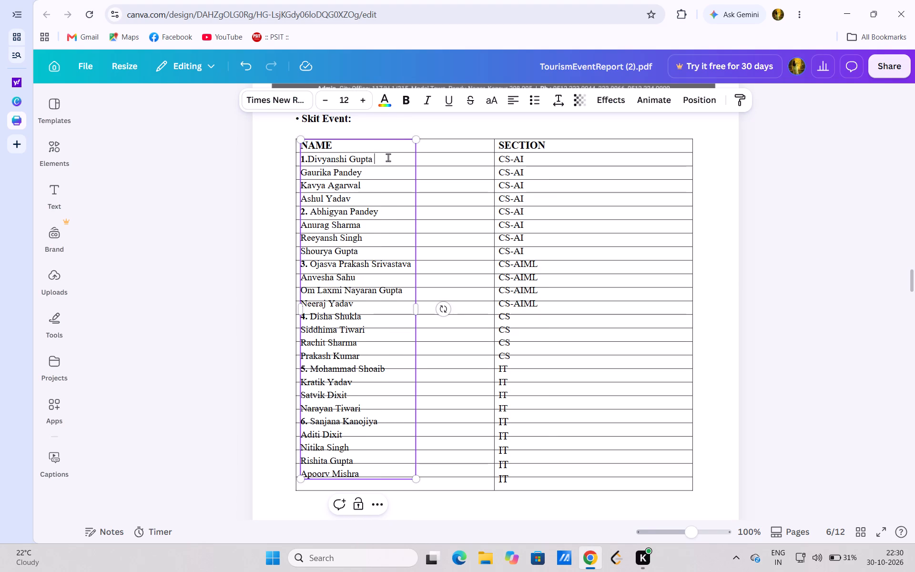
key(BackSpace)
key(BackSpace)
key(BackSpace)
key(BackSpace)
key(BackSpace)
key(BackSpace)
key(BackSpace)
key(BackSpace)
key(BackSpace)
key(BackSpace)
key(BackSpace)
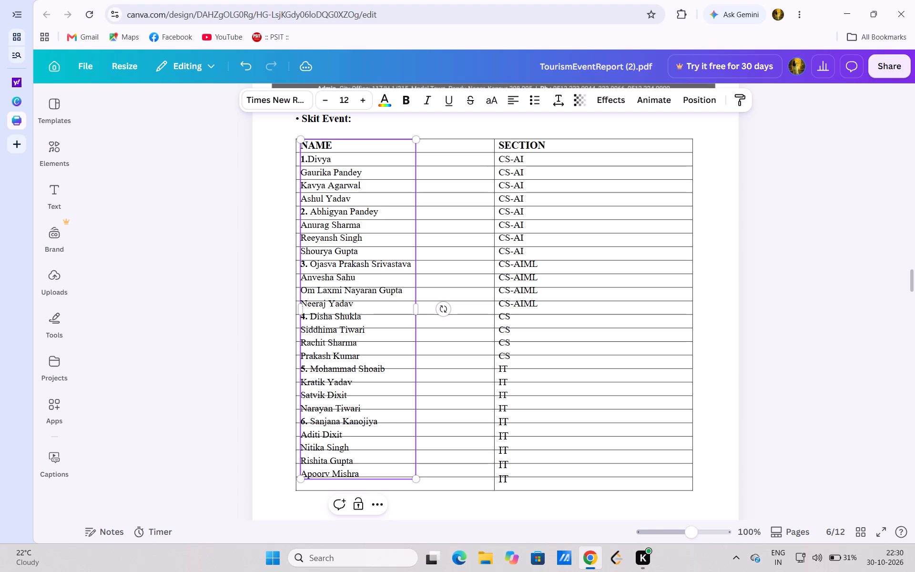
key(BackSpace)
key(BackSpace)
key(BackSpace)
key(BackSpace)
key(BackSpace)
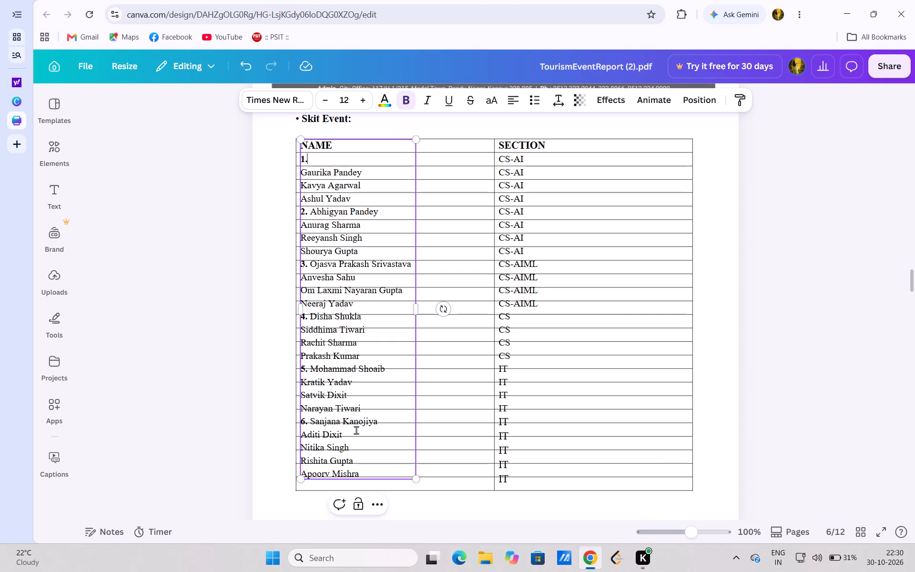
Open the Skit Event name column on page 6 for editing at the end of its last participant entry.
drag(354, 478, 355, 484)
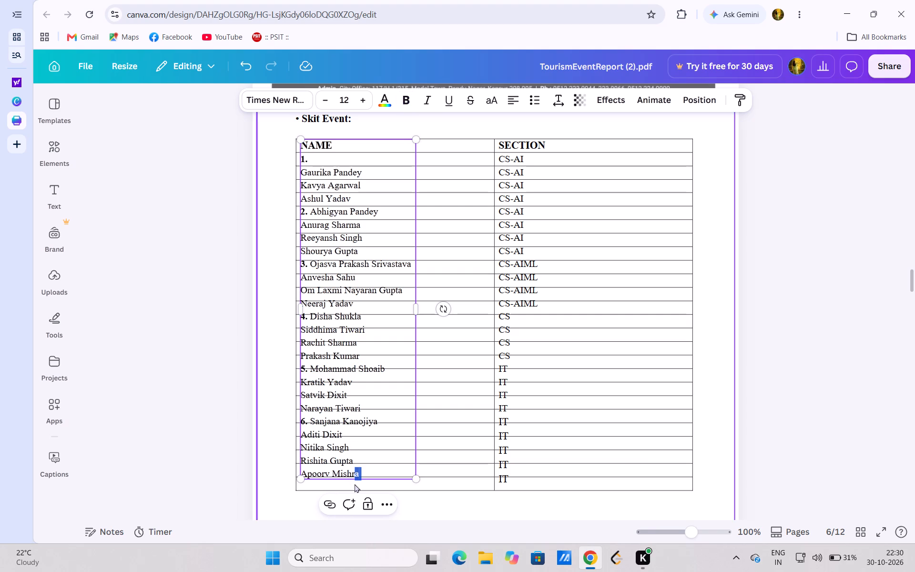
click(209, 417)
click(369, 339)
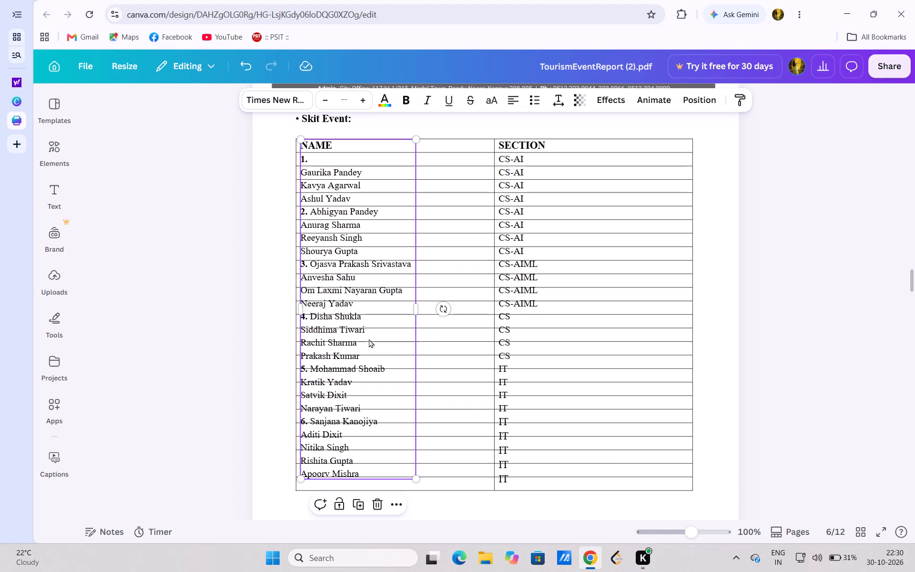
click(368, 476)
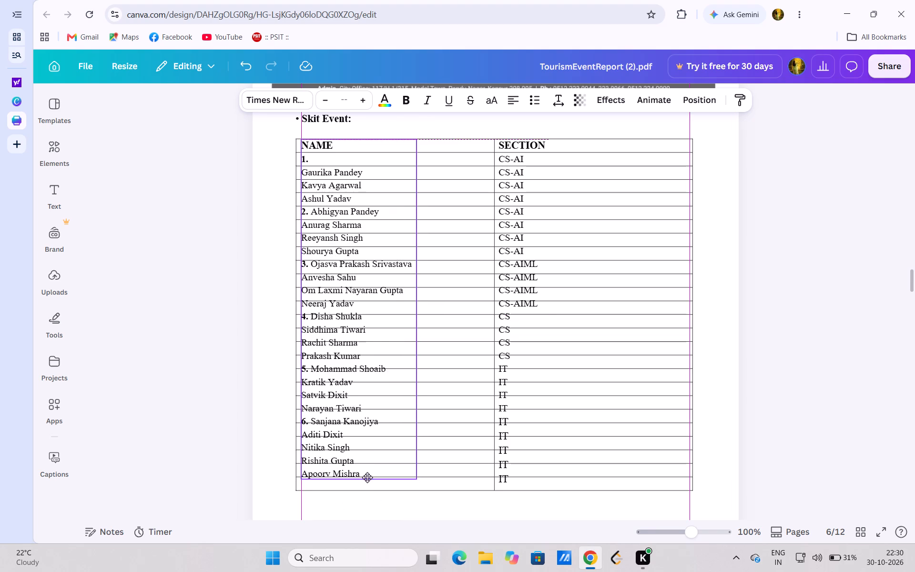
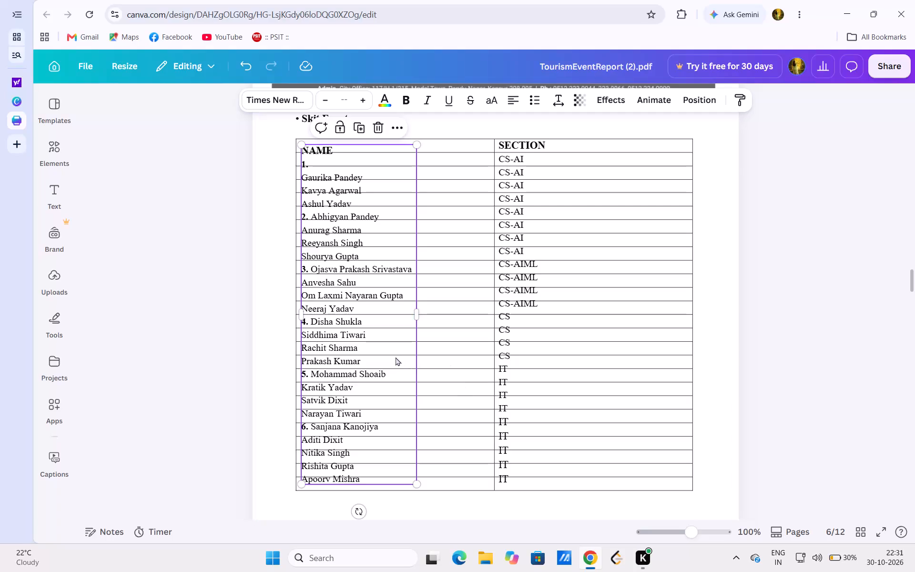
Move the Skit Event name column text so its heading aligns with SECTION and its edge meets the table's left border.
drag(397, 357, 404, 340)
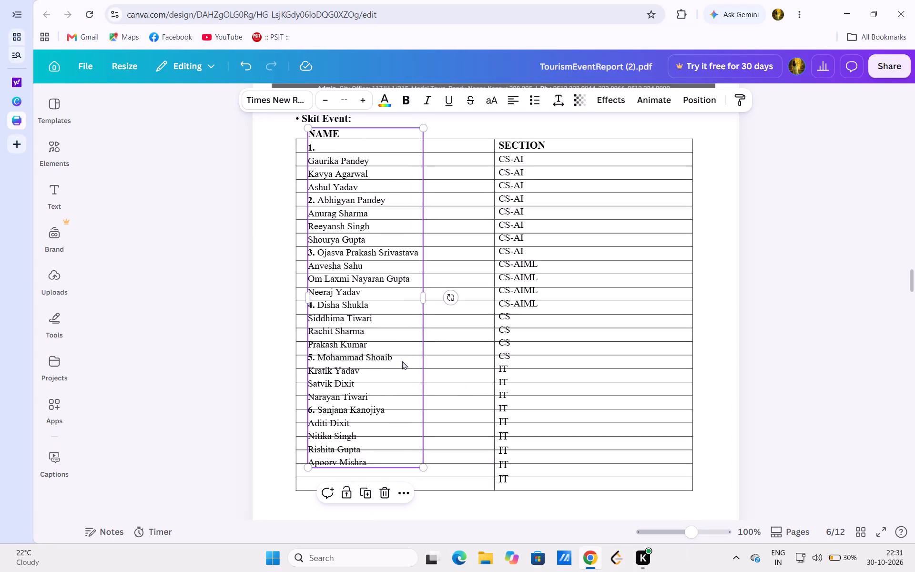
drag(390, 343, 388, 357)
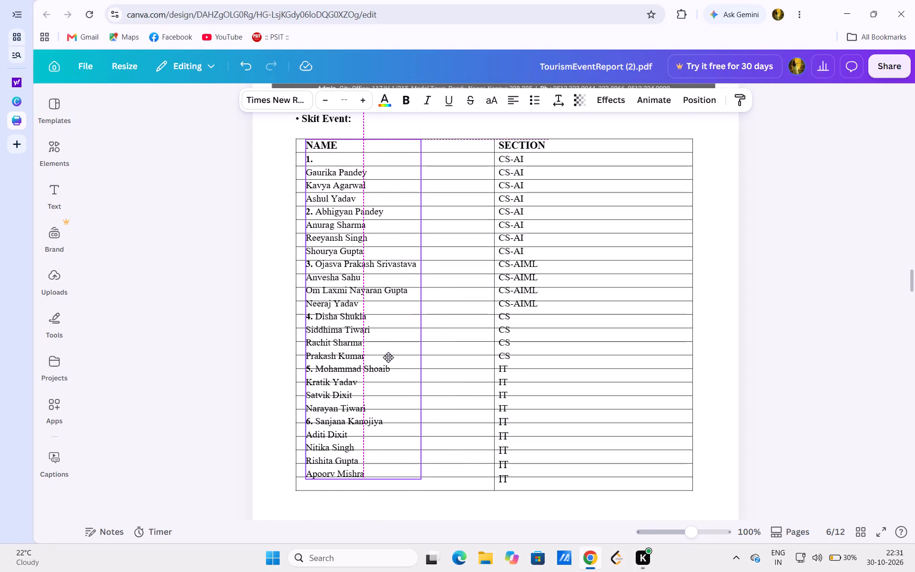
drag(388, 357, 383, 353)
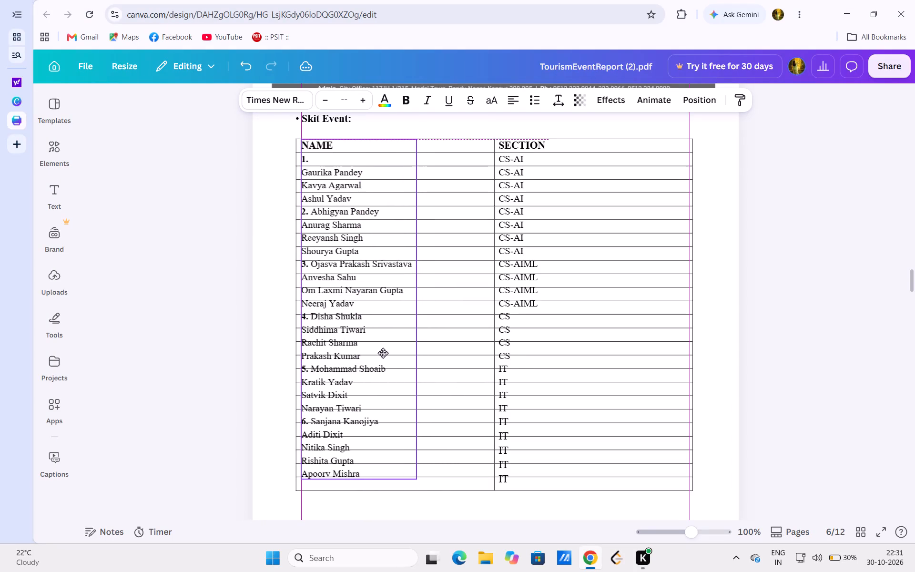
drag(383, 353, 380, 353)
click(381, 398)
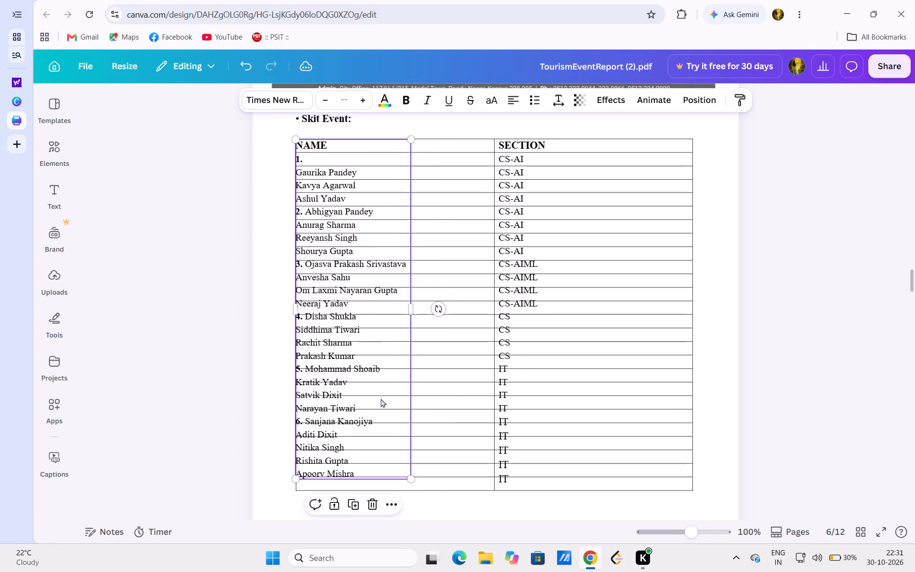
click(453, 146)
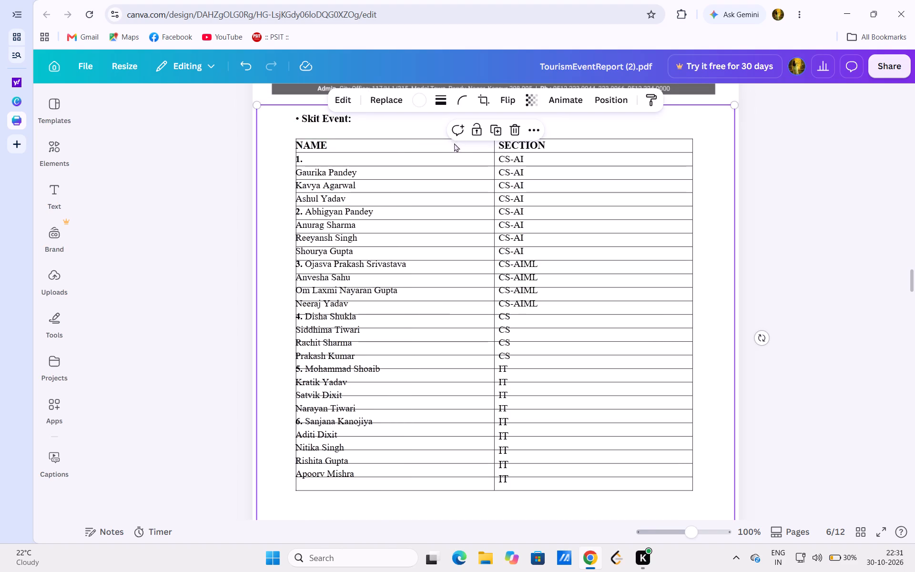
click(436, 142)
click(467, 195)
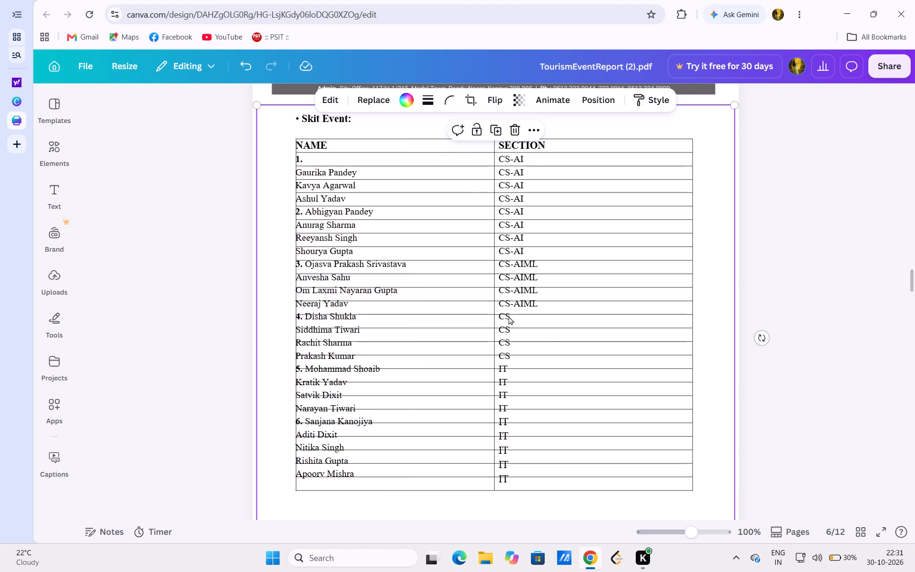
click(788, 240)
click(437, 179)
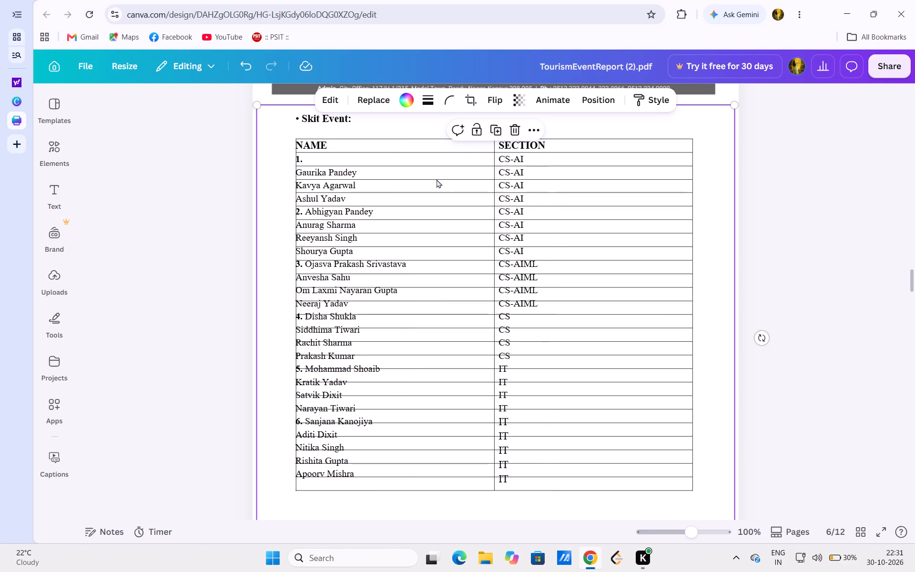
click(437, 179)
Add a run of trailing spaces after the participant name on the line directly below the "1." label.
click(322, 157)
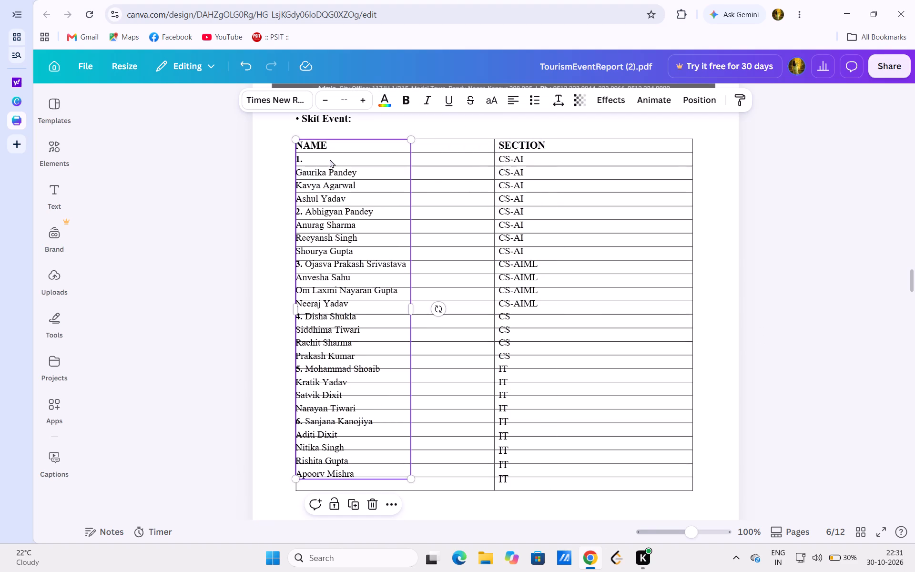
click(335, 161)
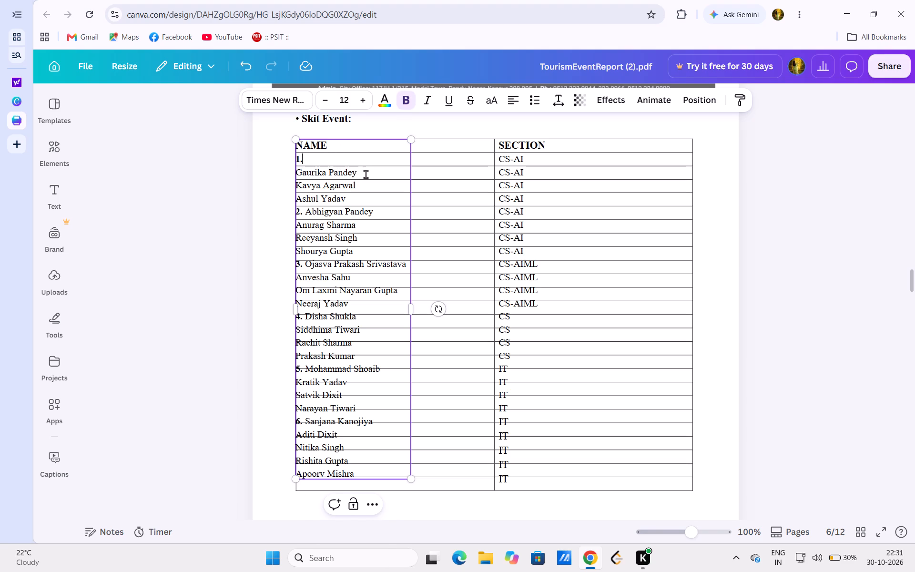
click(366, 175)
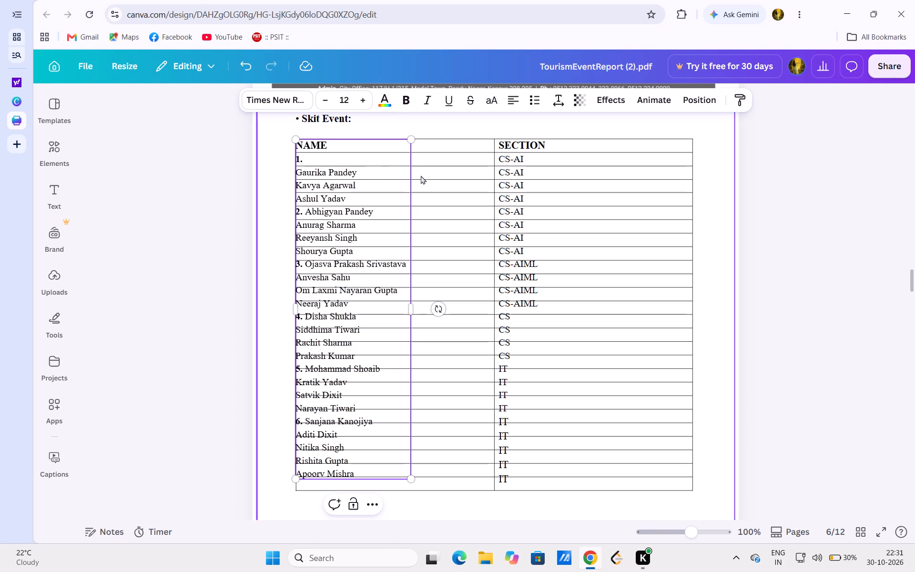
key(space)
key(space)
key(space)
key(space)
key(space)
key(space)
key(space)
key(space)
key(space)
key(space)
key(space)
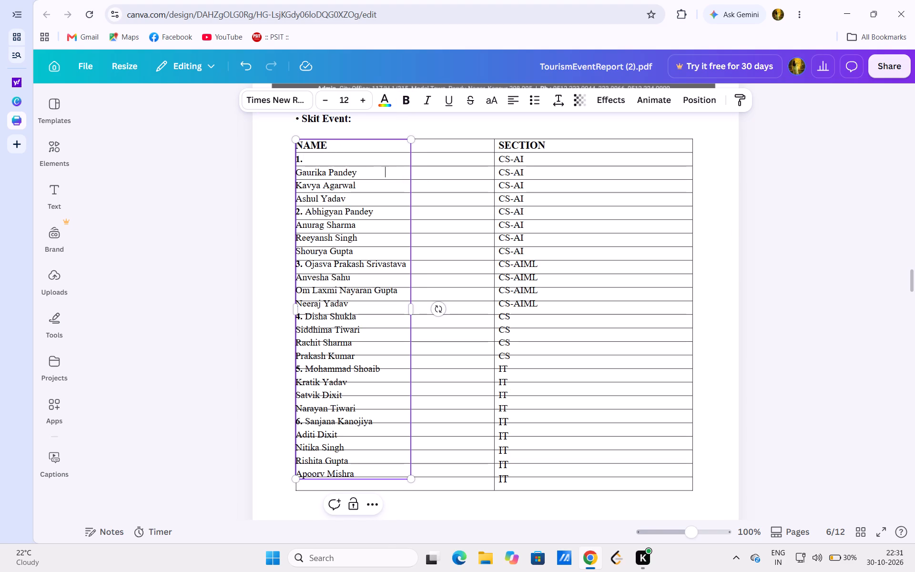
key(space)
key(space)
key(space)
key(space)
key(space)
key(space)
key(space)
key(space)
key(space)
key(space)
key(space)
key(space)
key(space)
key(space)
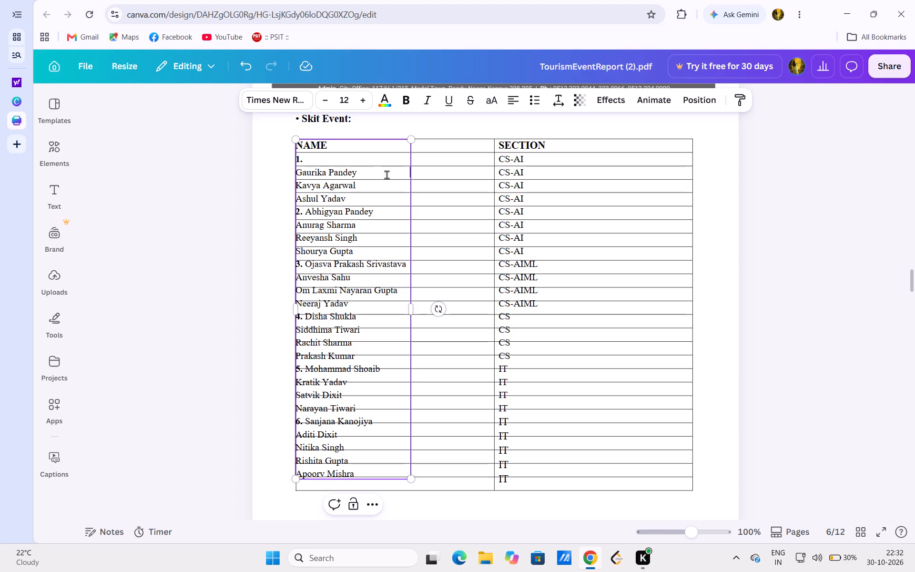
Resize the Skit Event name column's text box to a width of about 1.9.
drag(412, 307, 421, 307)
drag(421, 307, 488, 311)
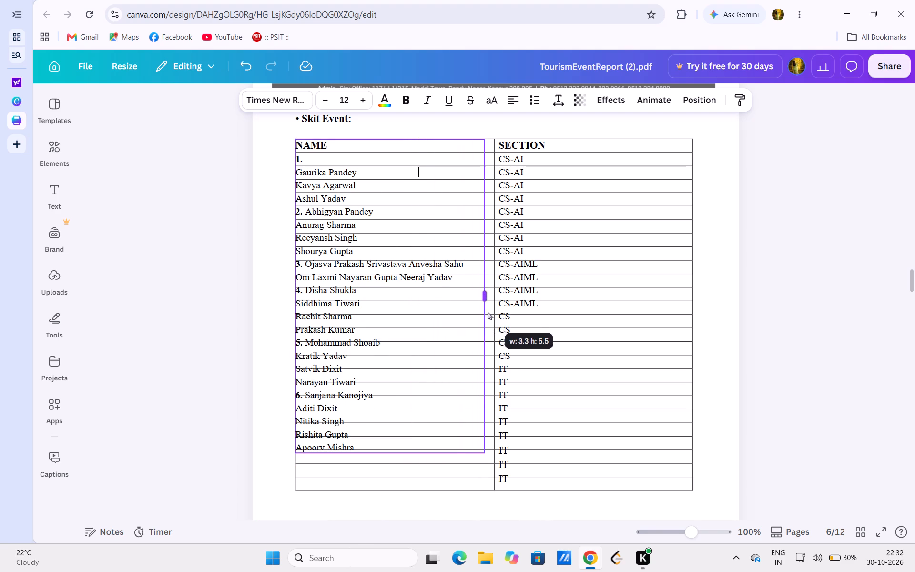
drag(488, 311, 396, 320)
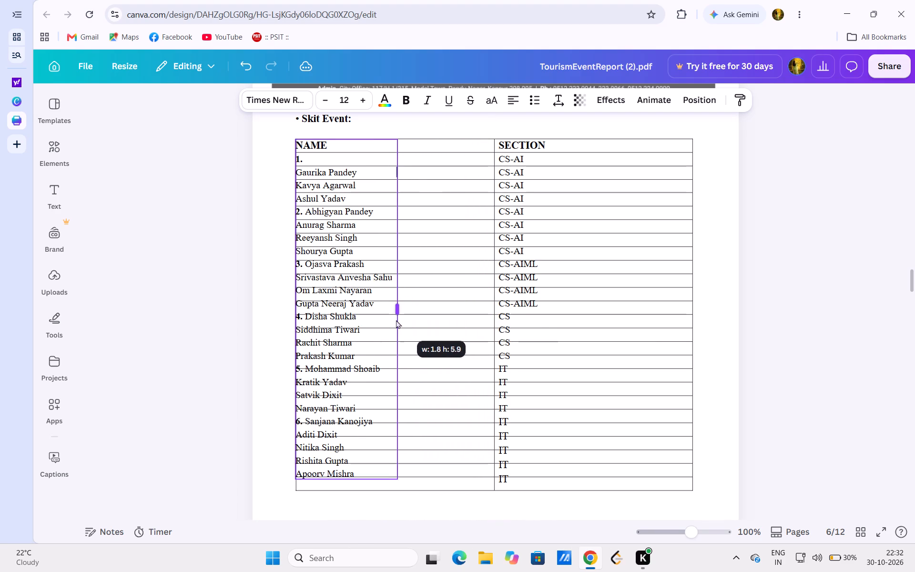
drag(396, 320, 403, 320)
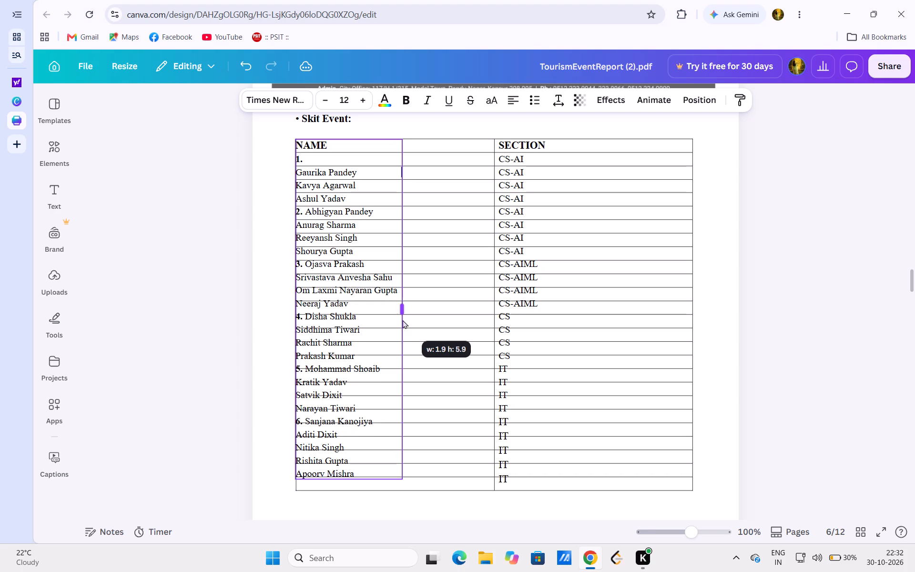
drag(403, 320, 400, 320)
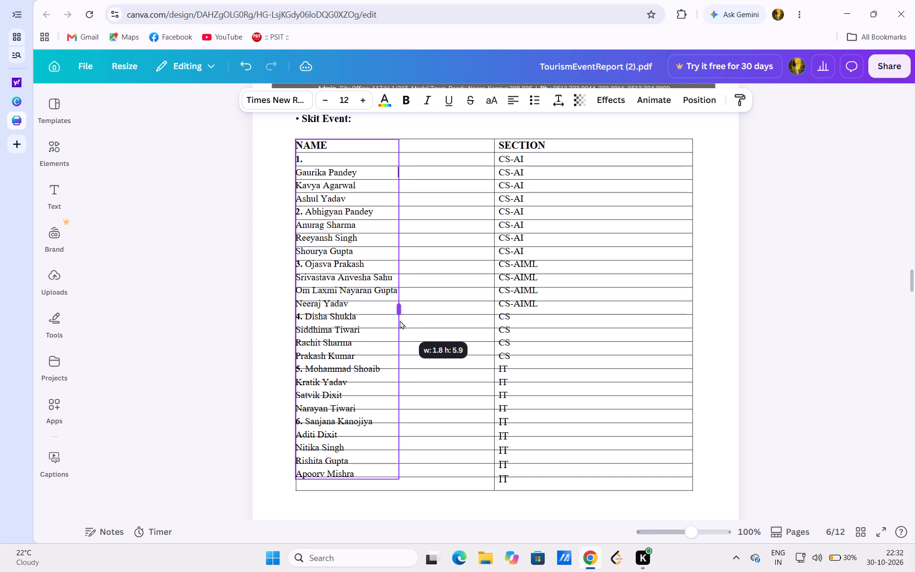
drag(400, 320, 404, 320)
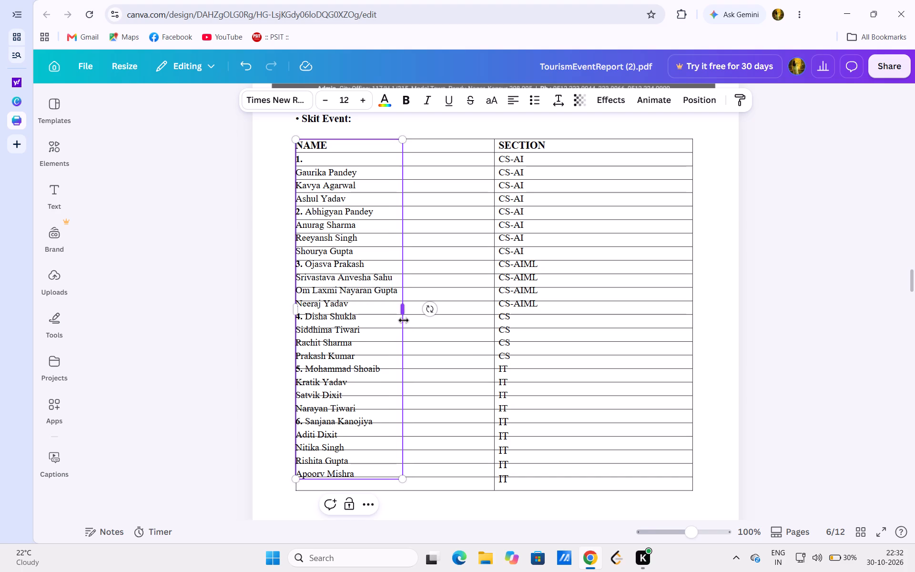
Place the text cursor after the "1." label in the Skit Event name column.
click(344, 158)
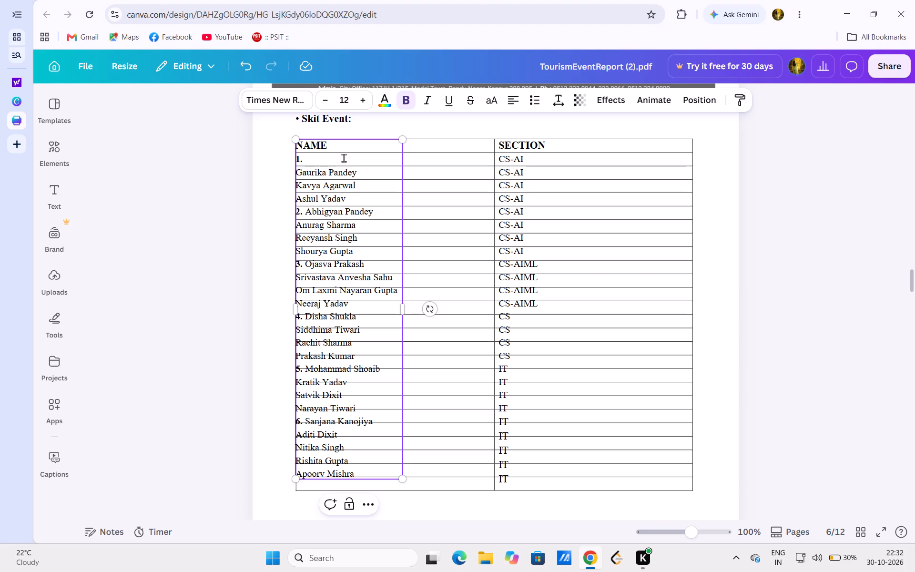
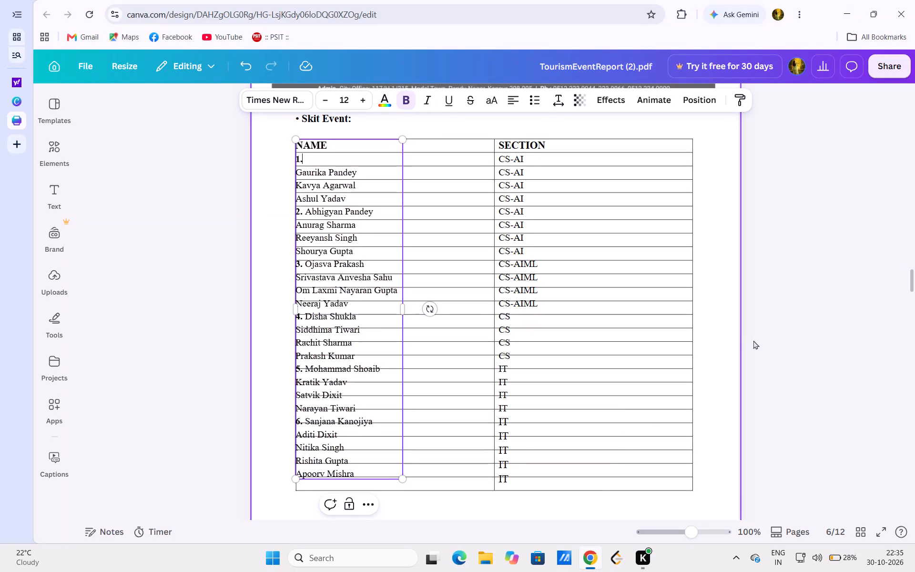
Turn on voice typing, declining to contribute voice clips, and dictate the first participant's name after the "1." label.
key(super+h)
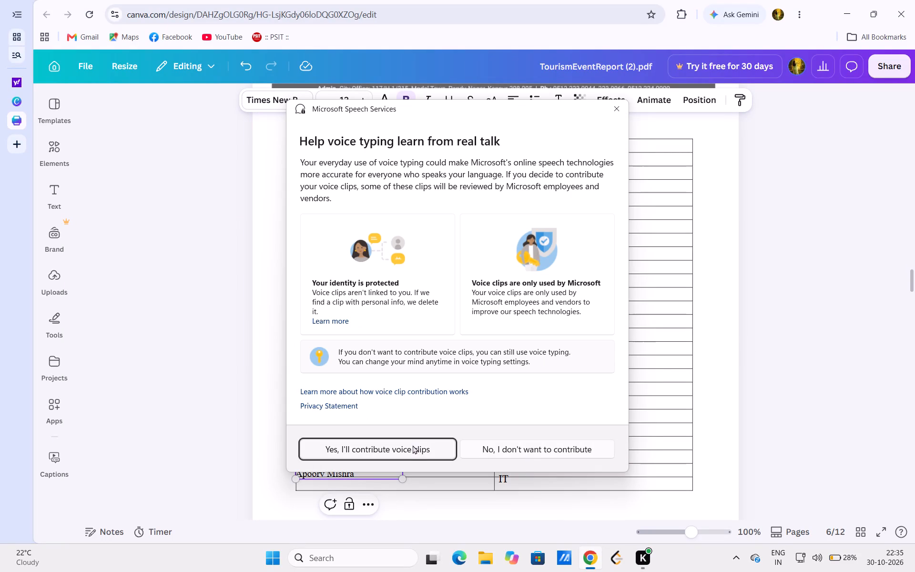
click(494, 443)
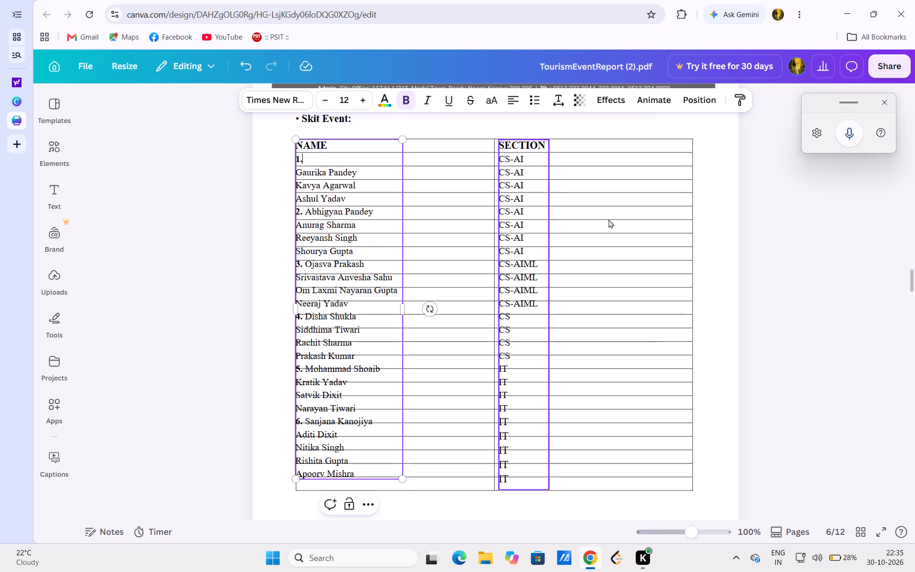
click(851, 133)
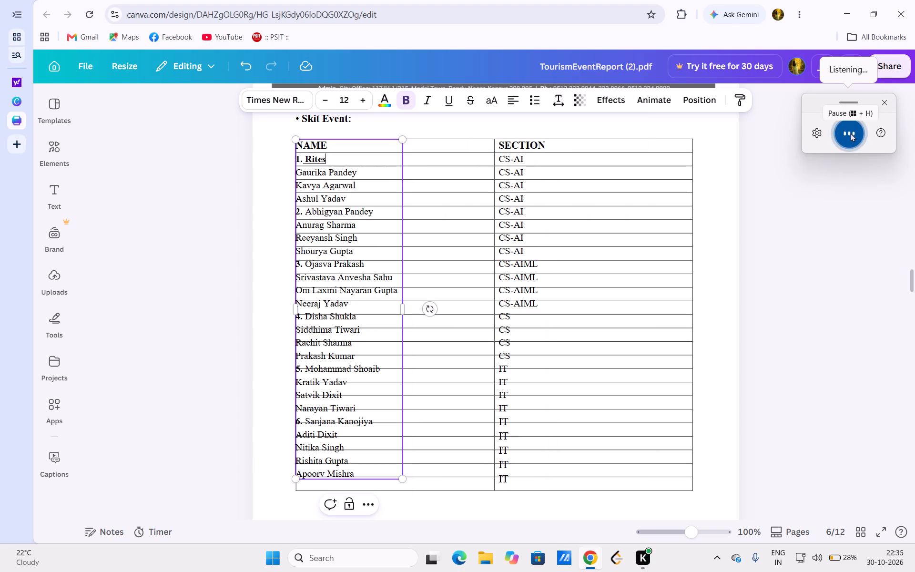
click(851, 133)
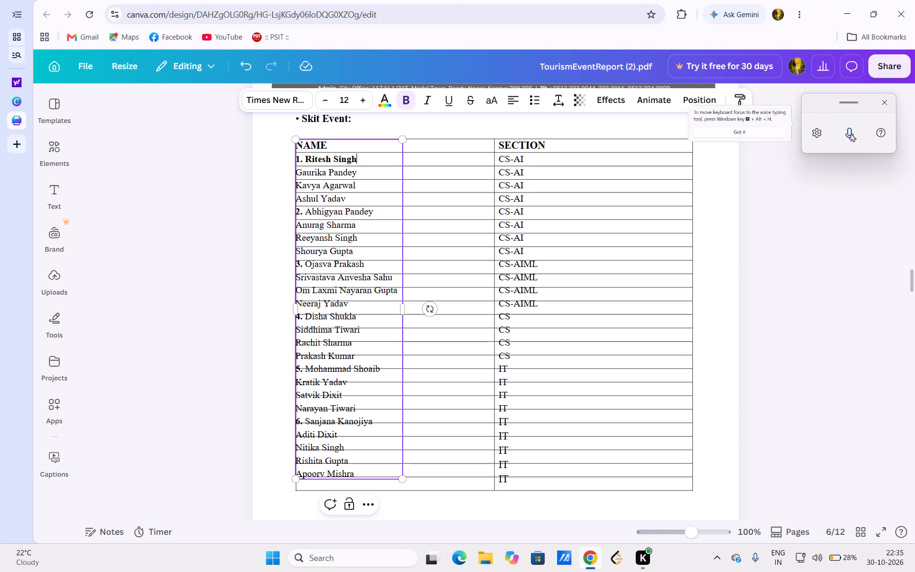
Remove the bold formatting from the participant name dictated after the "1." label.
drag(362, 159, 294, 163)
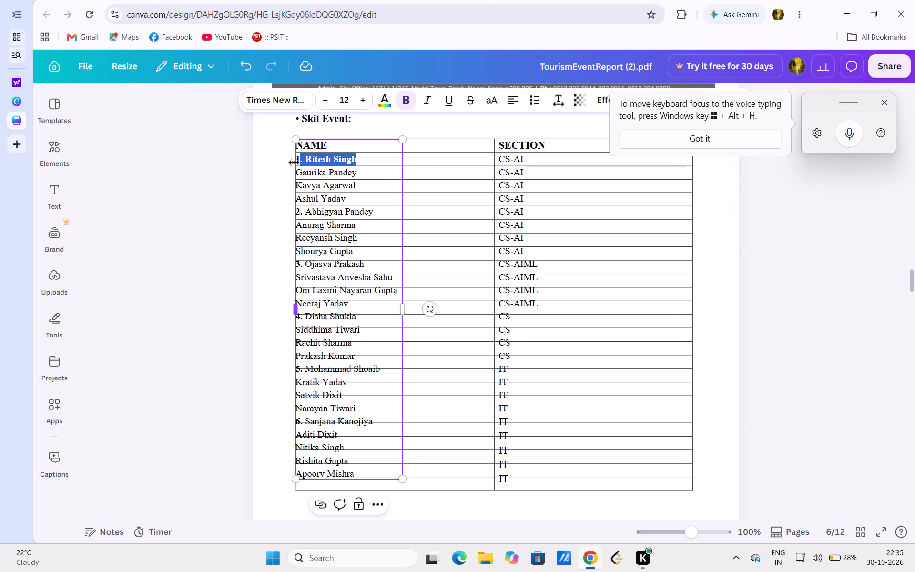
key(ctrl+b)
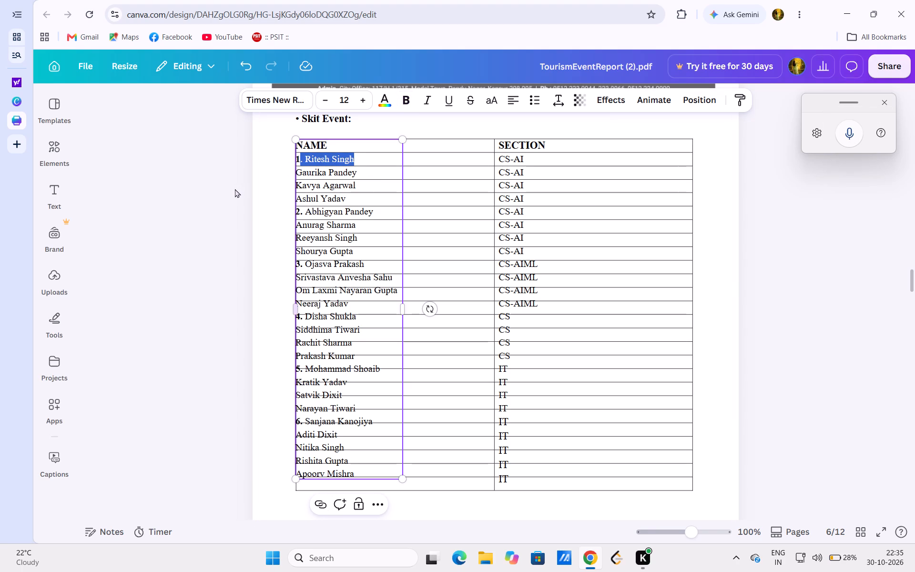
click(235, 189)
Replace the participant name on the line below entry 1 by erasing it and dictating the new participant's full name.
click(365, 172)
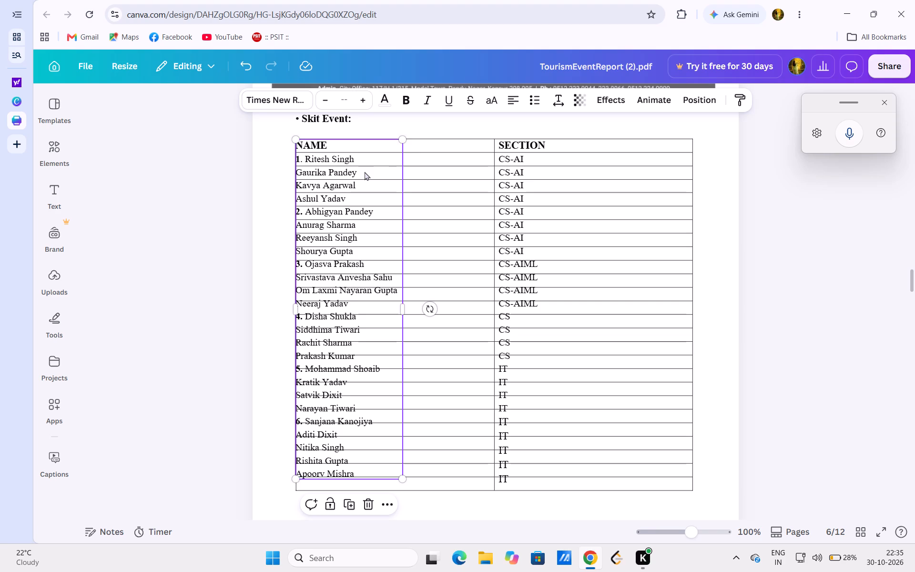
click(363, 172)
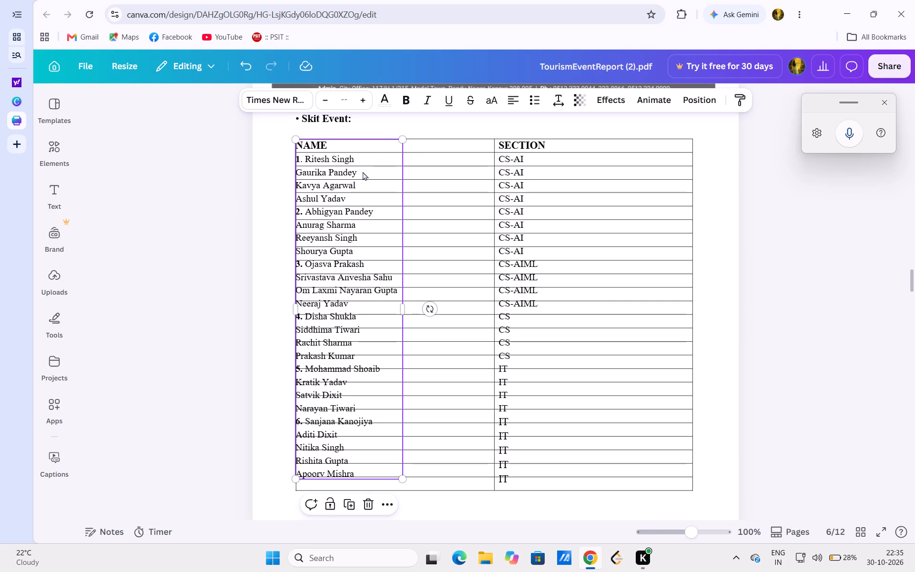
click(363, 172)
key(BackSpace)
key(BackSpace)
key(BackSpace)
key(BackSpace)
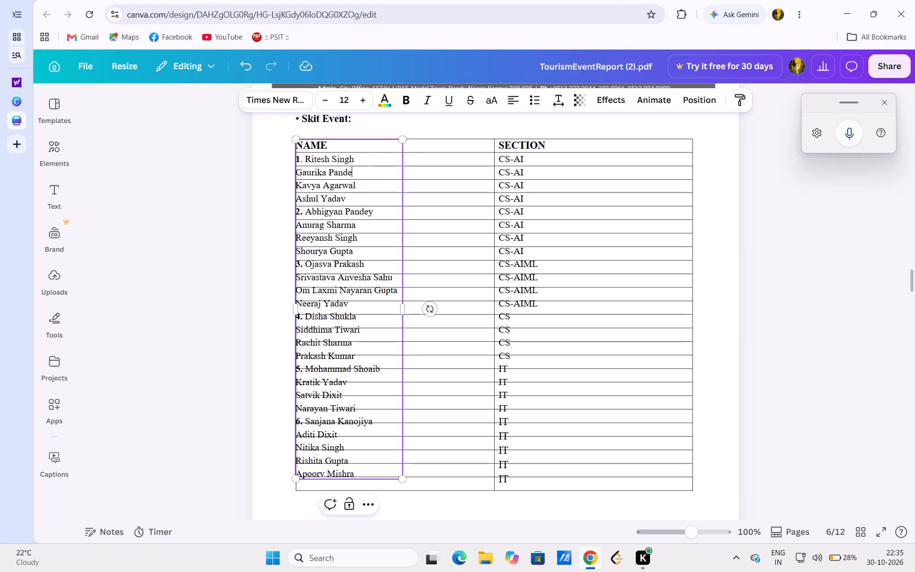
key(BackSpace)
key(BackSpace)
key(BackSpace)
key(BackSpace)
key(BackSpace)
key(BackSpace)
key(BackSpace)
key(BackSpace)
key(BackSpace)
key(BackSpace)
key(BackSpace)
key(BackSpace)
key(BackSpace)
key(BackSpace)
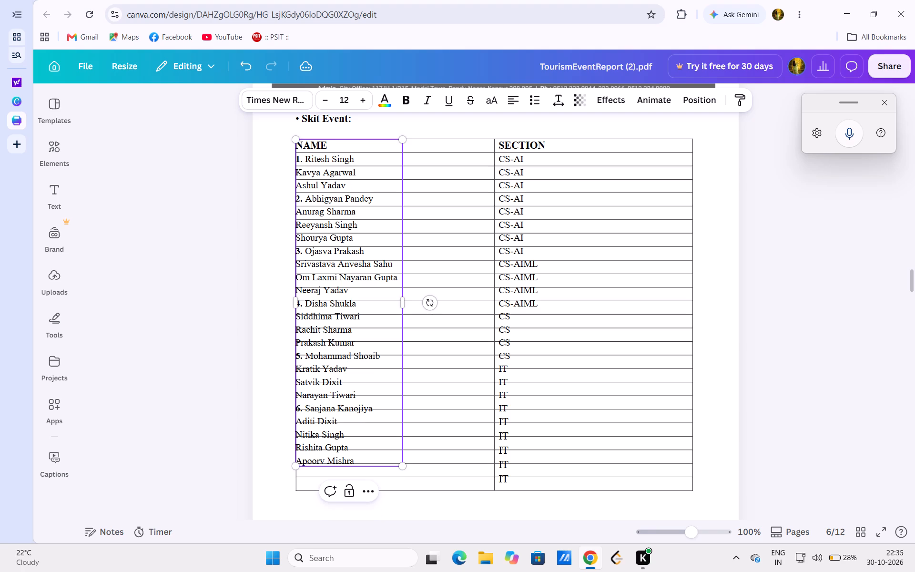
key(Return)
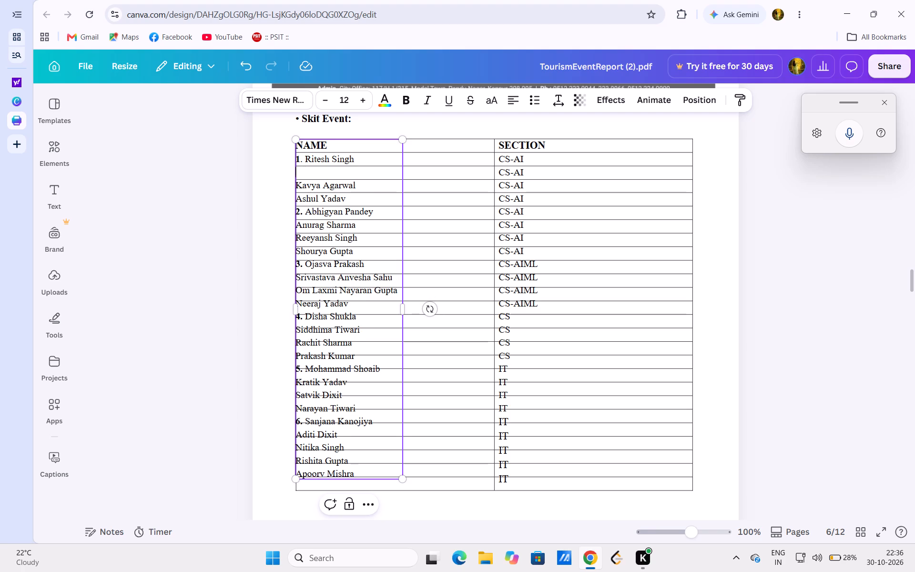
click(850, 125)
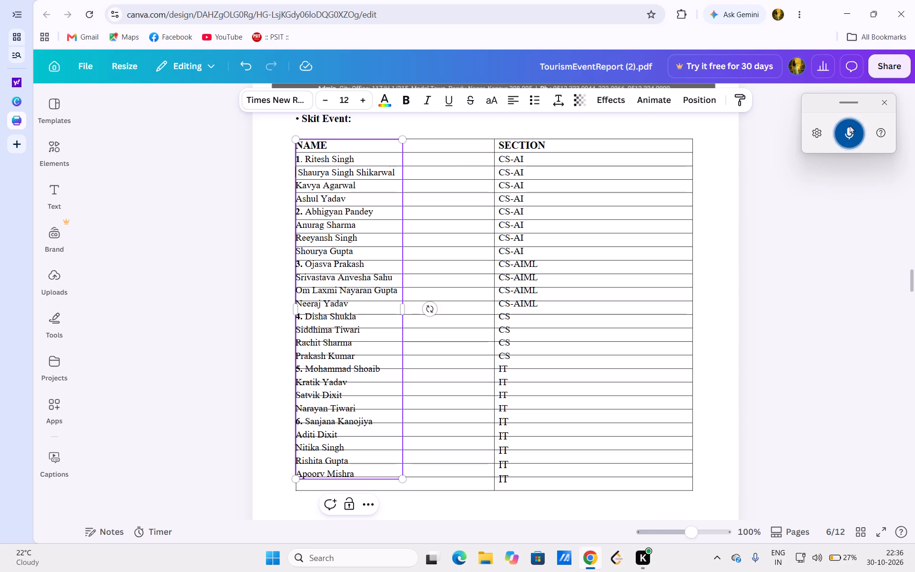
click(850, 125)
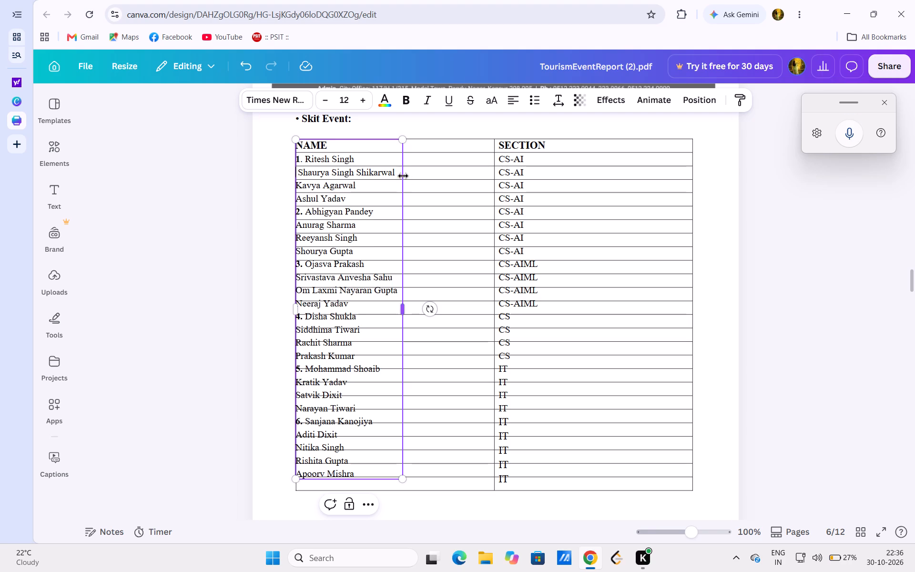
Correct the surname on the line below entry 1, changing its final "l" to "r" and removing the "h" after "S".
click(398, 175)
key(BackSpace)
key(r)
key(BackSpace)
key(BackSpace)
key(BackSpace)
key(r)
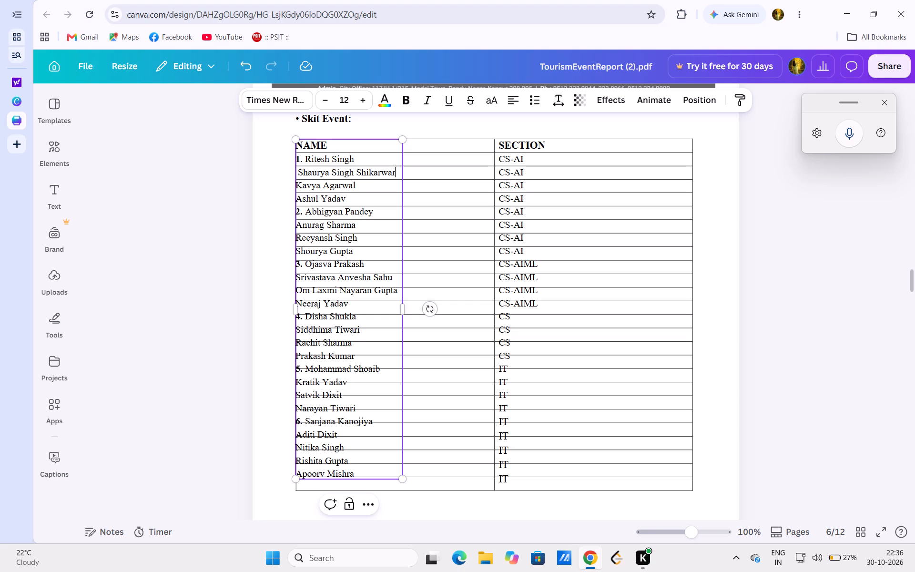
key(Left)
key(Left)
key(Left)
key(Left)
key(Left)
key(Left)
key(Left)
key(Left)
key(BackSpace)
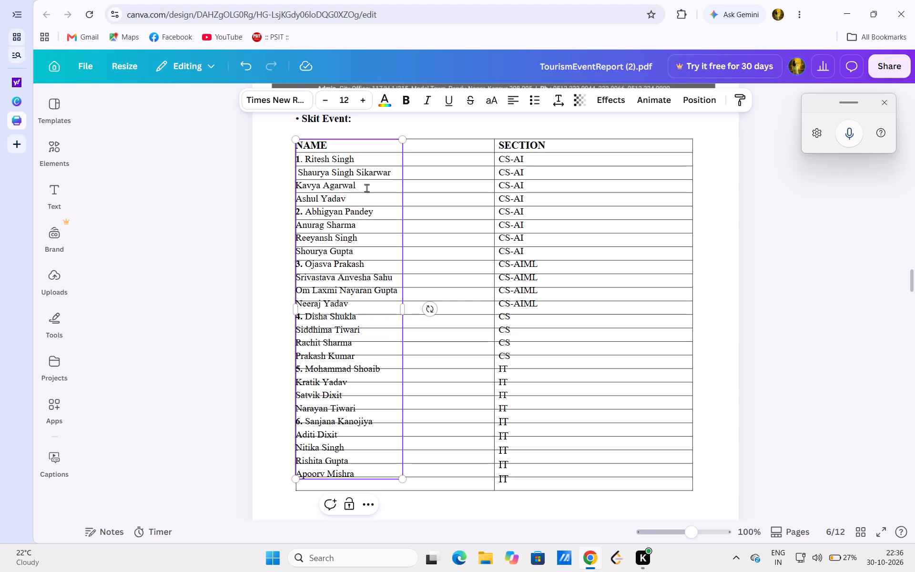
Delete all remaining old participant names from the third name line to the end of the Skit Event NAME column.
click(356, 184)
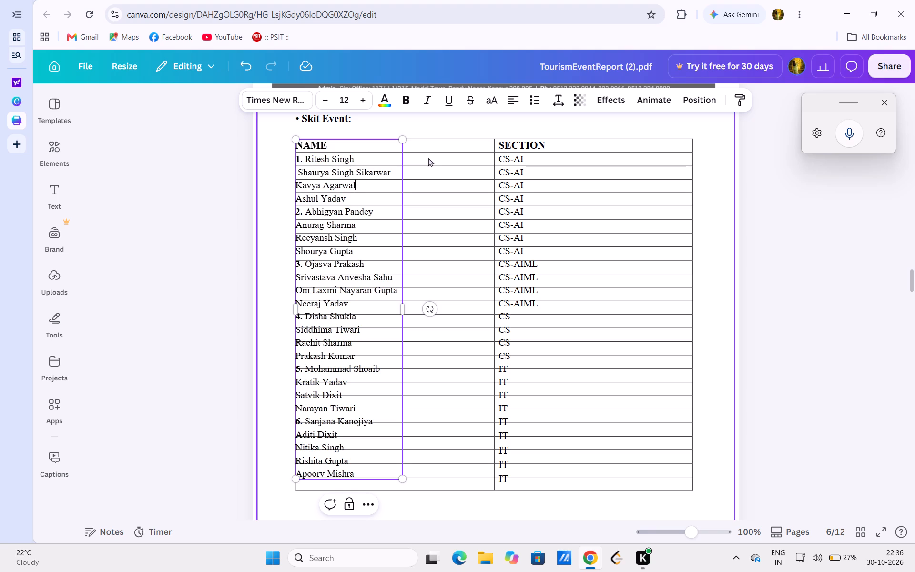
key(Left)
key(Left)
key(Left)
key(Left)
key(Left)
key(Left)
key(Left)
drag(297, 185, 366, 470)
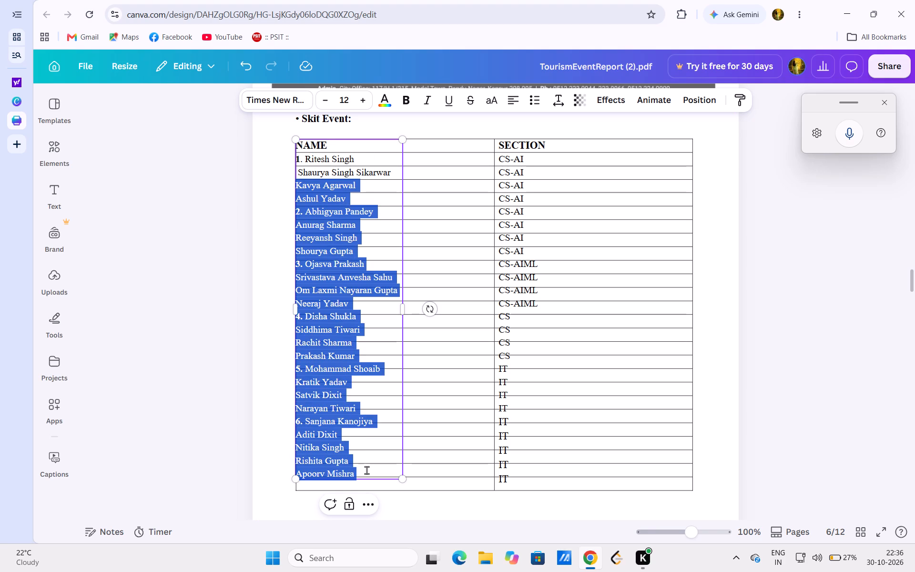
drag(366, 470, 366, 473)
key(BackSpace)
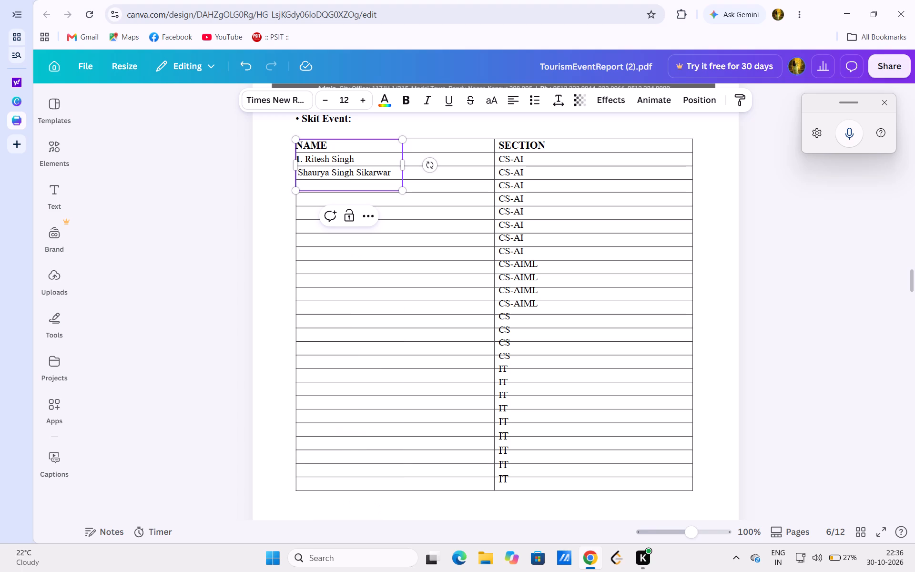
Add a "2." entry on a new line below the second participant and dictate that participant's name.
click(352, 185)
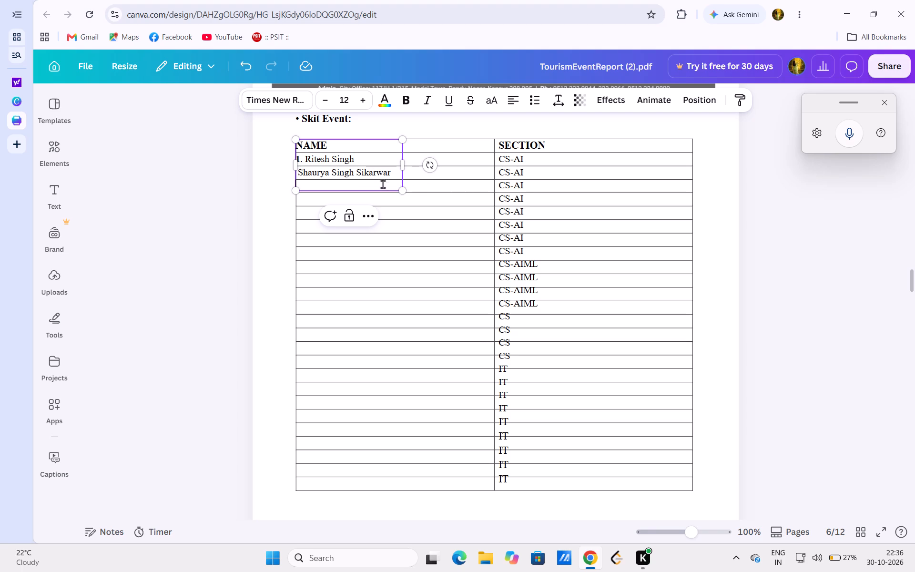
click(387, 183)
click(400, 169)
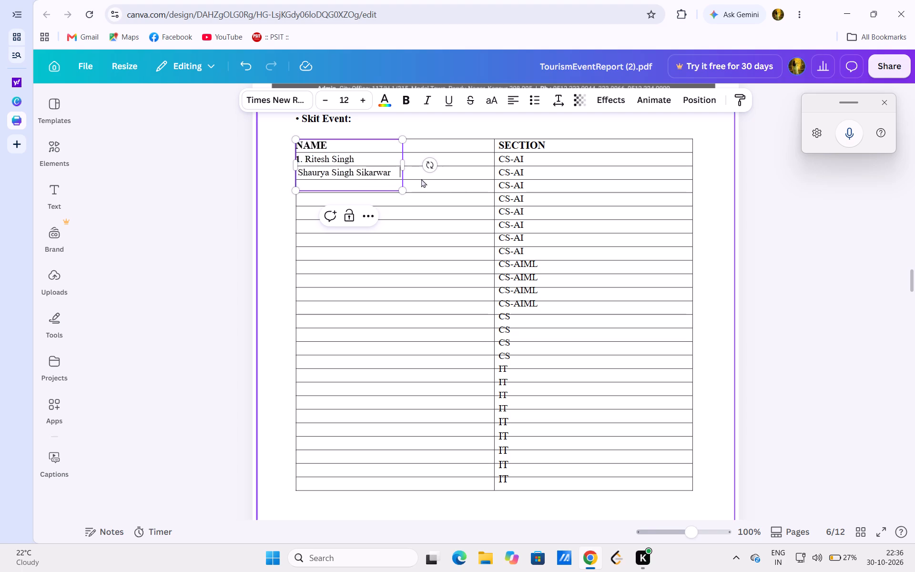
key(Return)
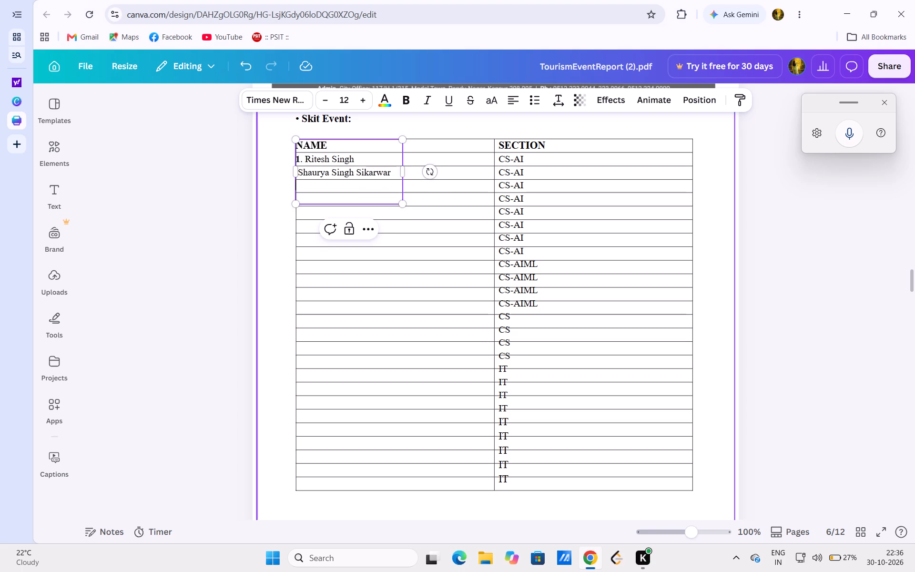
text(2.)
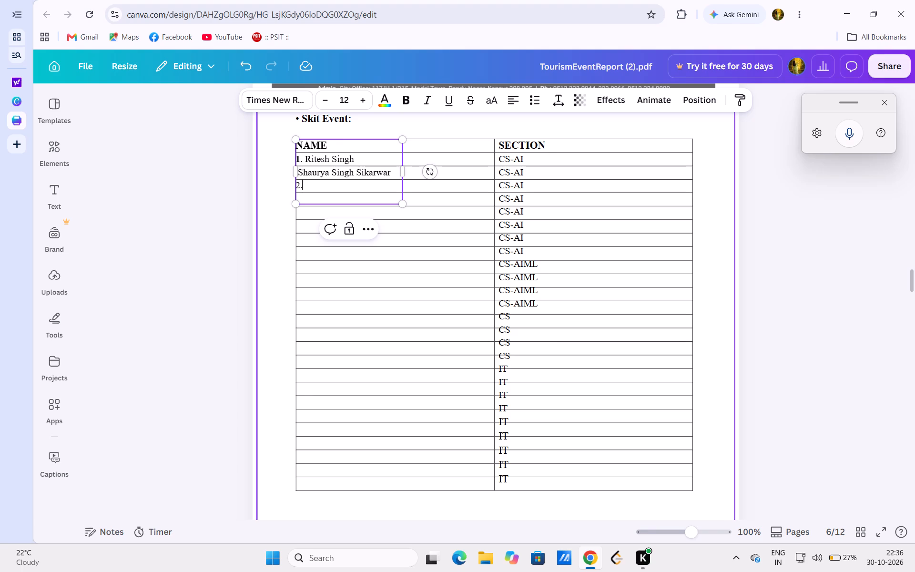
click(845, 136)
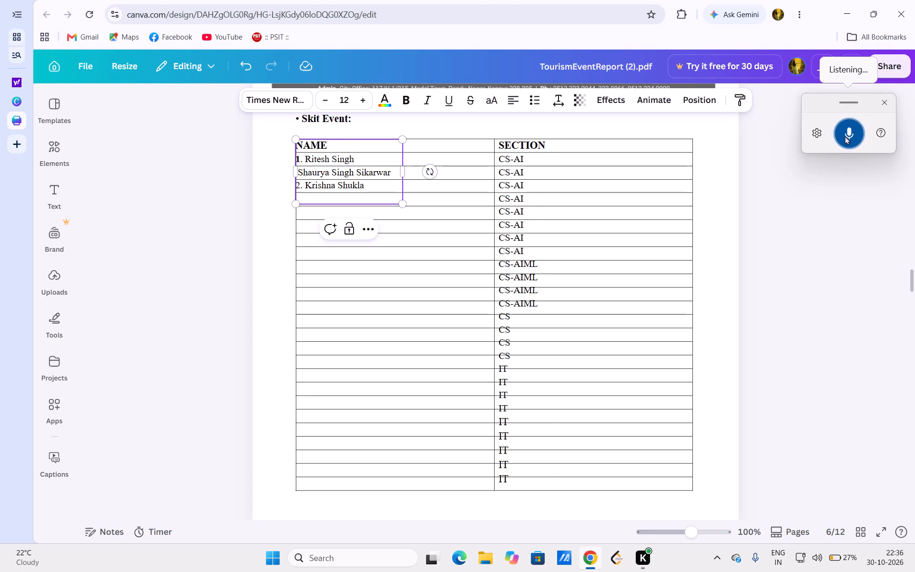
click(845, 136)
Dictate the second team member's name on a new line below the "2." entry.
key(Return)
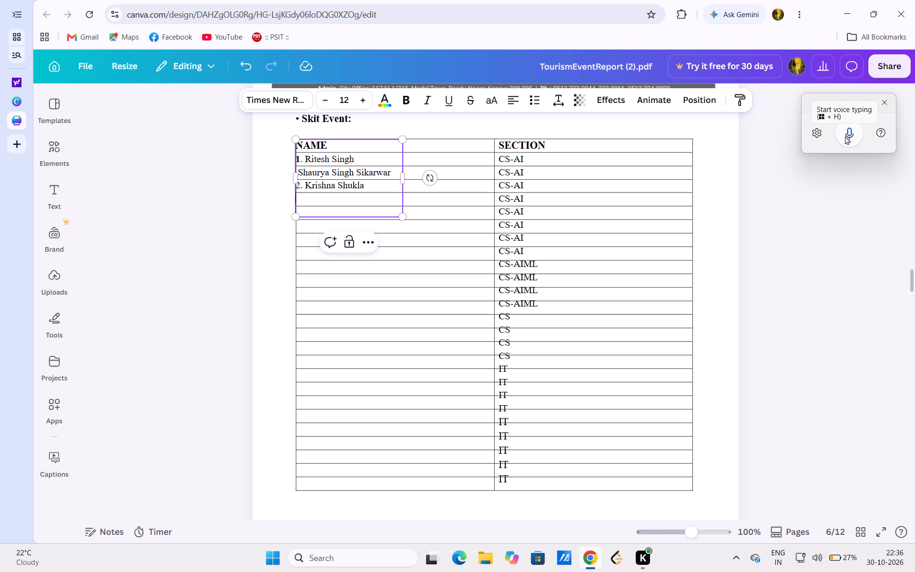
click(850, 133)
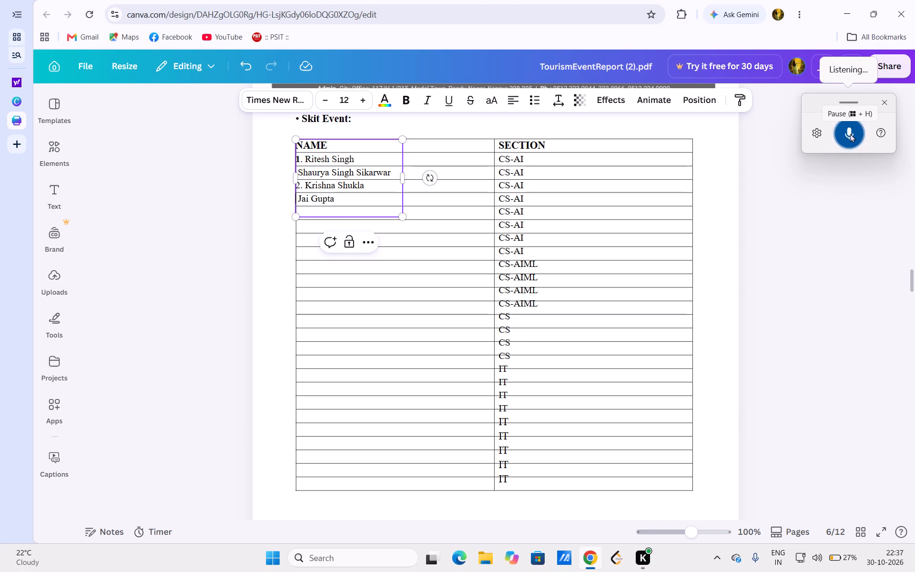
click(850, 133)
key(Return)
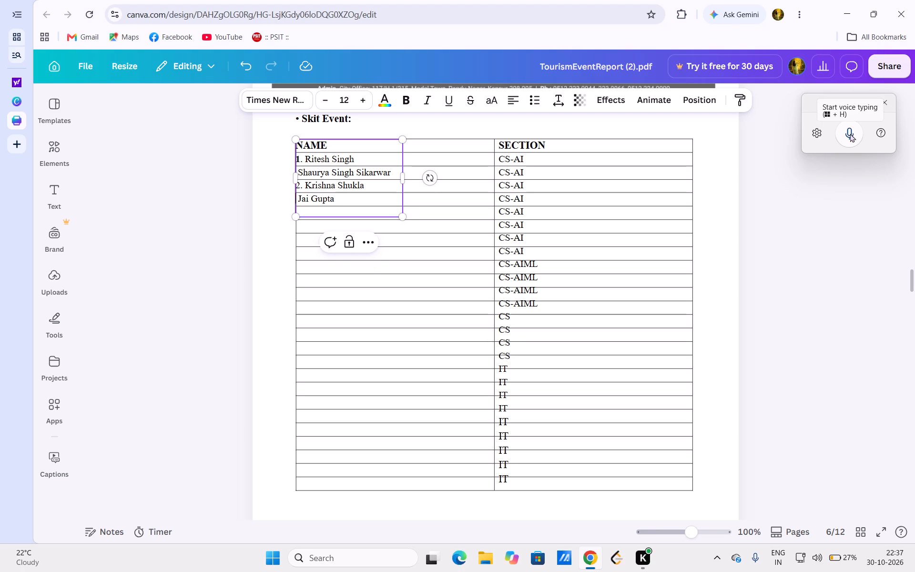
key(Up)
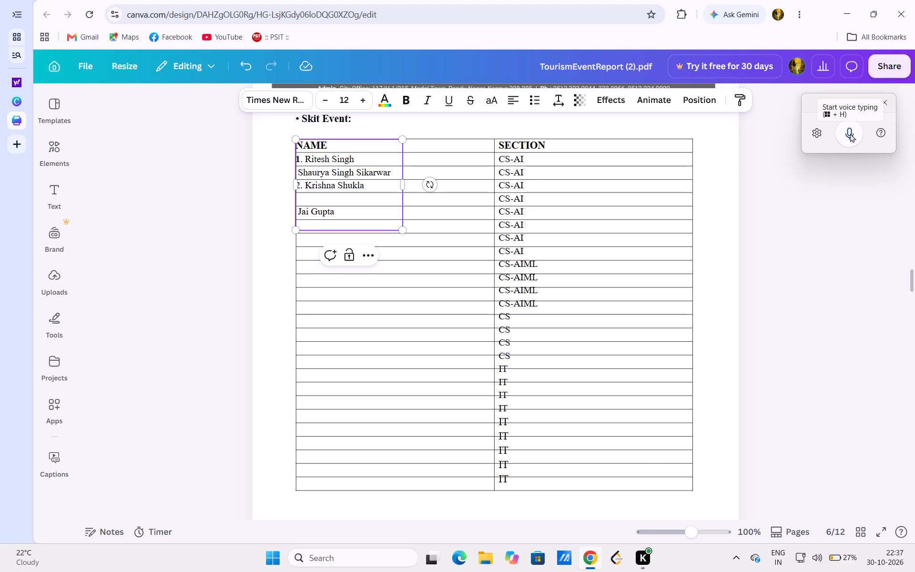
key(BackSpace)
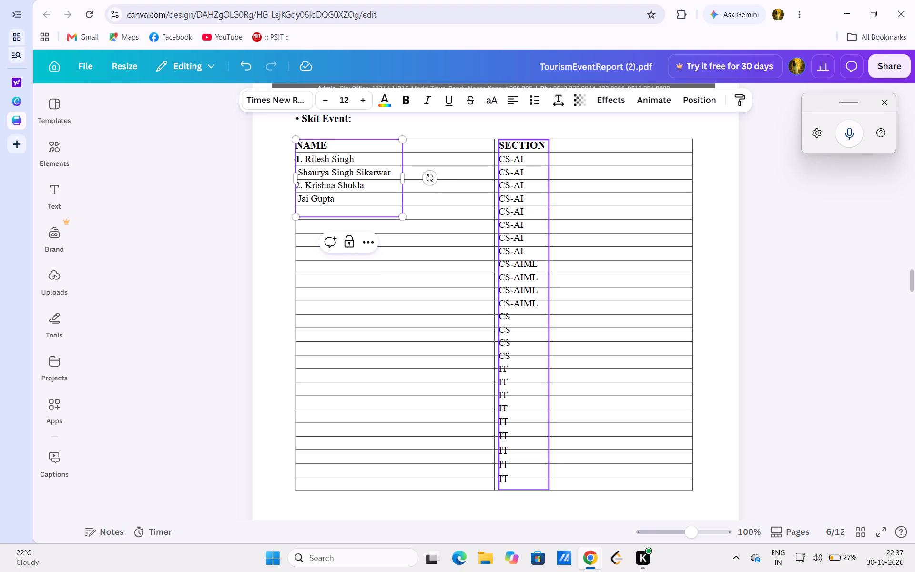
Add a "3." entry on a new line at the end of the Skit Event names and dictate that participant's name.
click(343, 203)
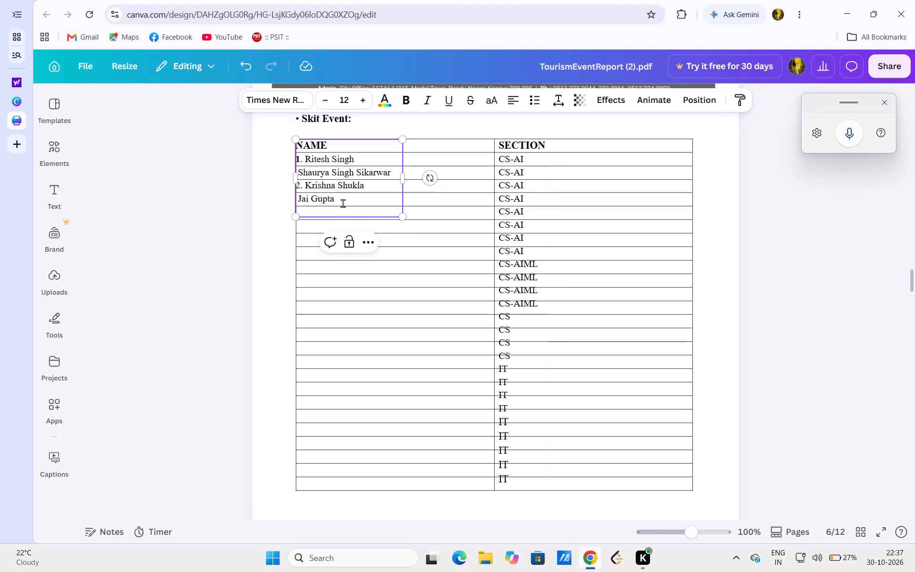
key(Return)
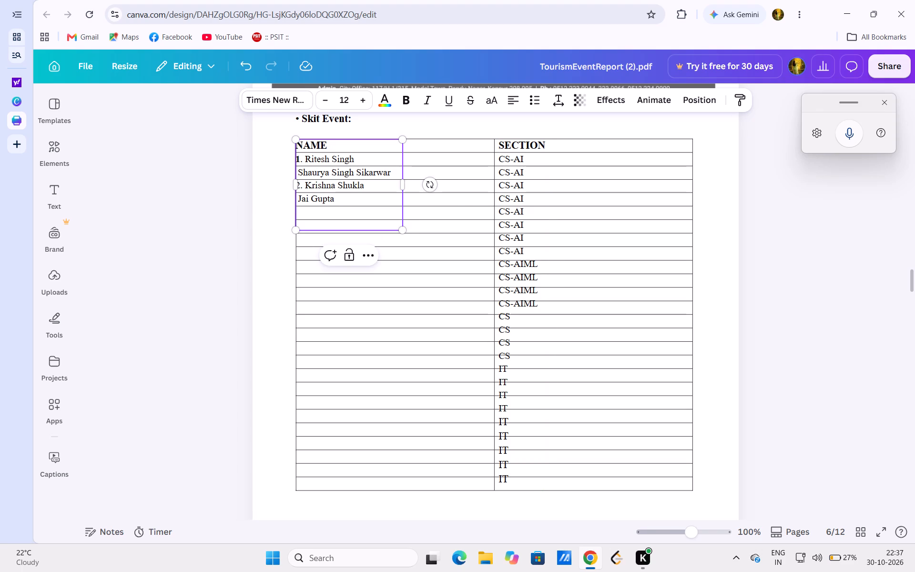
text(3.)
click(844, 131)
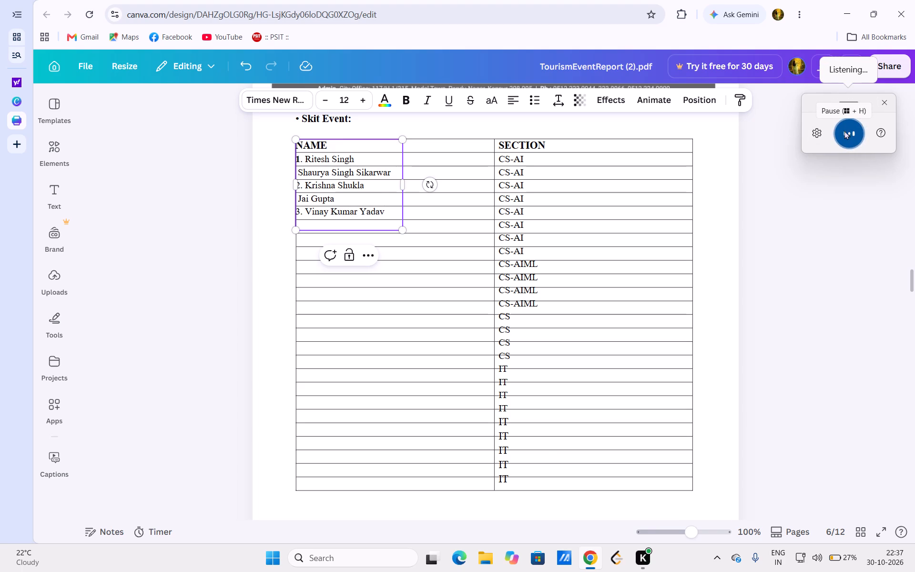
Dictate the second team member's name on a new line below the "3." entry.
key(Return)
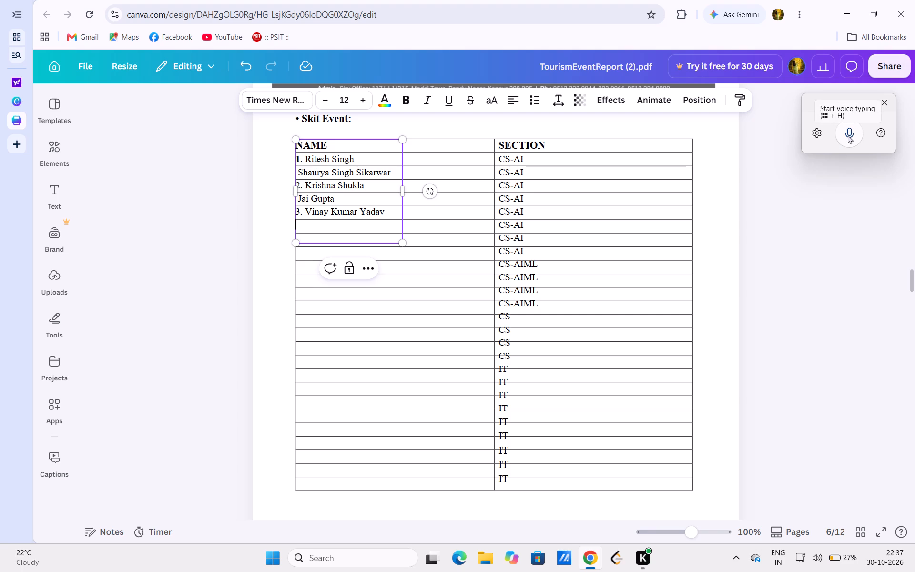
click(848, 135)
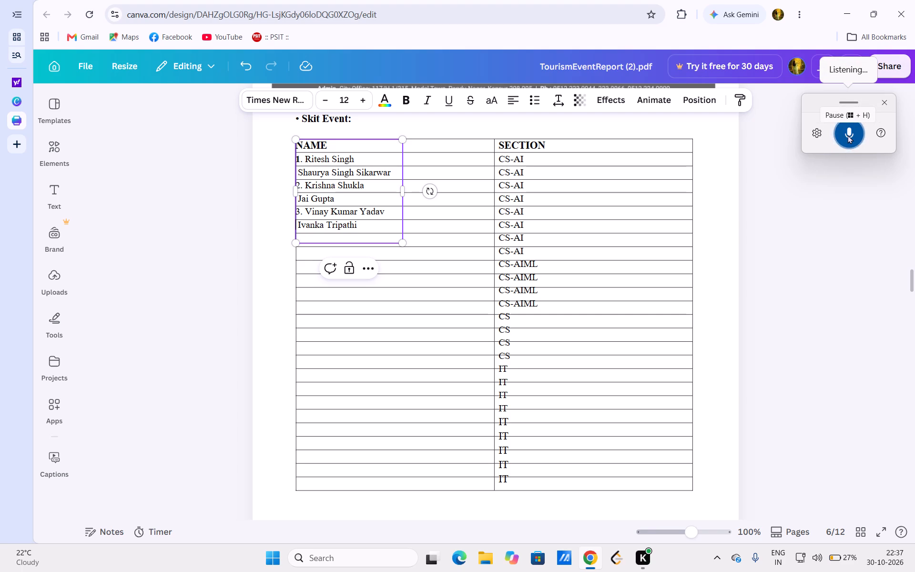
click(848, 135)
Correct the first name on the line below entry 3 by replacing its opening "Iv" with "Shiv".
click(304, 226)
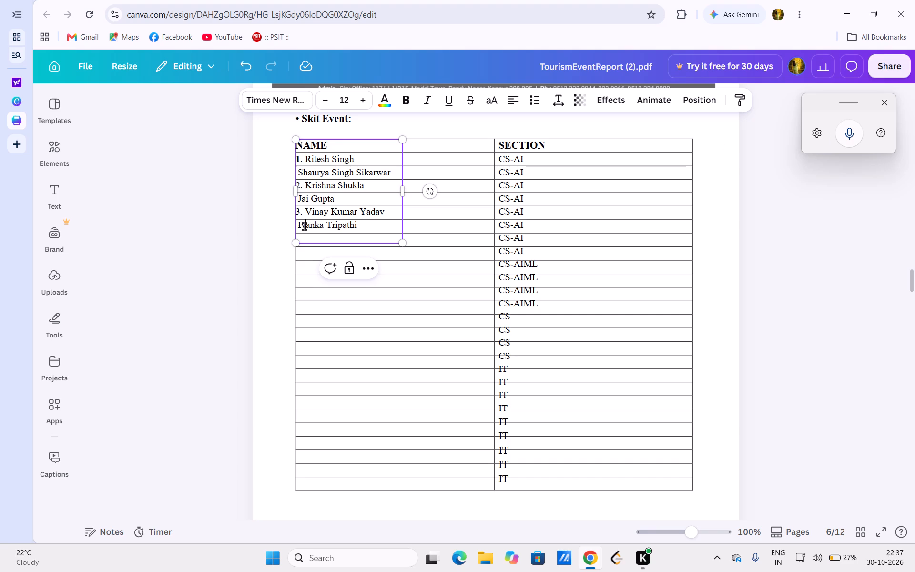
key(BackSpace)
key(BackSpace)
text(Shi)
key(v)
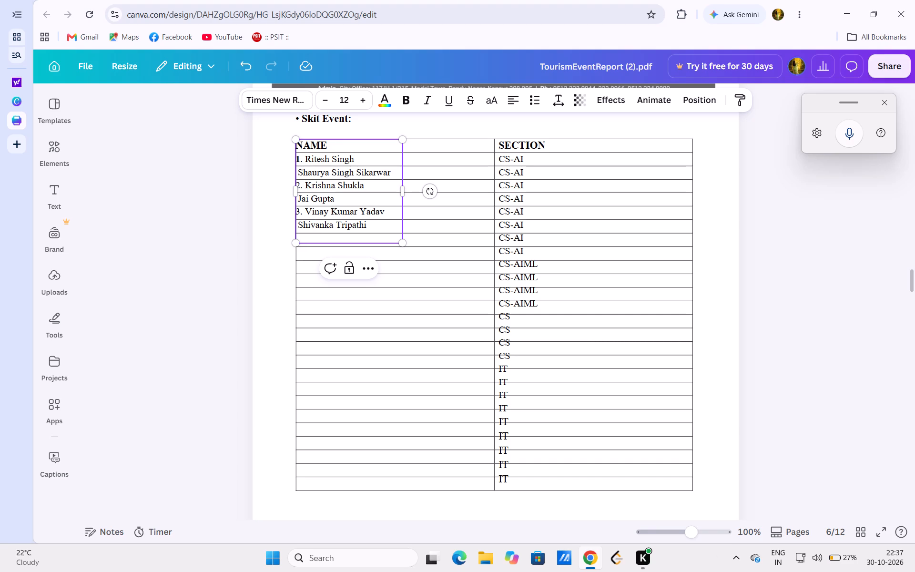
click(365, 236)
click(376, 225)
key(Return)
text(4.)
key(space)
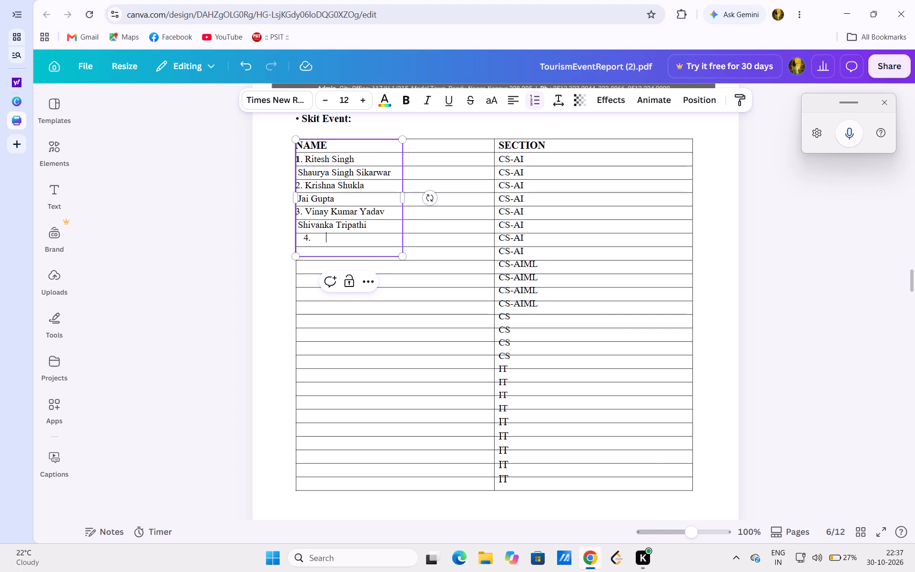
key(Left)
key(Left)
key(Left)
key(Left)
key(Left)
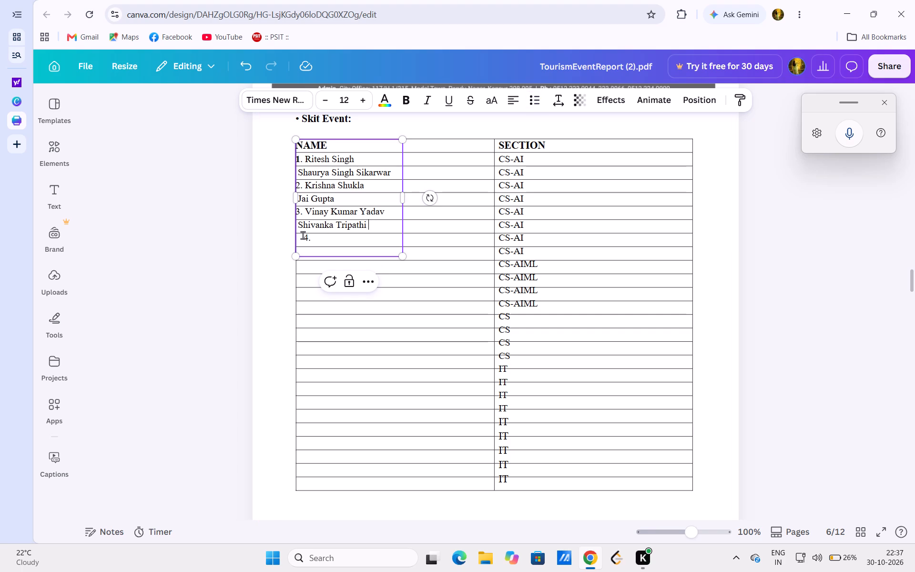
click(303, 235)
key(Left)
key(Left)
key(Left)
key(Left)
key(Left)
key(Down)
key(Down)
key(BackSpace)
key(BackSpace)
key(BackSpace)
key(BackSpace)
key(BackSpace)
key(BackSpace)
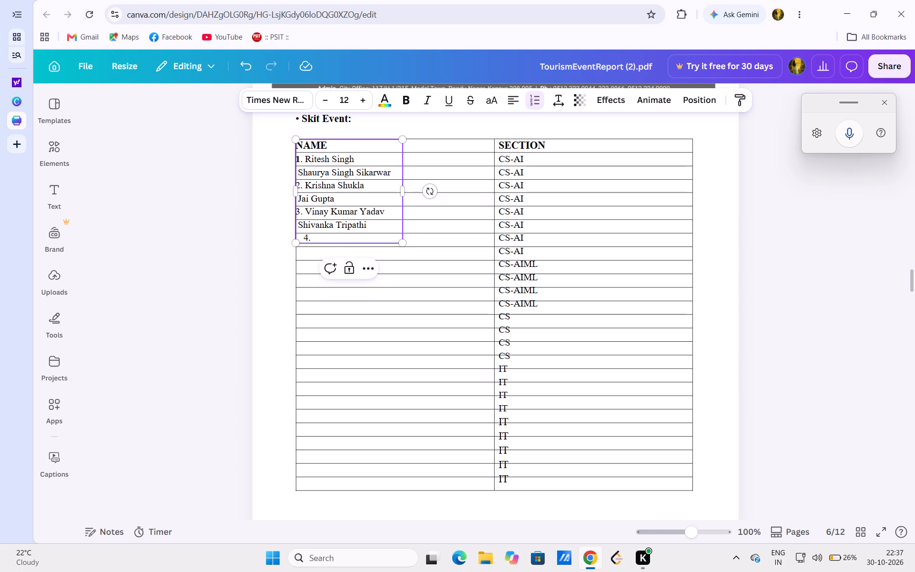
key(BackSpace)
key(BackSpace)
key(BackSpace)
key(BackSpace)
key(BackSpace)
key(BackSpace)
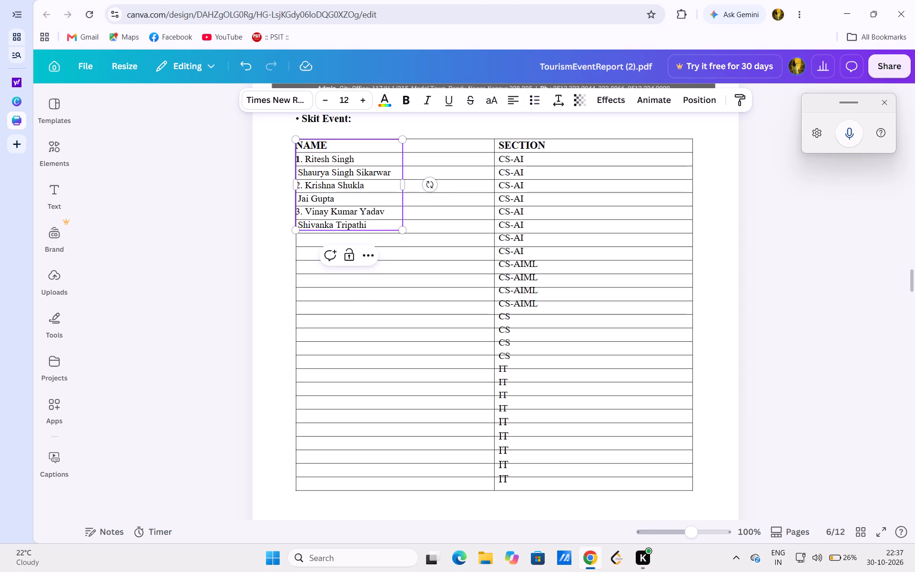
Add a "4." entry on a new line as plain text and dictate both team members' names after it.
key(Return)
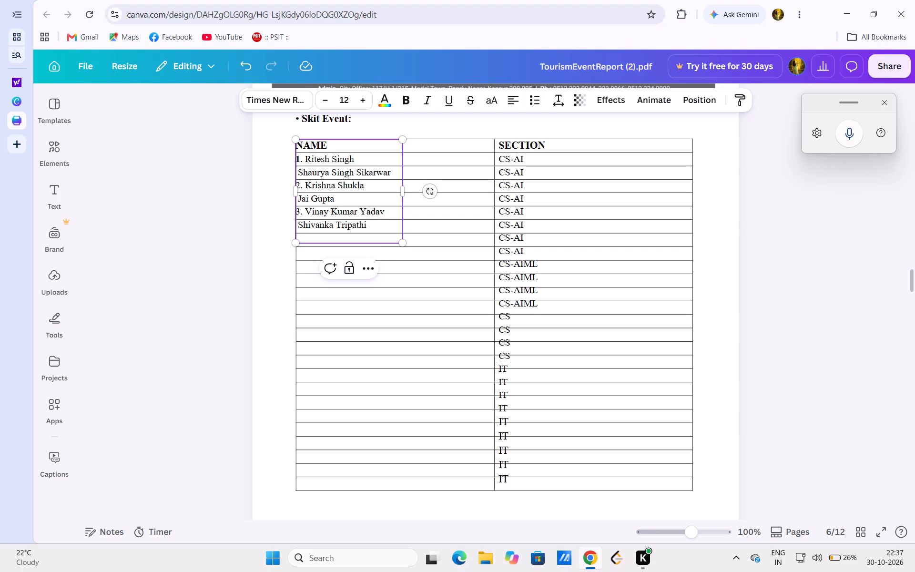
key(4)
key(period)
click(848, 133)
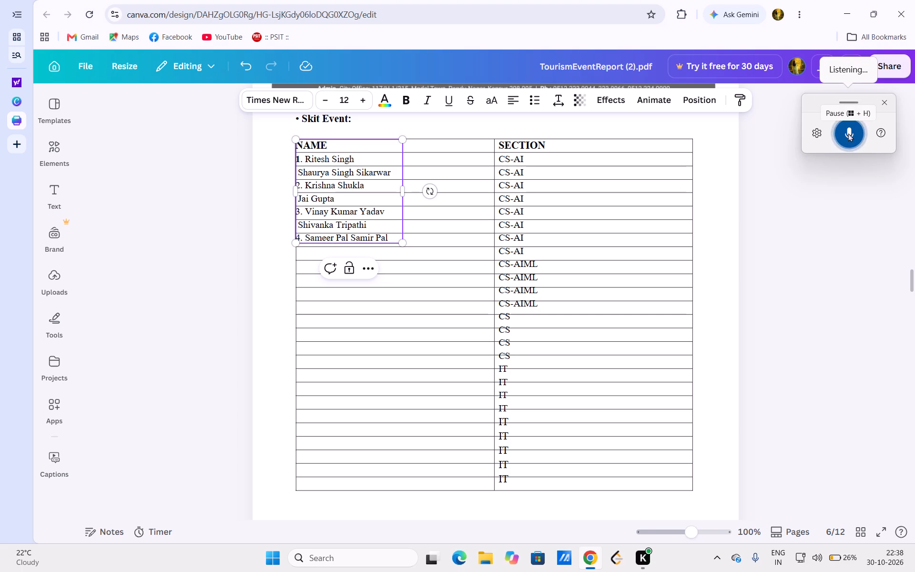
click(848, 133)
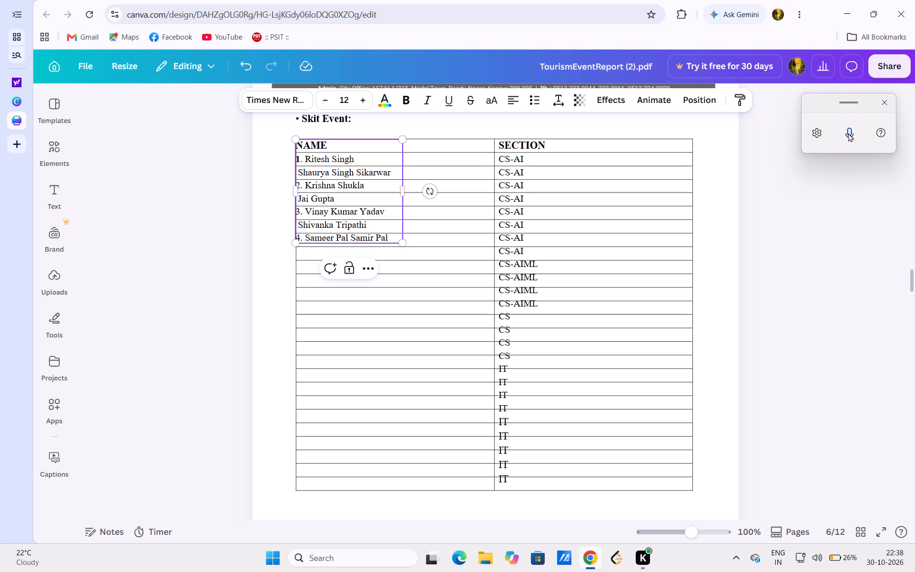
Correct the second dictated first name in entry 4 by replacing its "i" with "ee".
key(Left)
key(Left)
key(Left)
key(Left)
key(Left)
key(BackSpace)
text(ee)
Split entry 4 so the second team member's name sits on its own line.
key(Left)
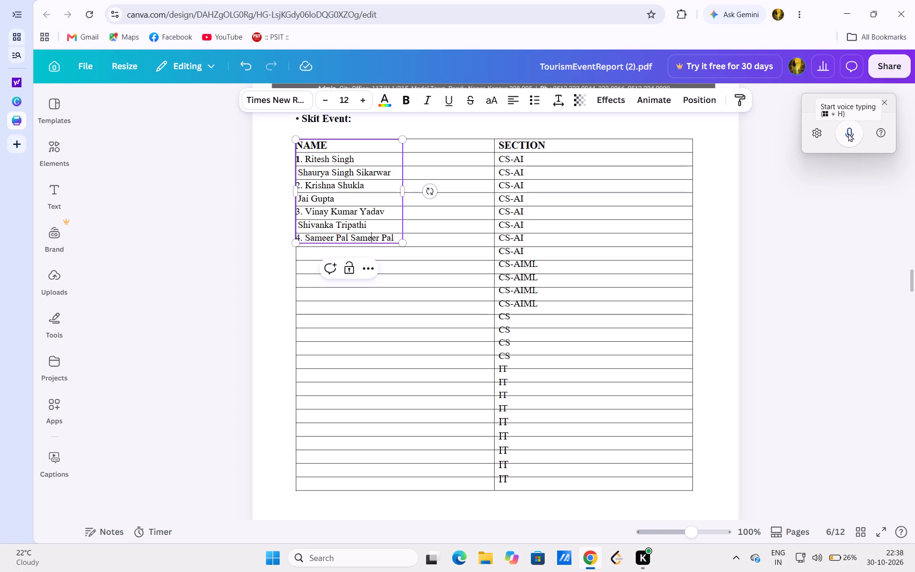
key(Left)
key(Left)
key(Left)
key(Left)
key(Return)
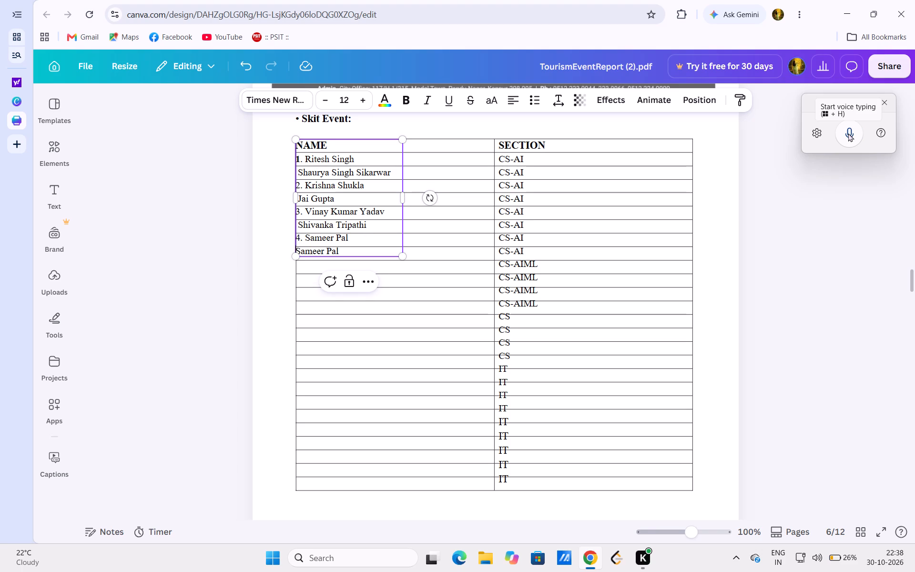
Add a "5." entry on a new line below entry 4's second member and dictate both team members' names.
key(Right)
key(Right)
key(Right)
key(Right)
key(Right)
key(Right)
key(Right)
key(Right)
key(Right)
key(Right)
key(Right)
key(Return)
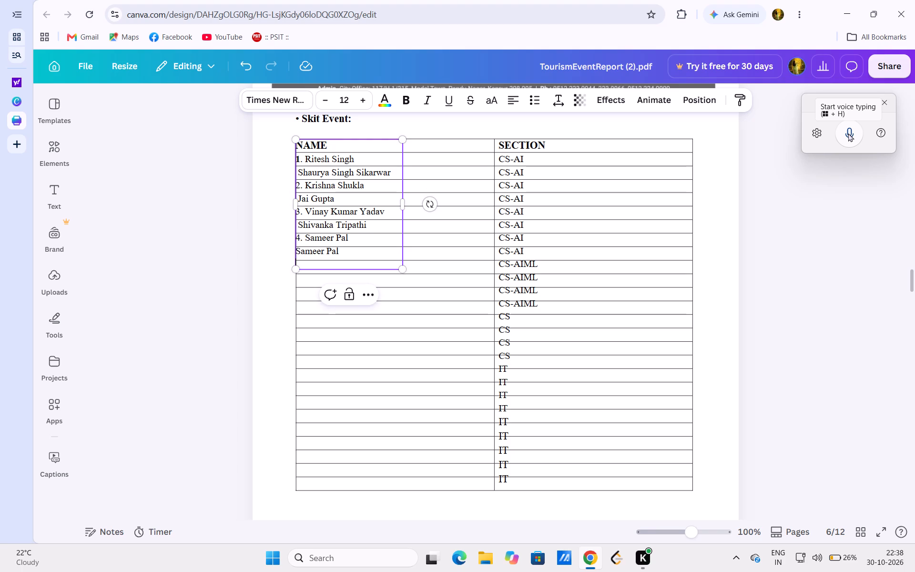
text(5.)
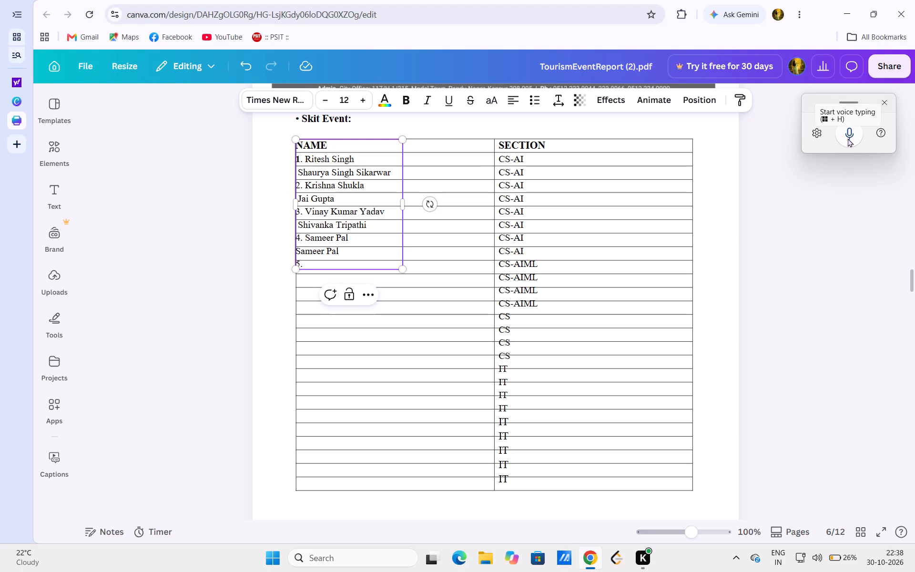
click(848, 138)
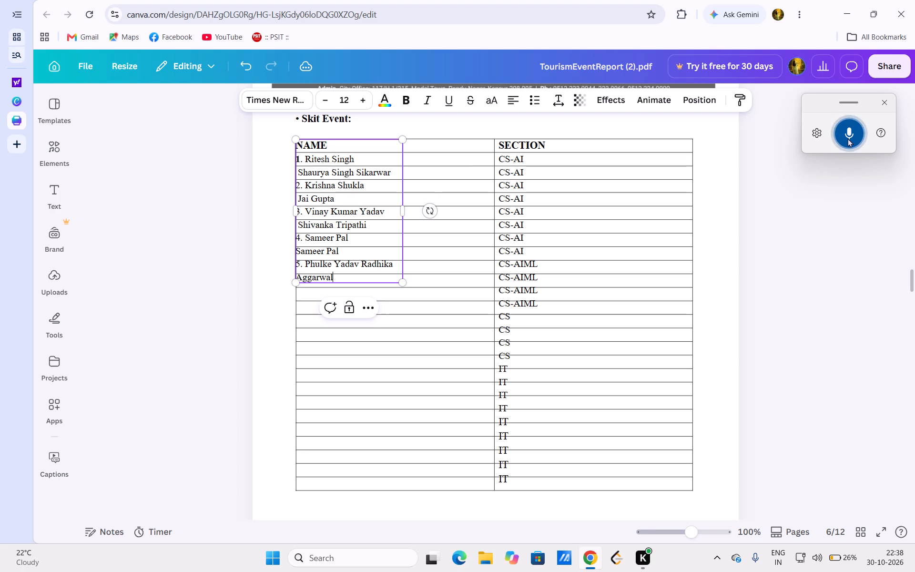
click(848, 138)
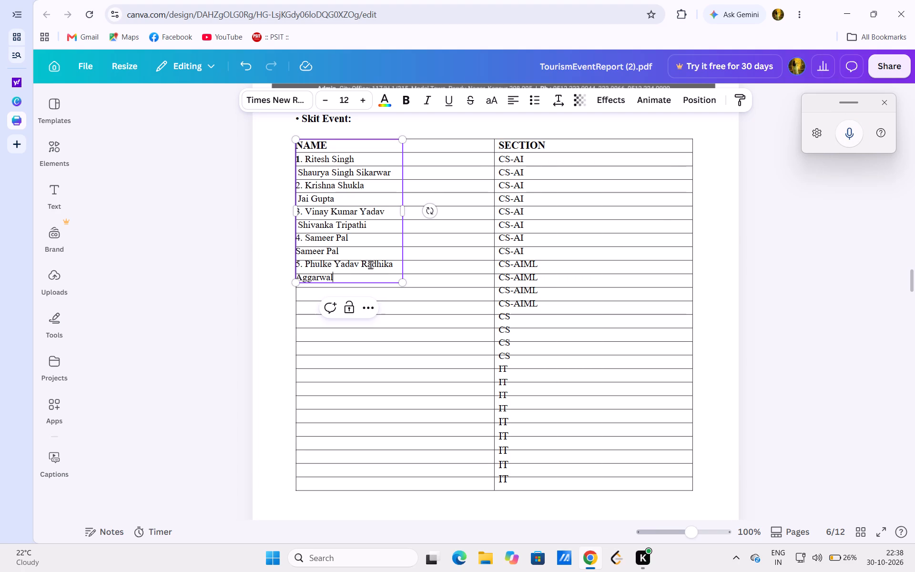
Split entry 5 so the second team member's name starts on its own line.
click(361, 264)
key(Return)
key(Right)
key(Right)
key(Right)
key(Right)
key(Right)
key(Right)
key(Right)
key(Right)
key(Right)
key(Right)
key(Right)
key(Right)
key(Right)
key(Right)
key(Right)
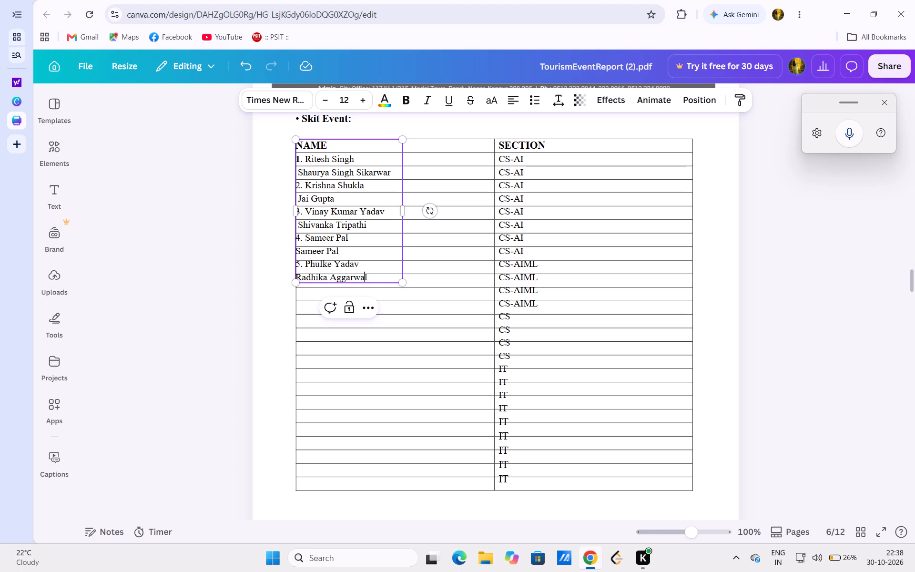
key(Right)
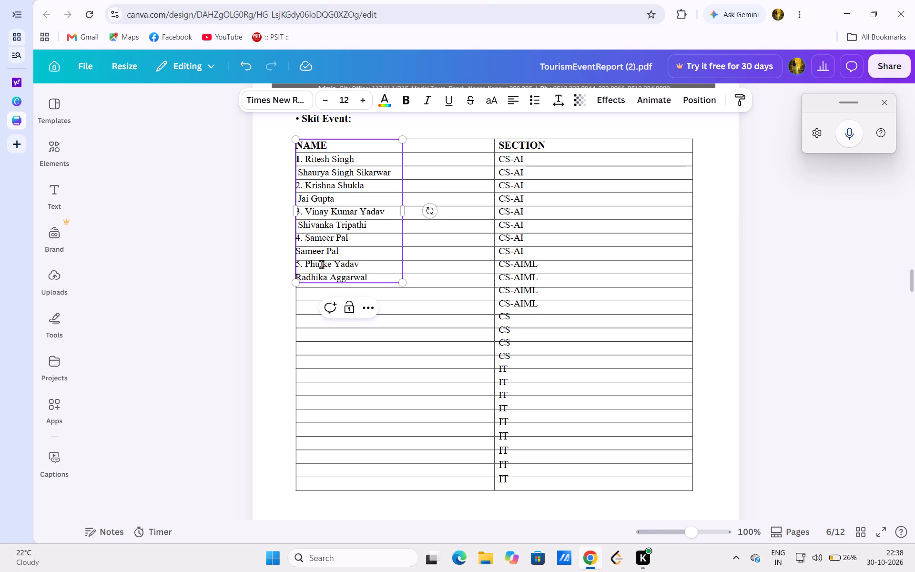
Correct the first name in entry 5 by replacing its final "e" with "it".
click(321, 264)
key(Right)
key(Right)
key(BackSpace)
text(it)
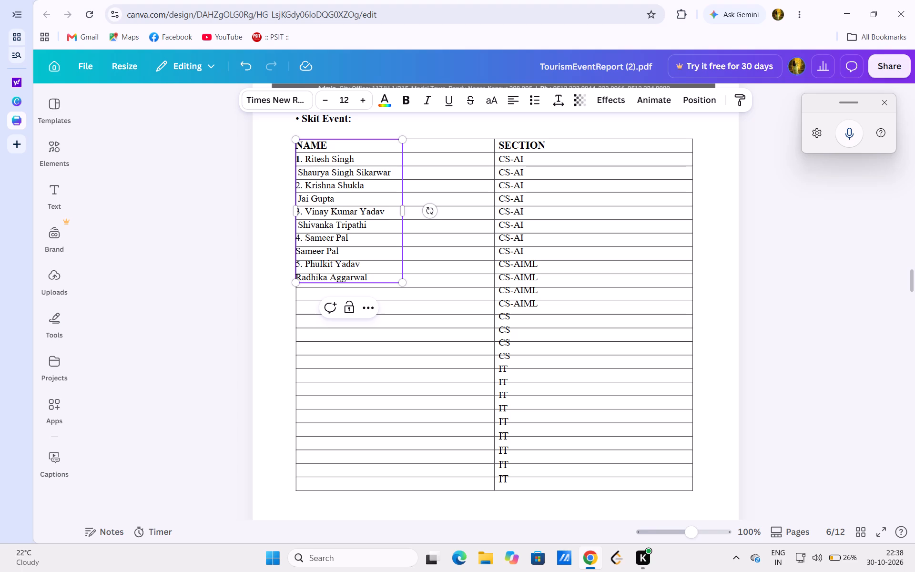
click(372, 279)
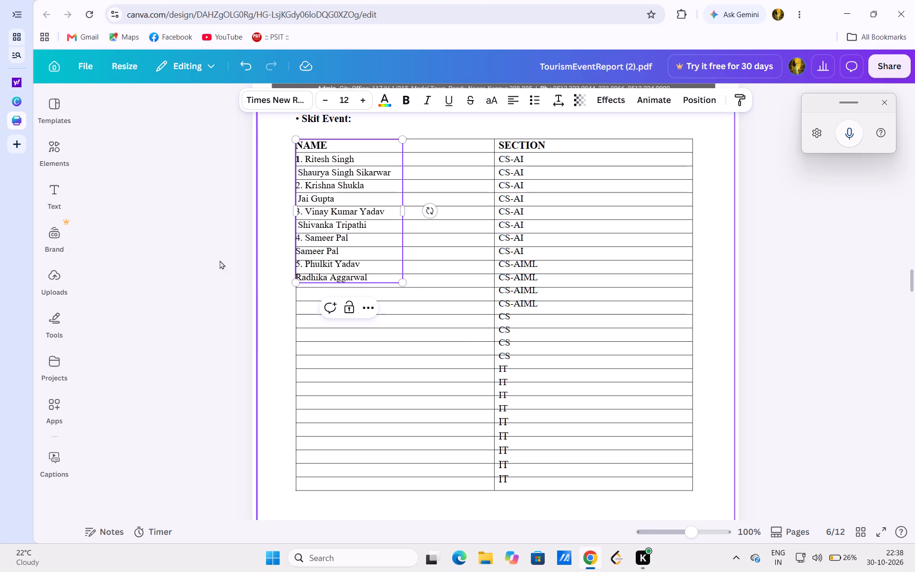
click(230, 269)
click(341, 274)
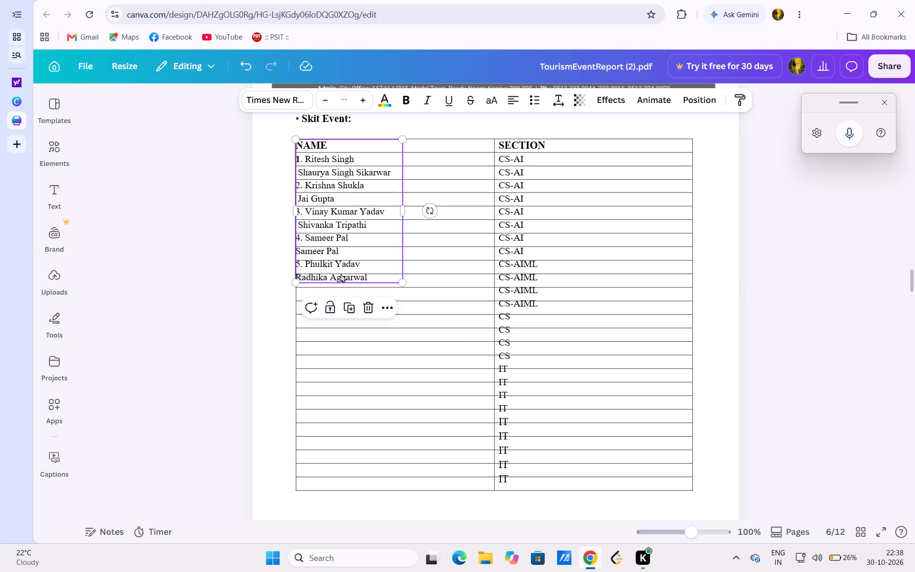
Add a "6." entry on a new line below entry 5's second member in the Skit Event name column.
click(346, 279)
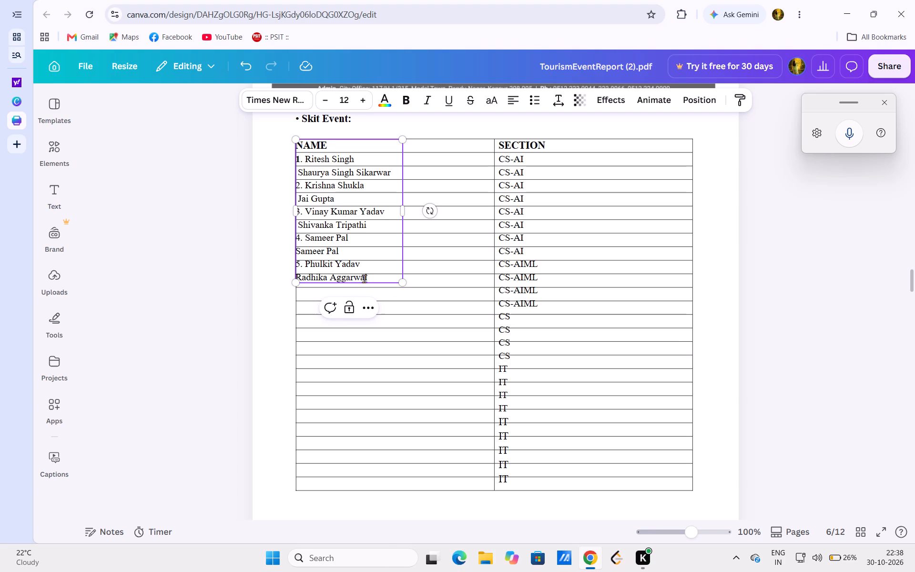
click(376, 275)
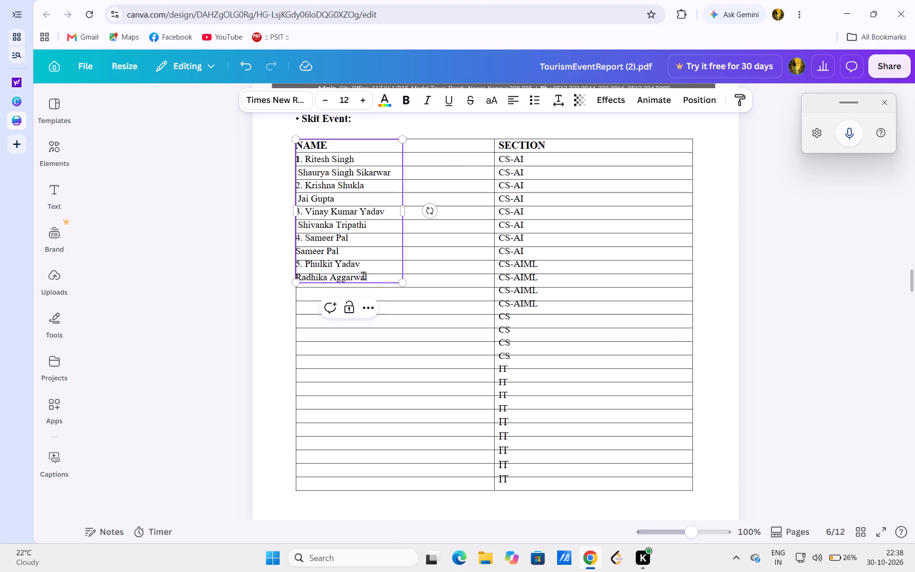
click(361, 283)
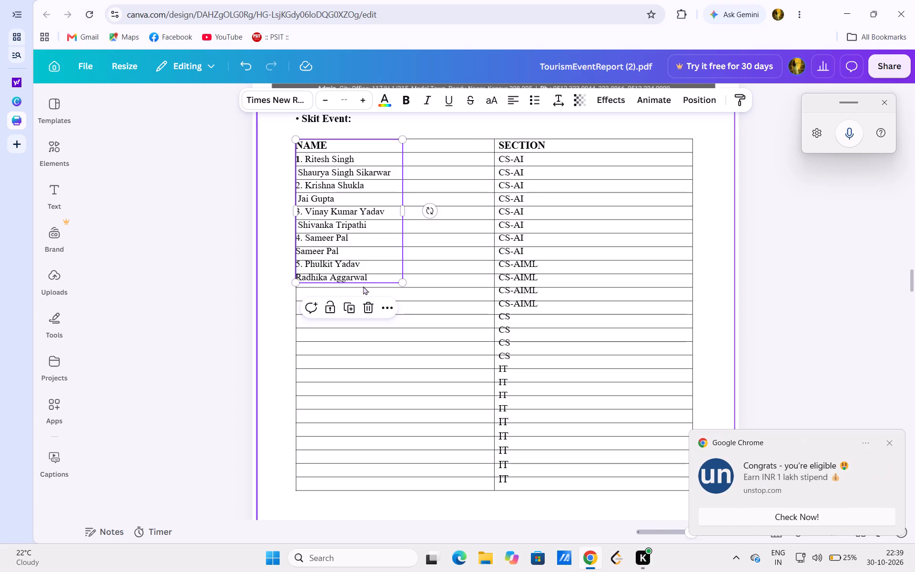
click(378, 274)
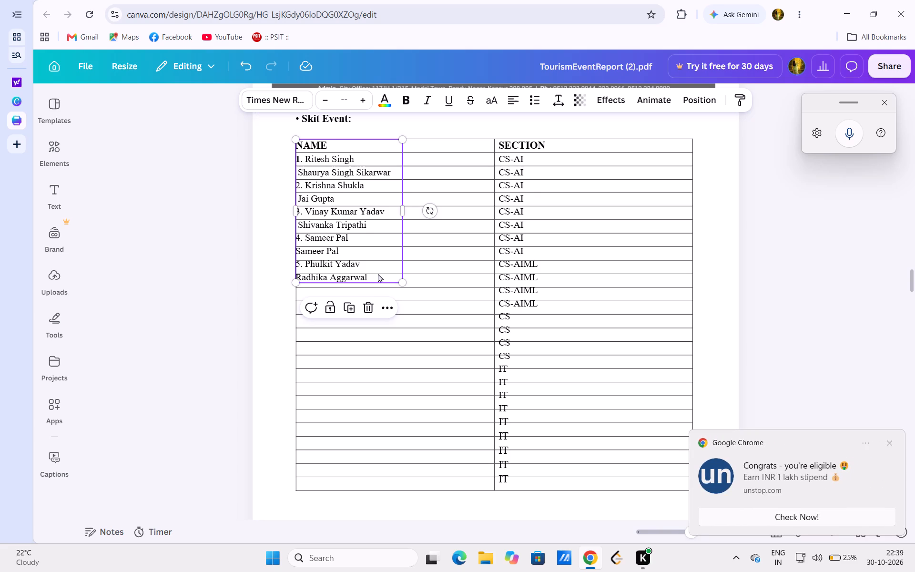
key(Return)
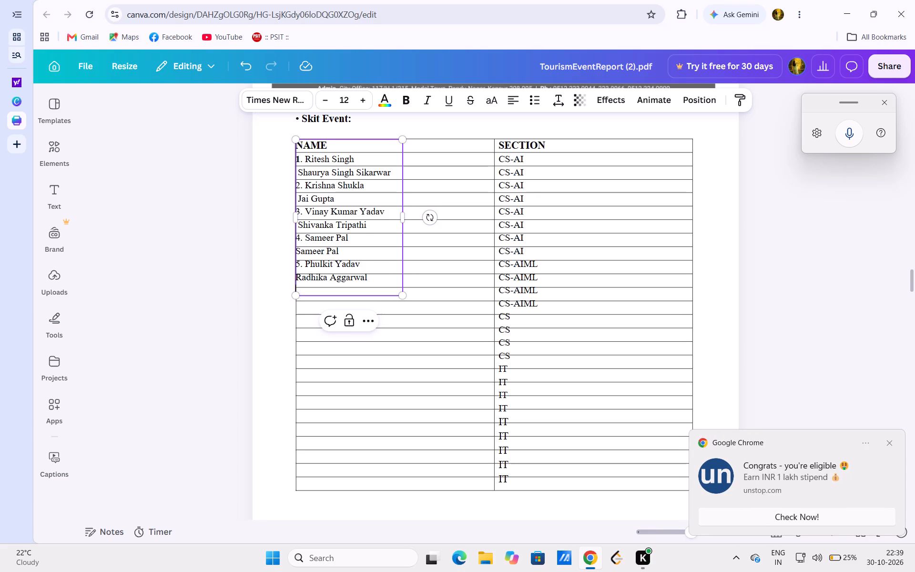
text(6.)
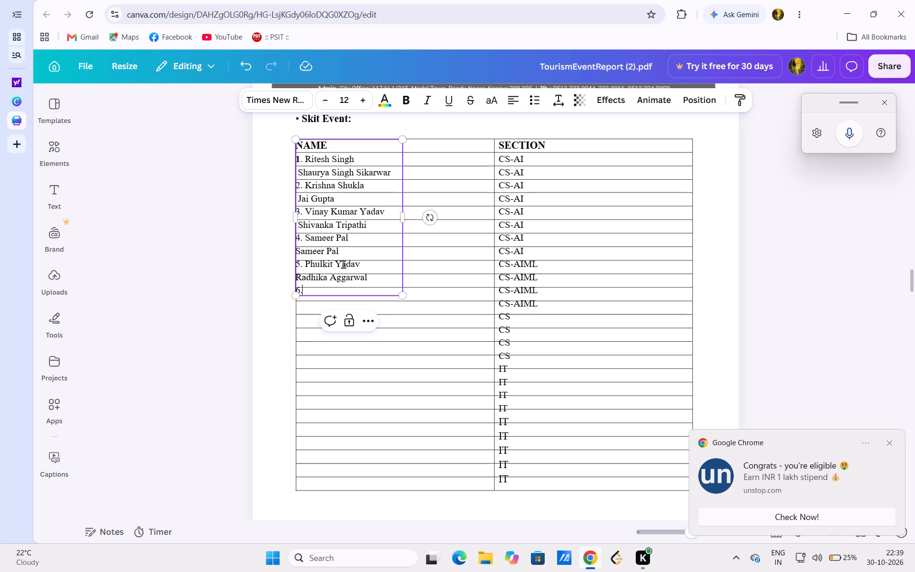
Correct the first member's first name in entry 5 by removing the extra "h".
click(318, 263)
key(Left)
key(BackSpace)
key(Right)
key(Right)
Correct the second member's surname in entry 5 by removing the extra "g".
click(311, 289)
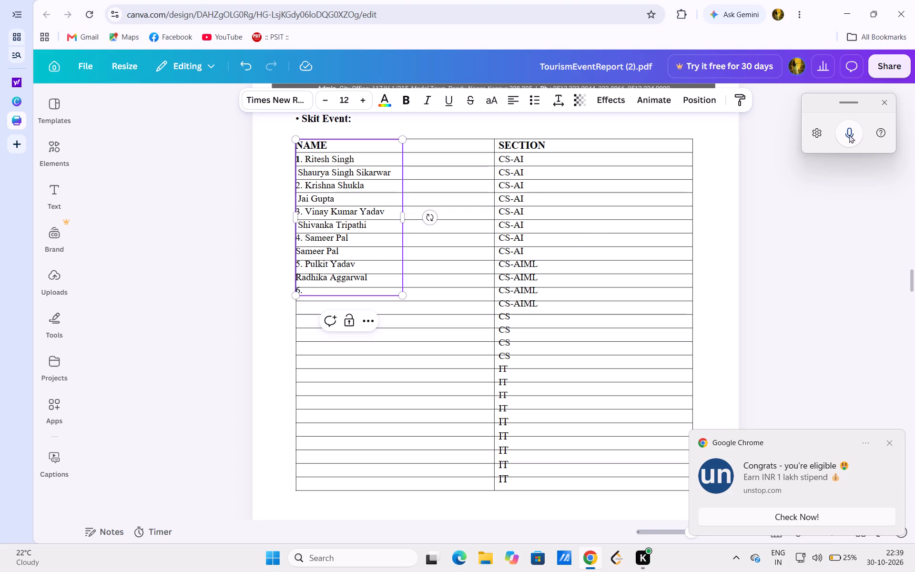
click(349, 275)
key(Left)
key(plus)
key(BackSpace)
key(BackSpace)
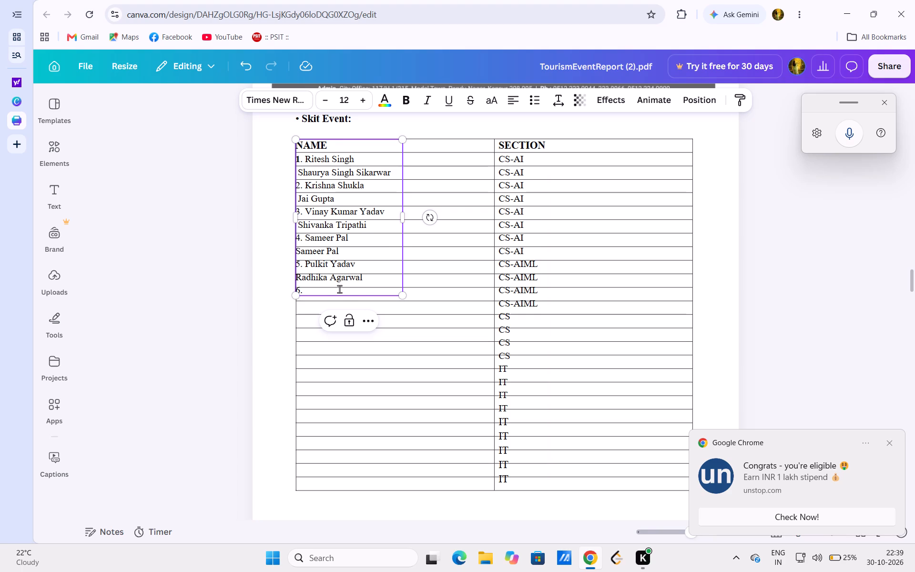
Dictate both team members' names after "6." and add a final "y" to the second member's surname.
click(339, 289)
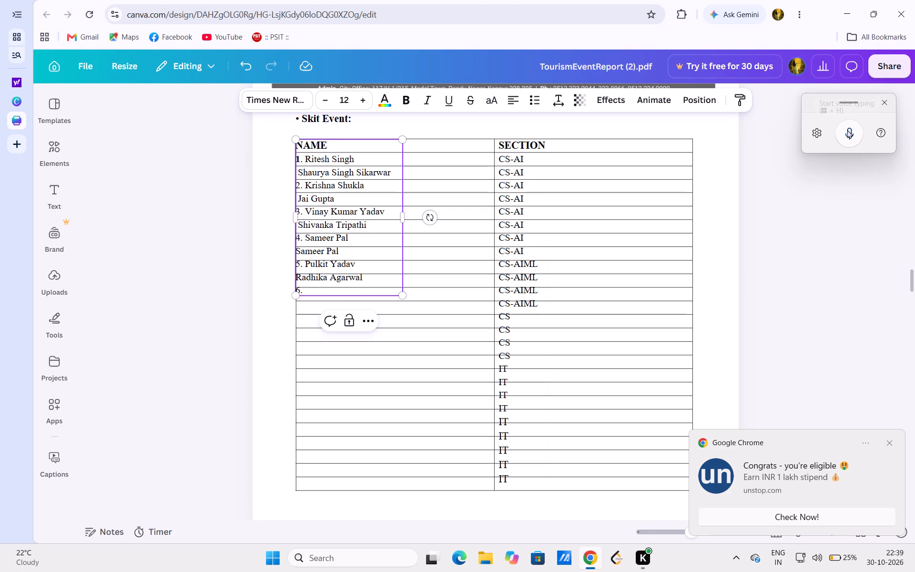
click(847, 130)
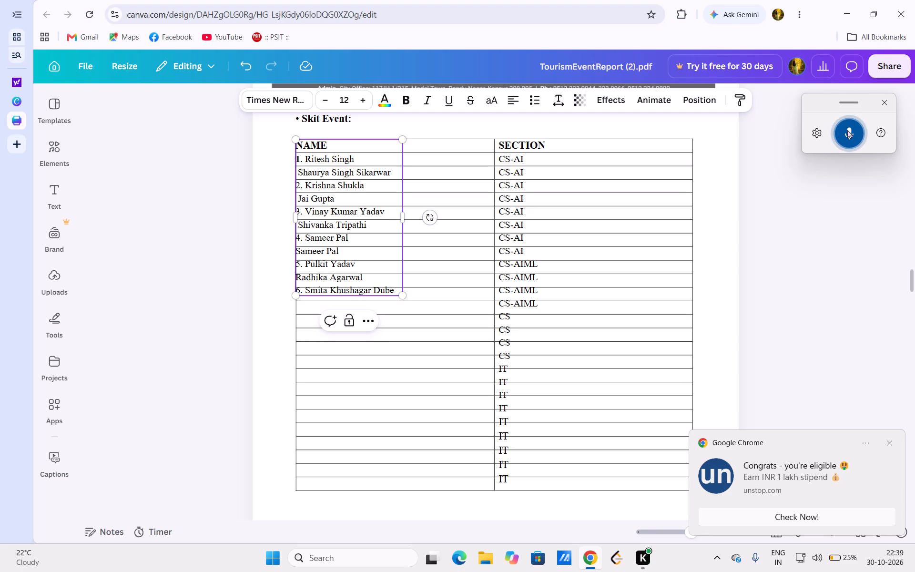
click(847, 130)
key(y)
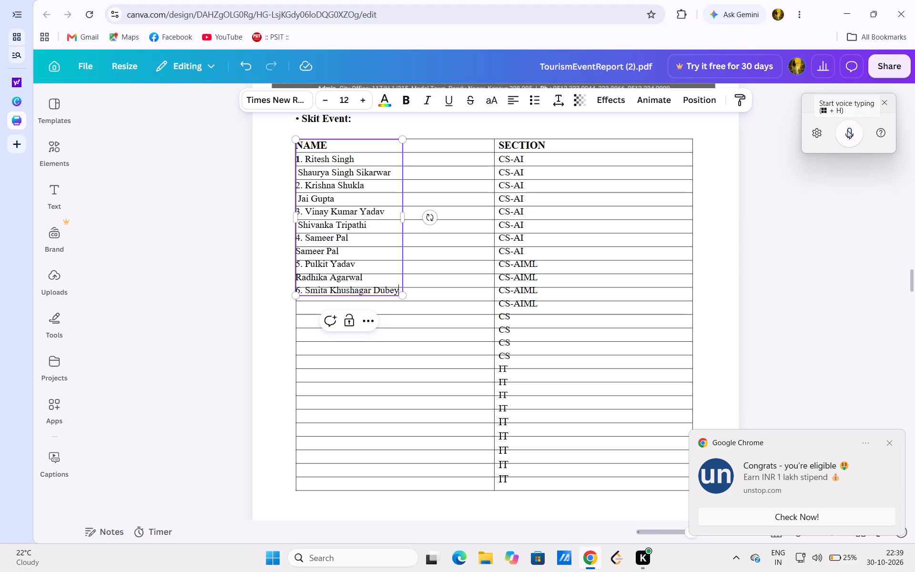
Split entry 6 so the second team member's name starts on its own line.
key(Left)
key(Left)
key(Left)
key(Left)
key(Left)
key(Left)
key(Left)
key(Left)
key(Left)
key(Left)
key(Left)
key(Left)
key(Left)
key(Left)
key(Left)
key(Return)
Correct the second member's first name in entry 6 so that it ends in "ra".
key(Right)
key(Right)
key(Right)
key(Right)
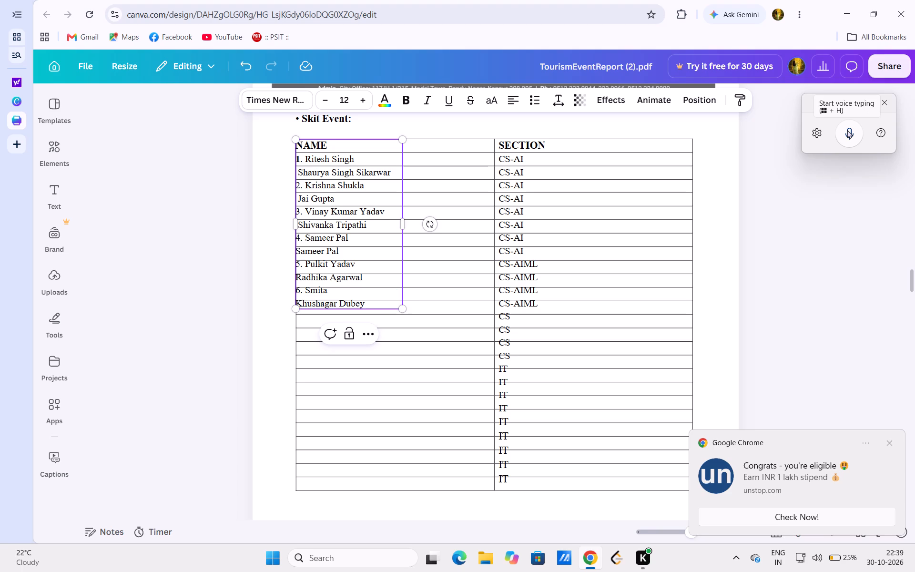
key(Right)
key(Right)
key(Right)
key(Right)
key(Right)
key(backslash)
key(BackSpace)
key(BackSpace)
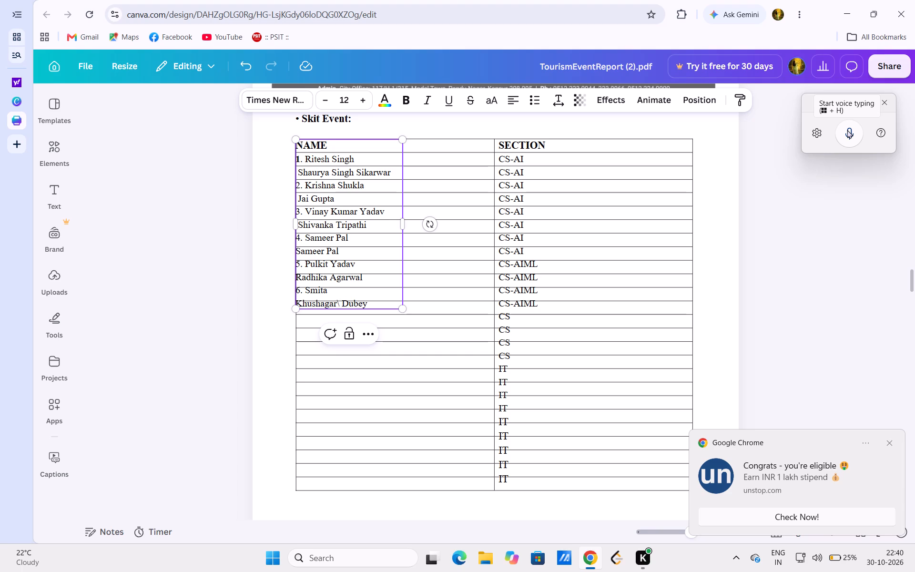
key(BackSpace)
text(ra)
Add a "7." entry on a new line below entry 6's second member and dictate both team members' names.
key(Right)
key(Right)
key(Right)
key(Right)
key(Right)
key(Right)
key(Return)
key(7)
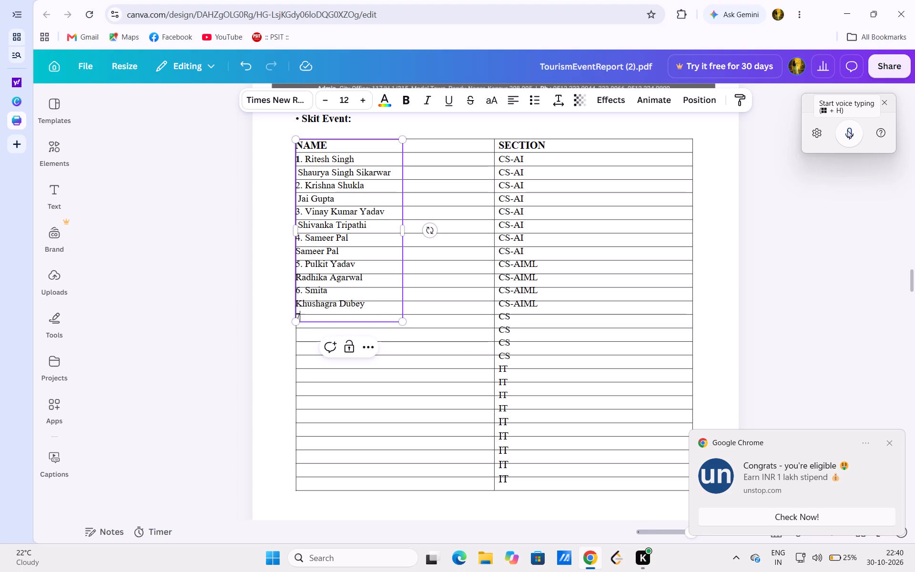
key(period)
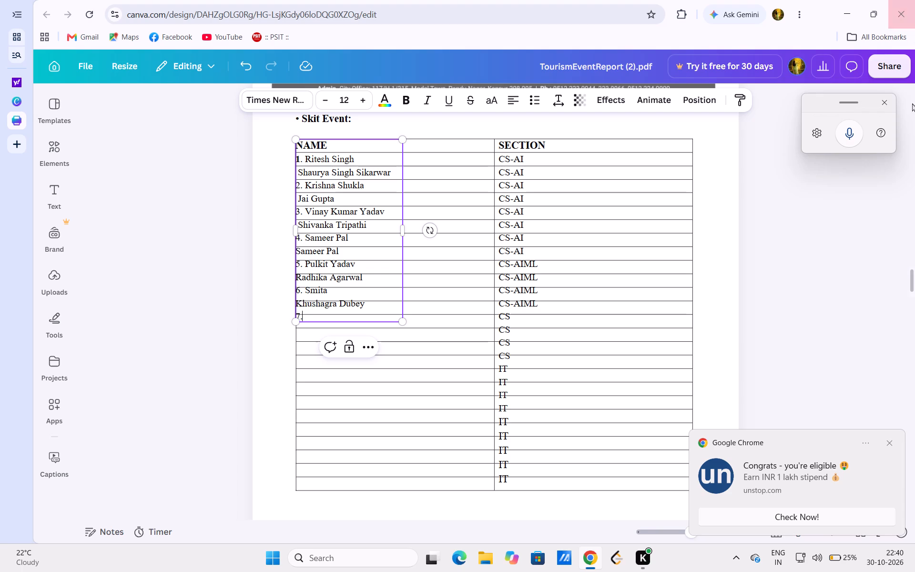
click(847, 137)
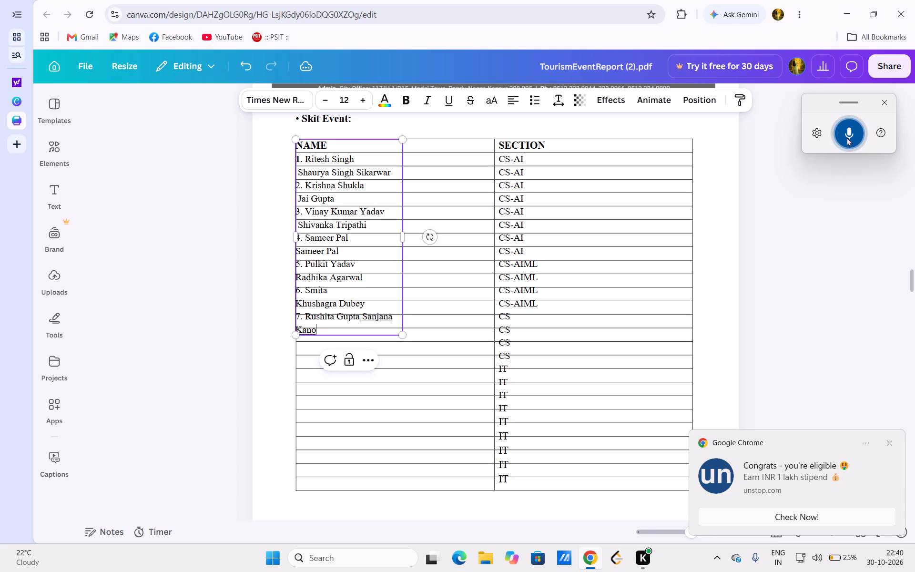
click(847, 137)
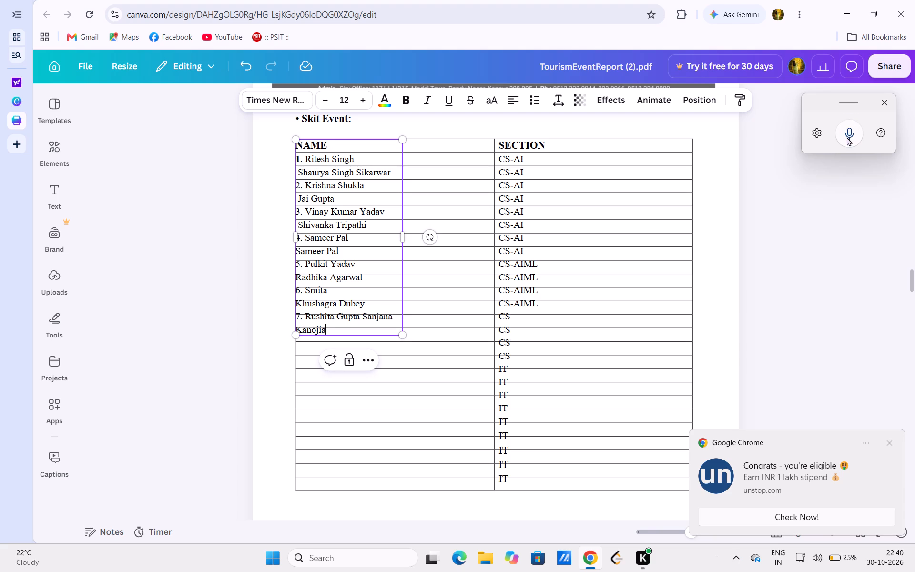
Split entry 7 so the second team member's full name sits on its own line.
click(361, 319)
key(Return)
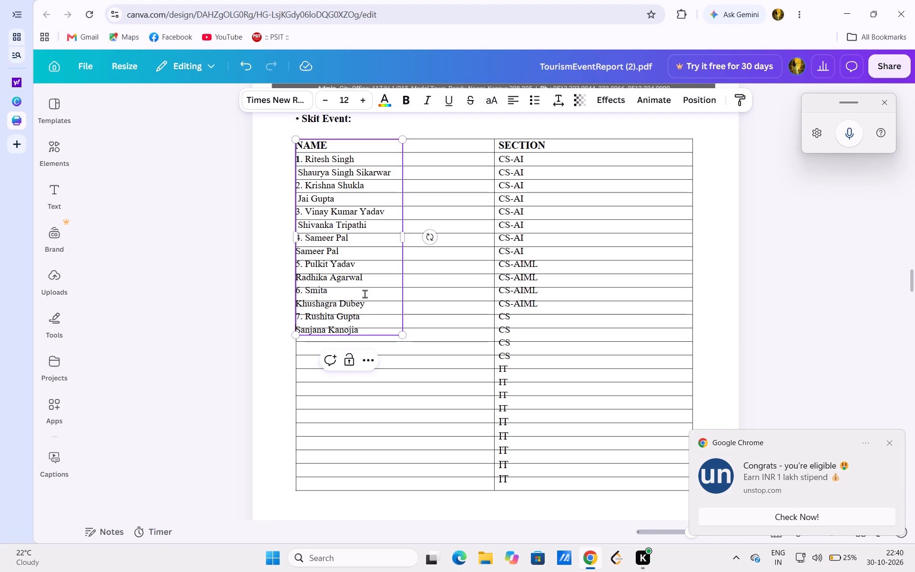
key(Up)
key(Up)
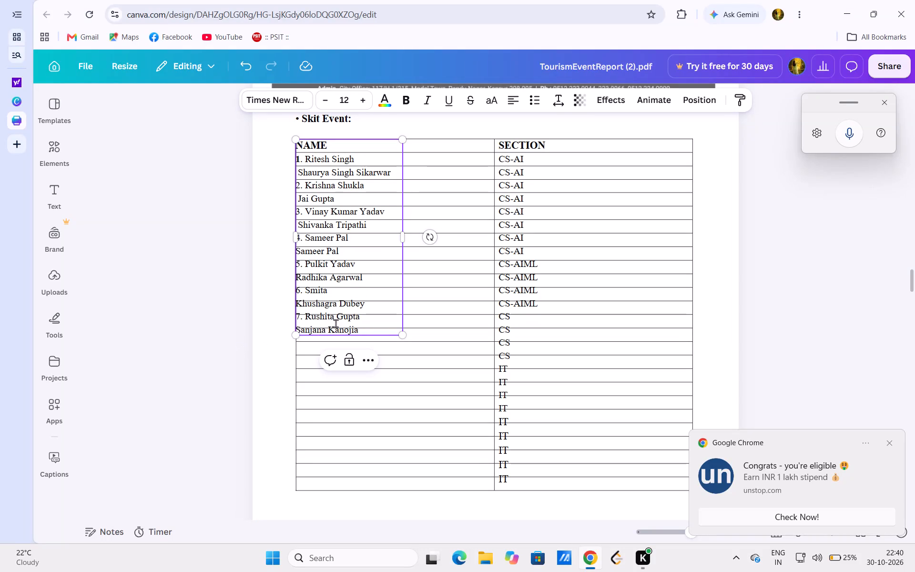
Correct the first member's first name in entry 7 so its second and third letters read "is".
click(334, 320)
key(Left)
key(Left)
key(Left)
key(Left)
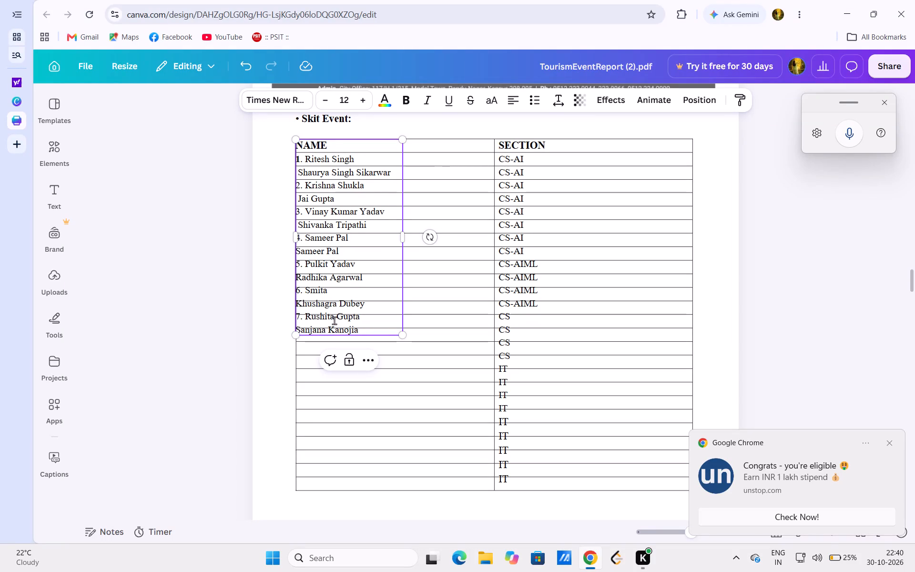
key(BackSpace)
key(BackSpace)
text(is)
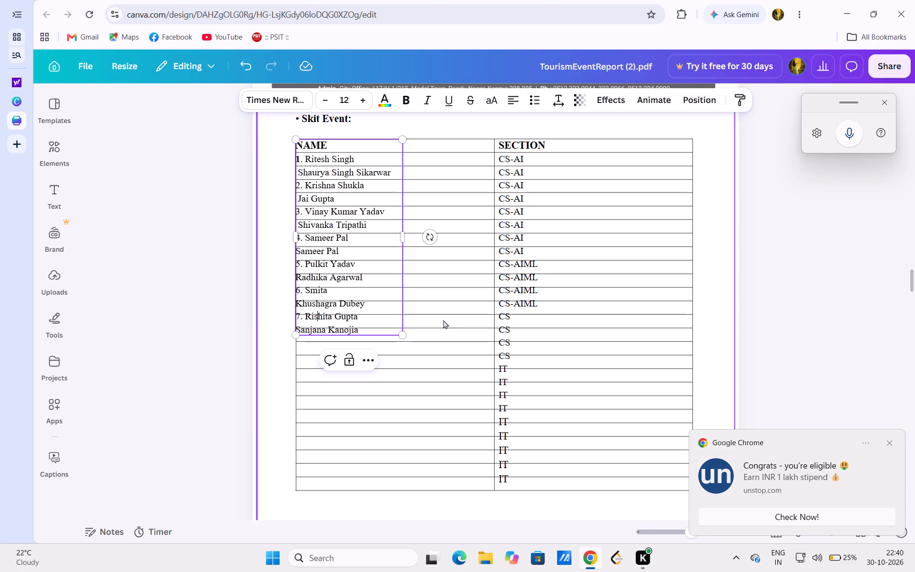
Correct the second member's surname in entry 7 by replacing its final "a" with "ya".
click(361, 327)
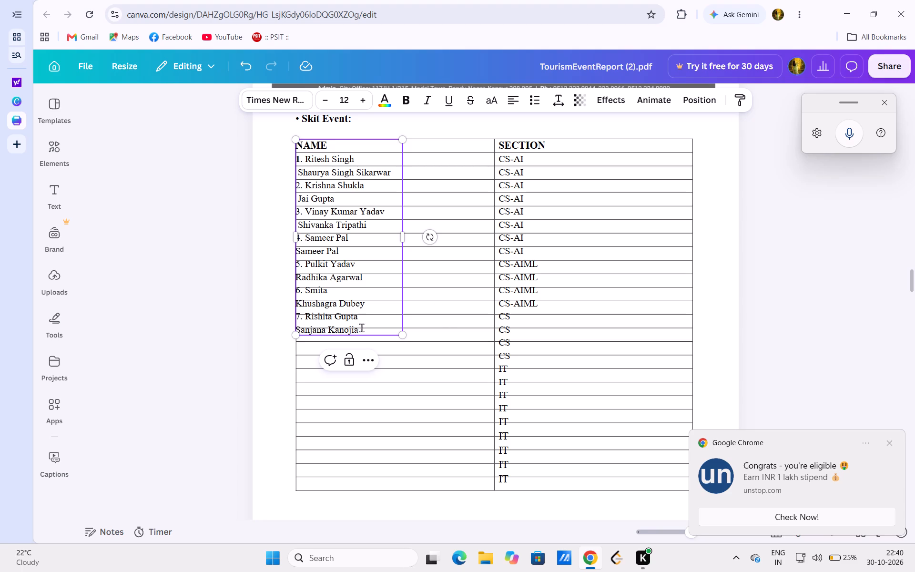
key(BackSpace)
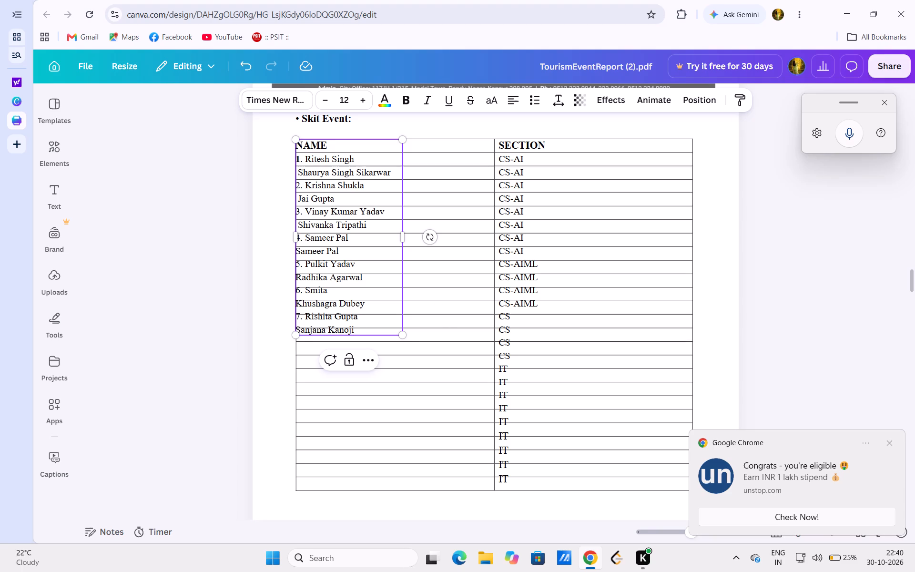
text(ya)
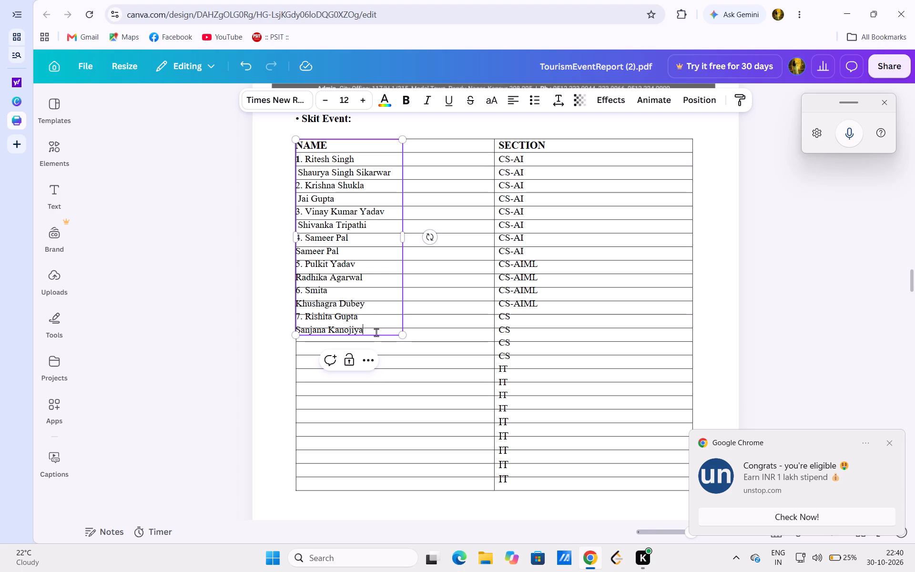
Start entry 8 on a new line below entry 7's second member in the Skit Event NAME column.
key(Return)
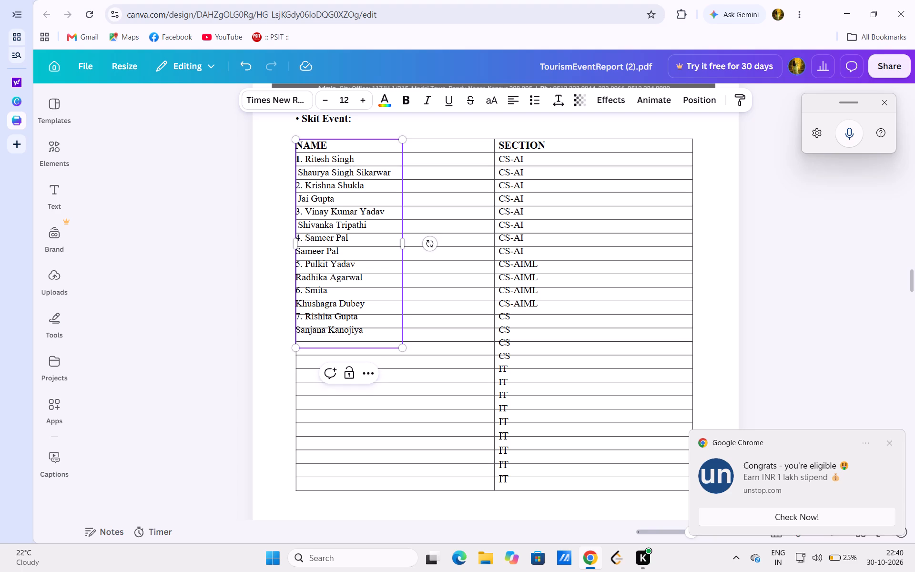
key(8)
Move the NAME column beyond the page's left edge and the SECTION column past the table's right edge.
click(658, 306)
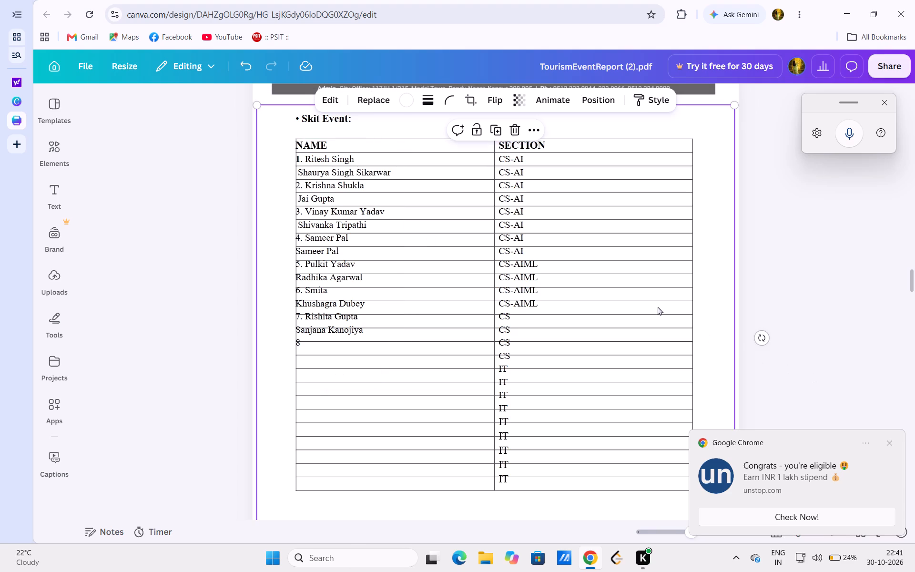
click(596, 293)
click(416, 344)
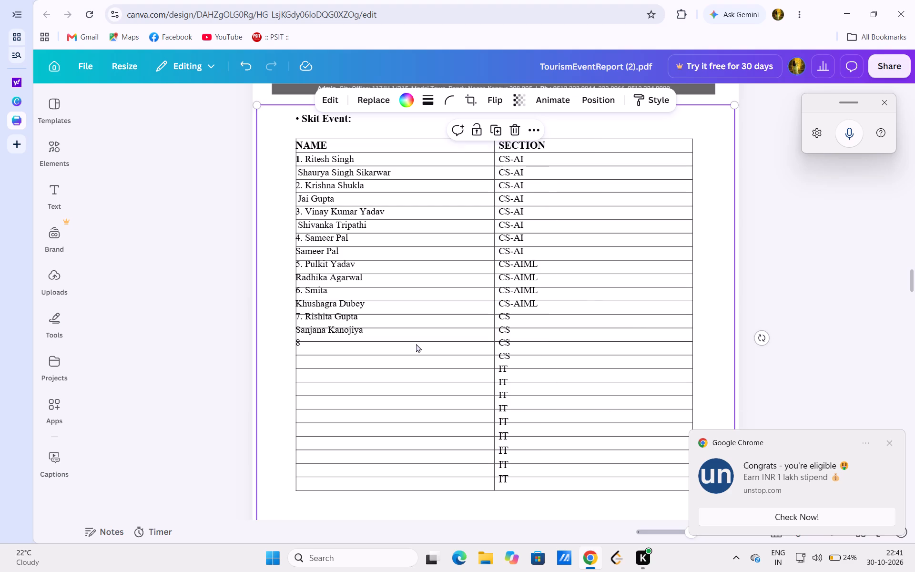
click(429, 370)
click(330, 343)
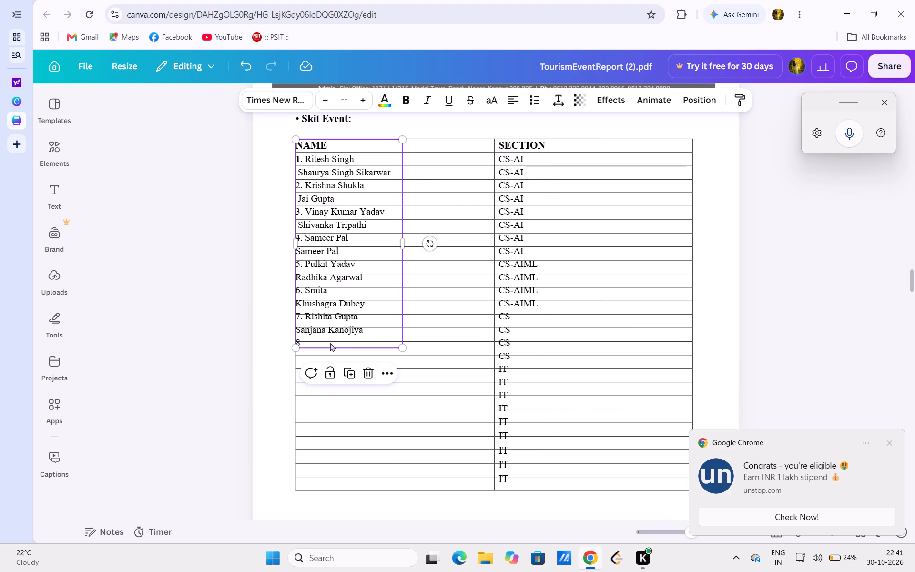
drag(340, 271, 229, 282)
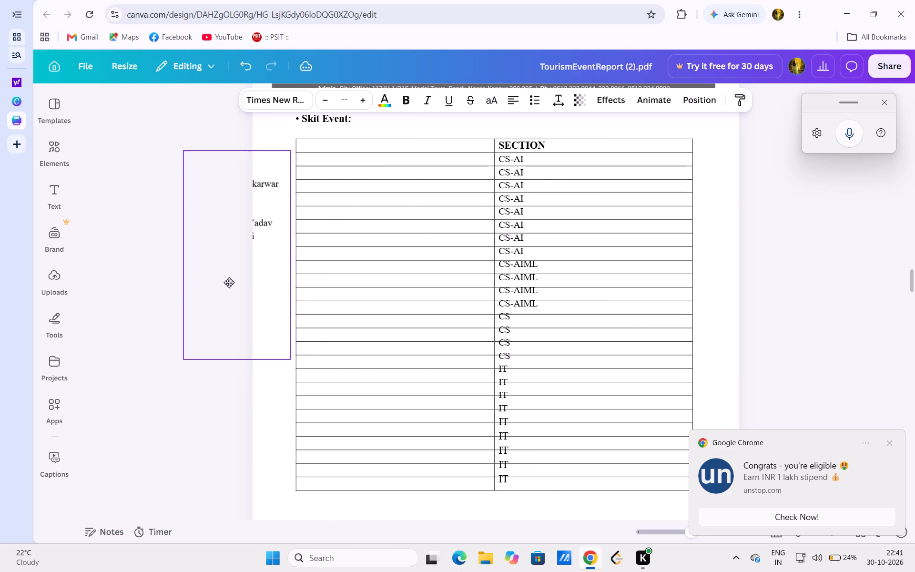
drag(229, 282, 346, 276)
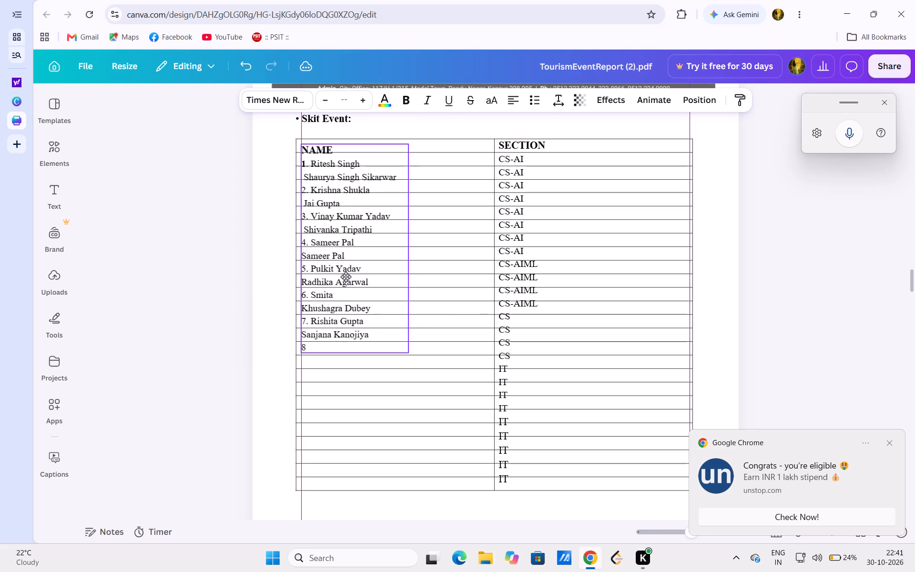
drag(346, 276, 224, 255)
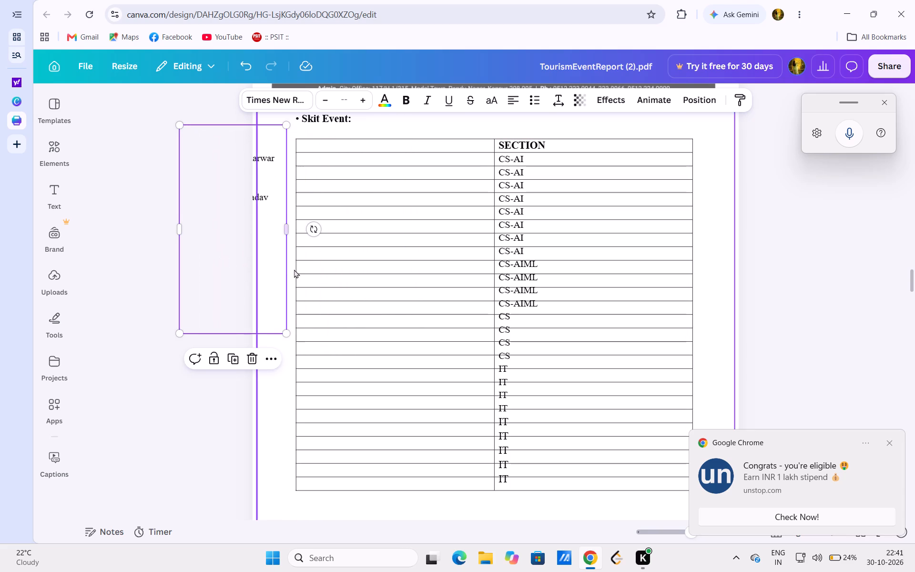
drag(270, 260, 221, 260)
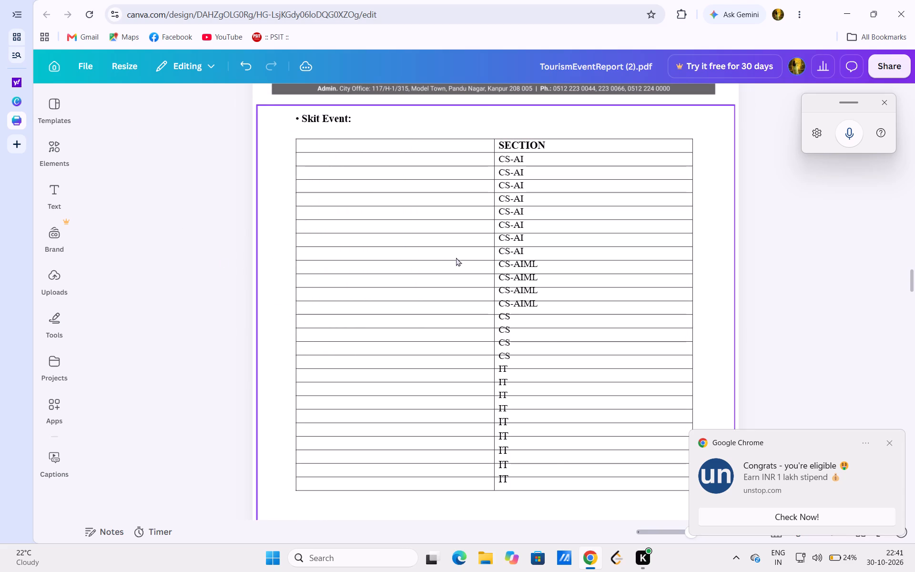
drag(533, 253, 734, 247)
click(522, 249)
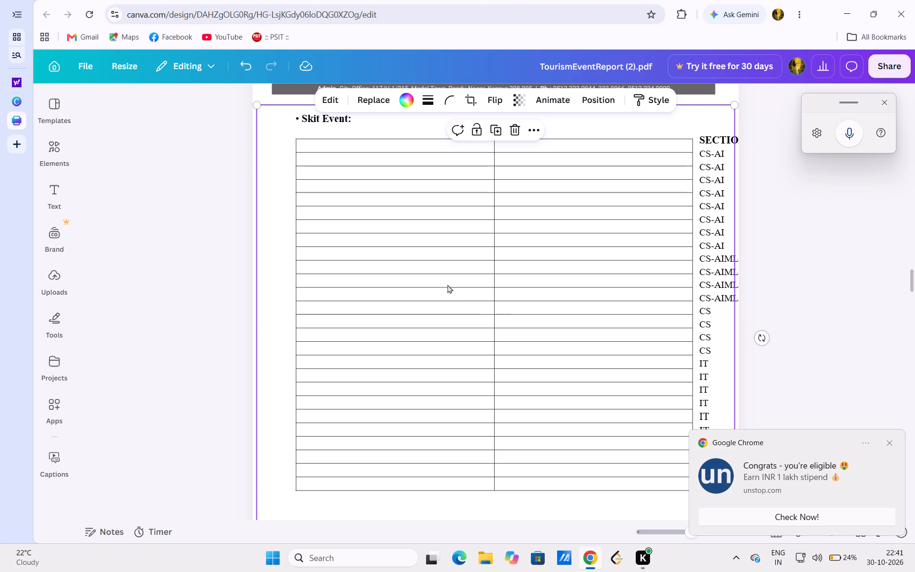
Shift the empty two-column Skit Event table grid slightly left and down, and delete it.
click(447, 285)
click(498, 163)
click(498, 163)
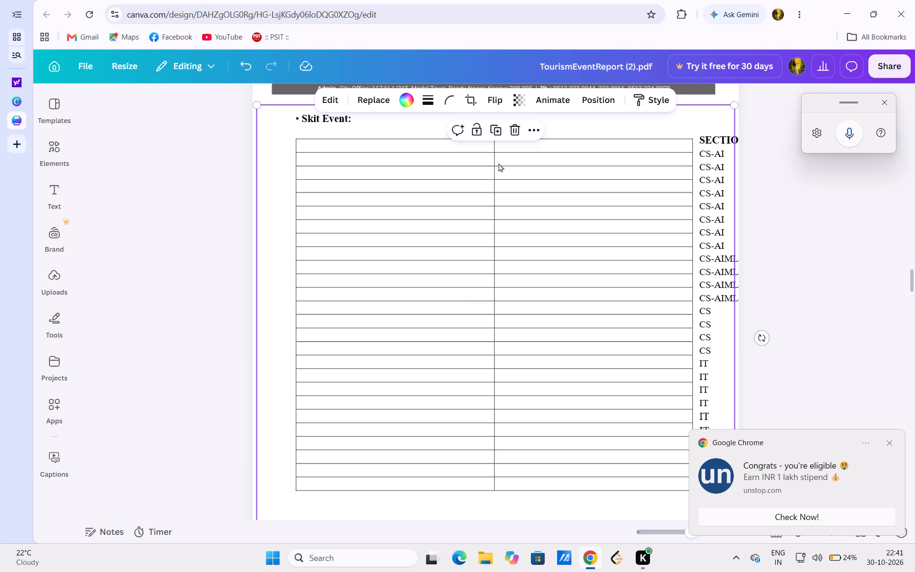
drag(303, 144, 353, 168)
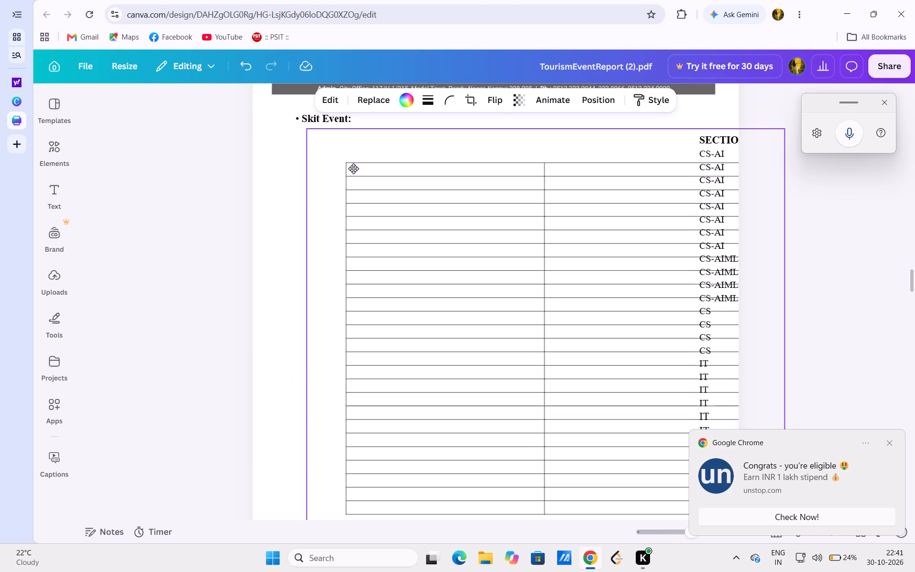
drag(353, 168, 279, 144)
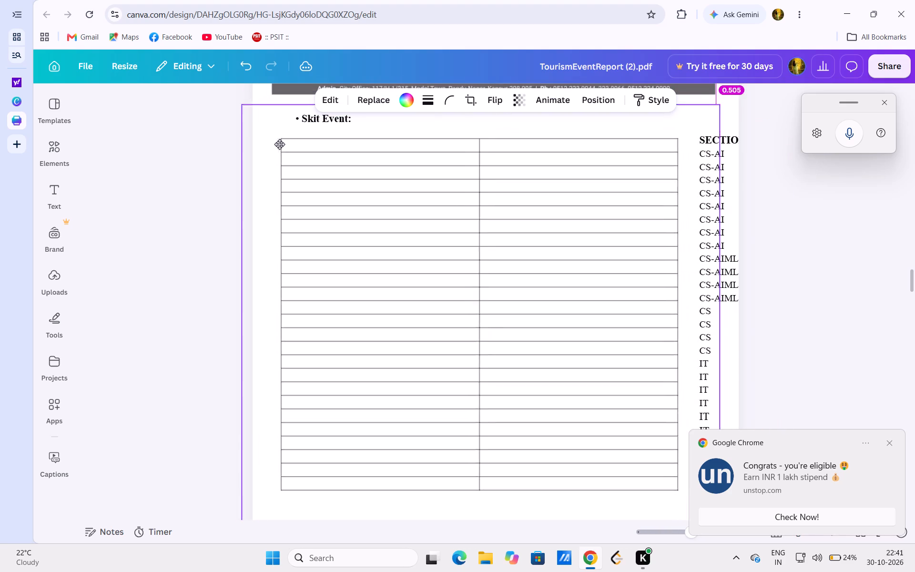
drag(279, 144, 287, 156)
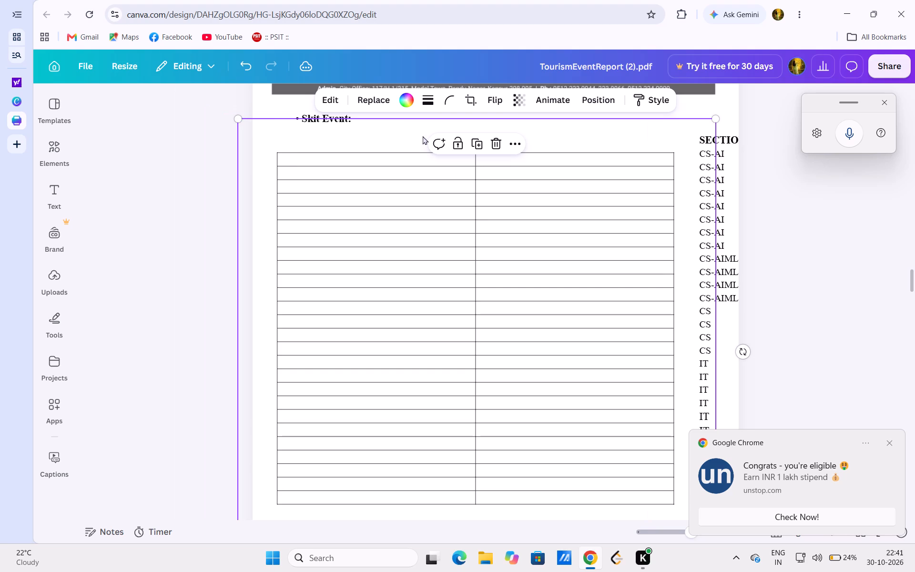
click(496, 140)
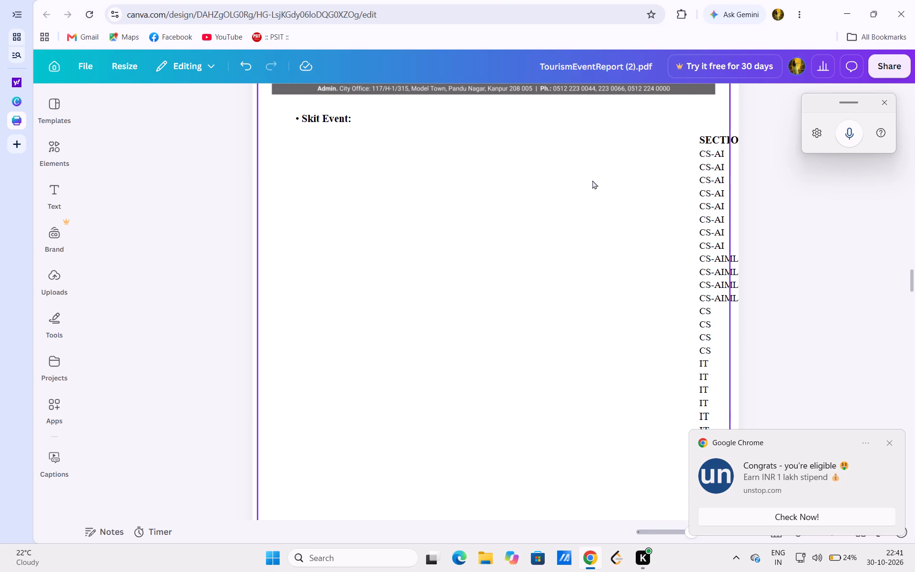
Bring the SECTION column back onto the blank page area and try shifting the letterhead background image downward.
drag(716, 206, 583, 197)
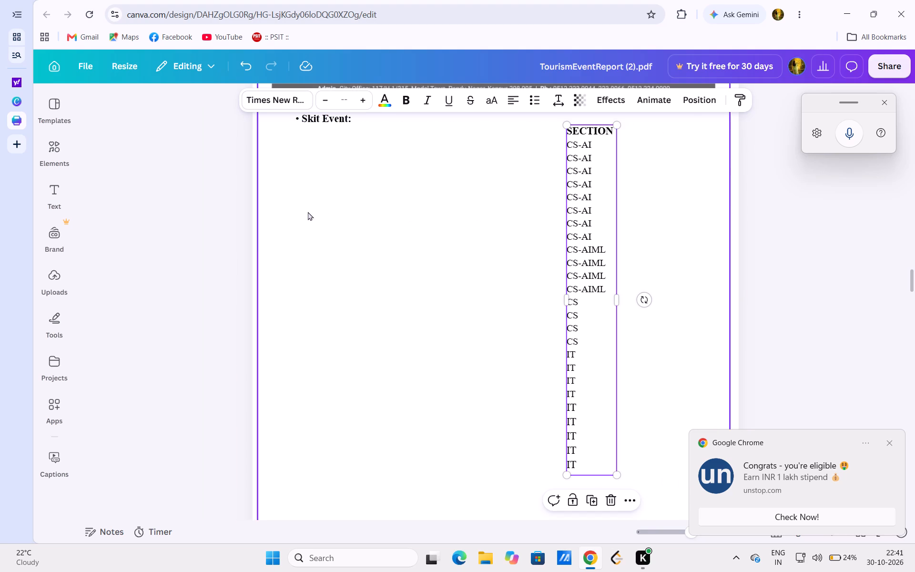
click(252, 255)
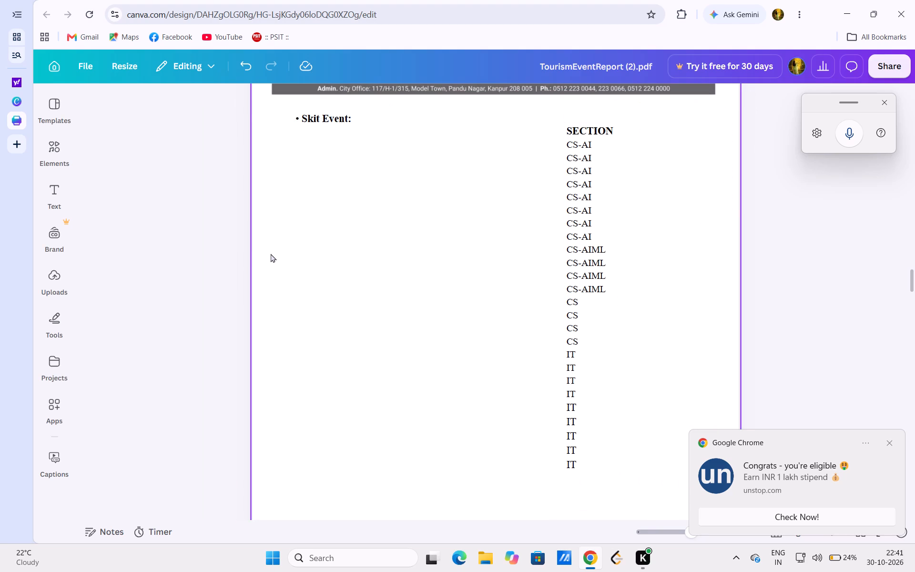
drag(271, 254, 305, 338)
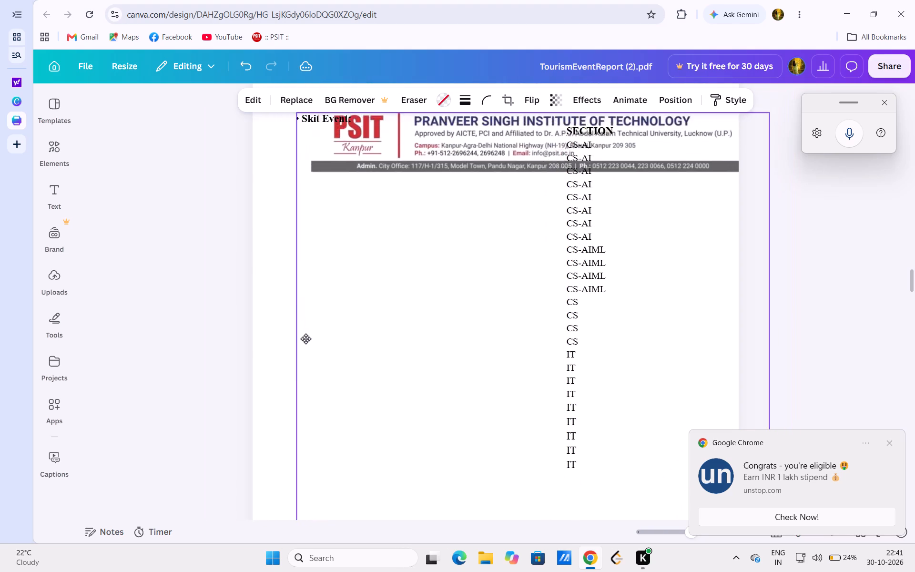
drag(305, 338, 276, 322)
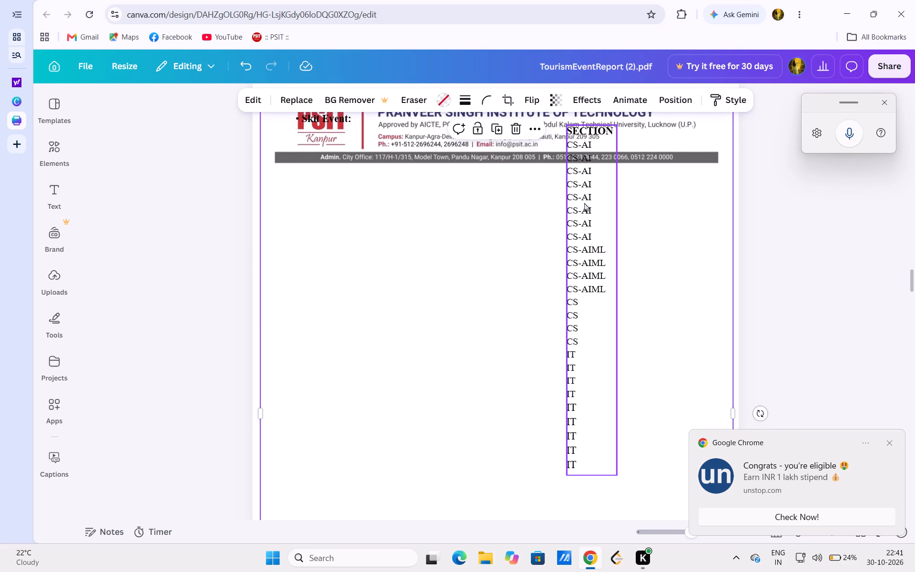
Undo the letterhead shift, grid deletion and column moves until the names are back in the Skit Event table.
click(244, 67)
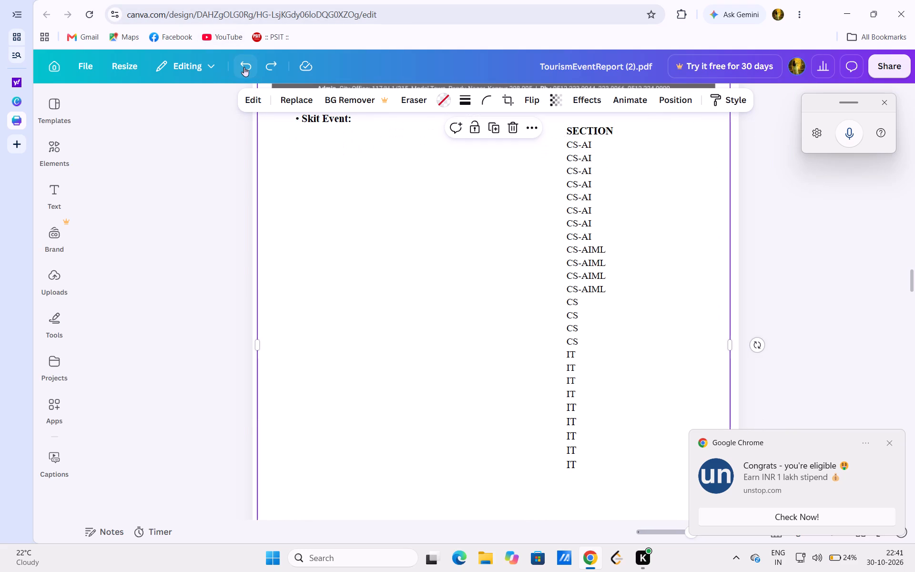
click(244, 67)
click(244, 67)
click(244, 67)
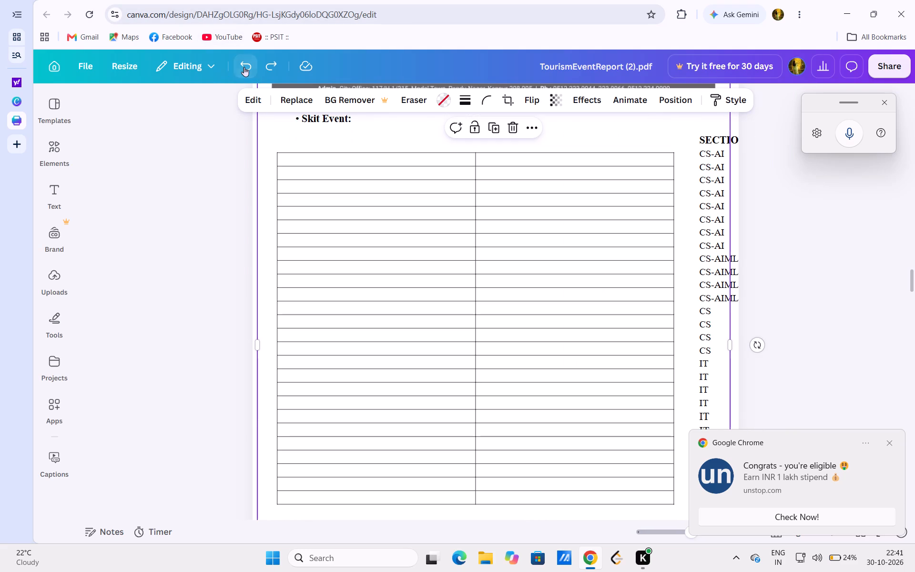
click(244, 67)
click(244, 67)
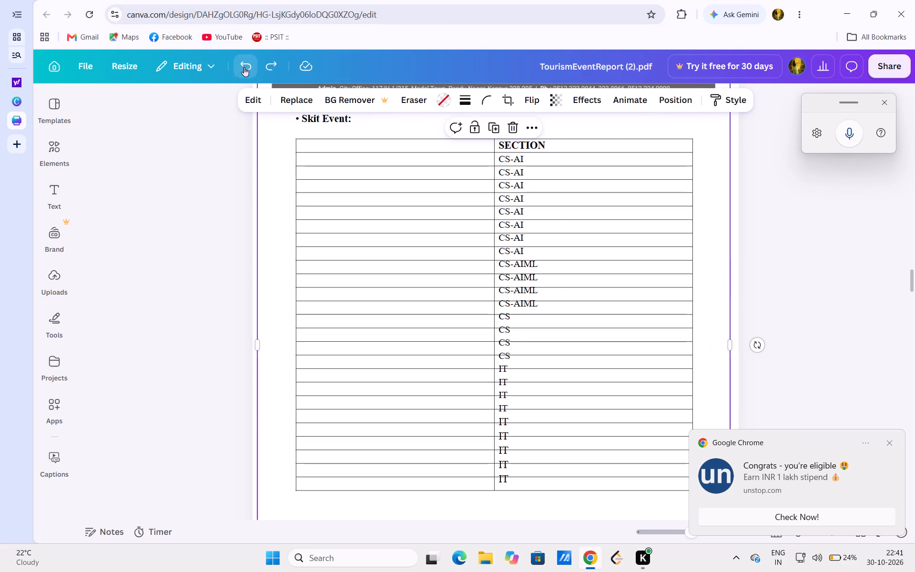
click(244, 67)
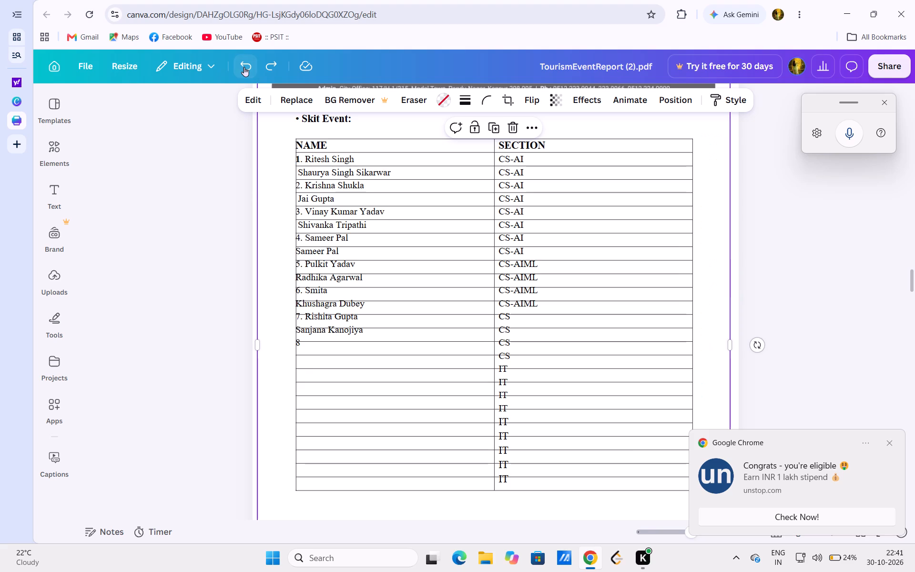
Move the NAME and SECTION columns upward on the page and delete the Skit Event table grid behind them.
drag(323, 211, 361, 130)
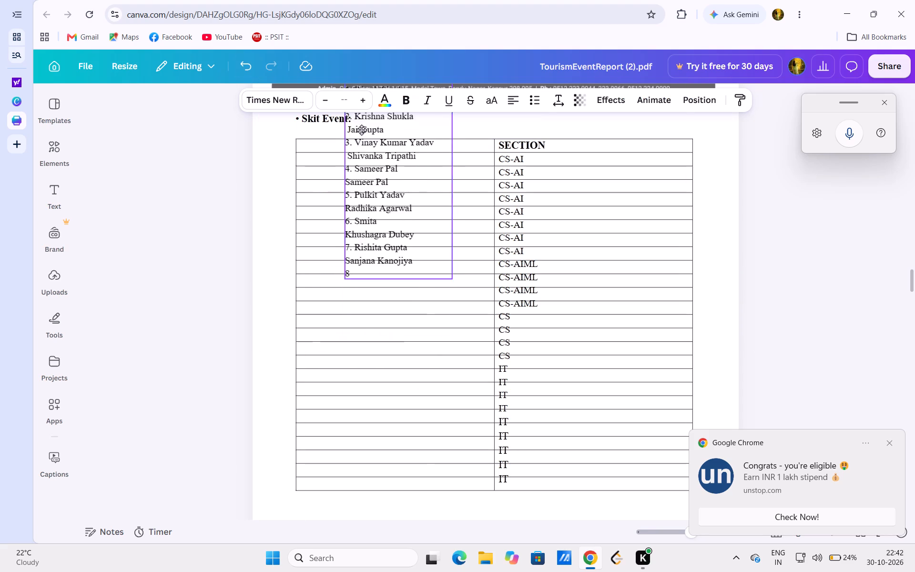
drag(361, 130, 360, 127)
drag(527, 186, 525, 116)
click(424, 263)
click(461, 269)
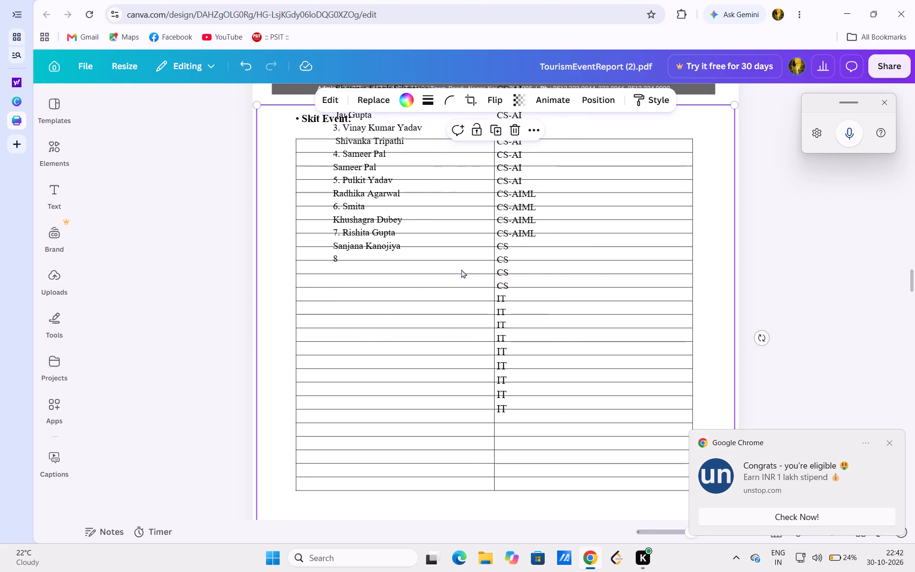
click(598, 264)
click(641, 254)
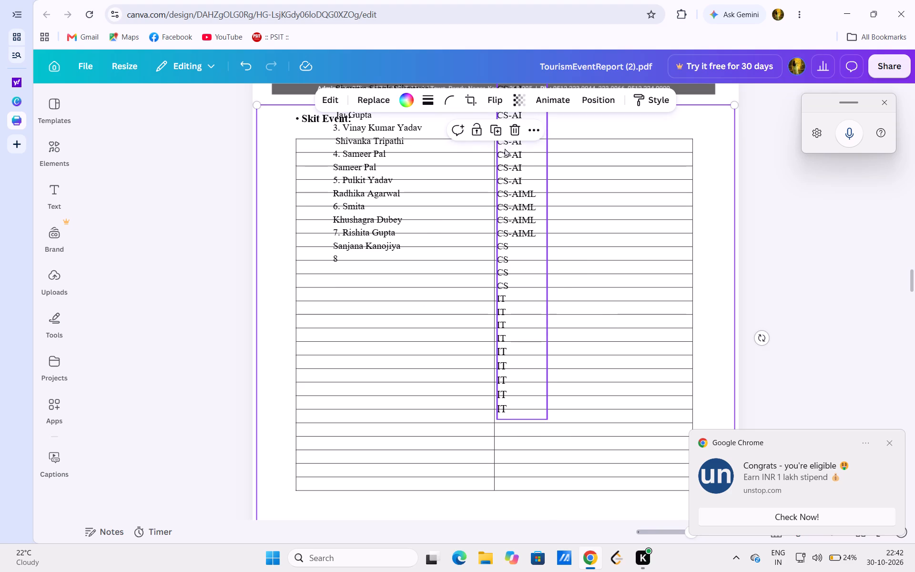
click(514, 126)
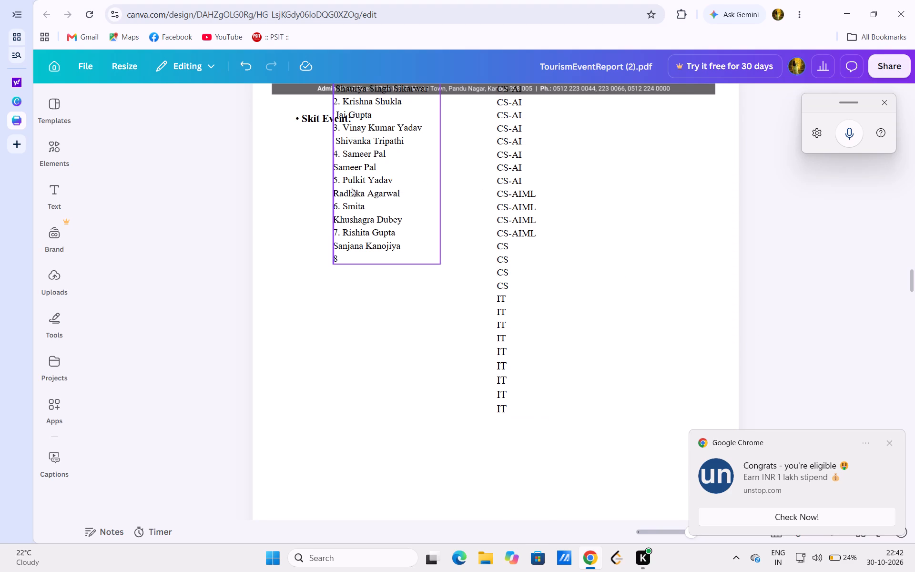
Reposition the NAME column directly below the "Skit Event:" heading and place the SECTION column beside it.
drag(366, 189, 336, 266)
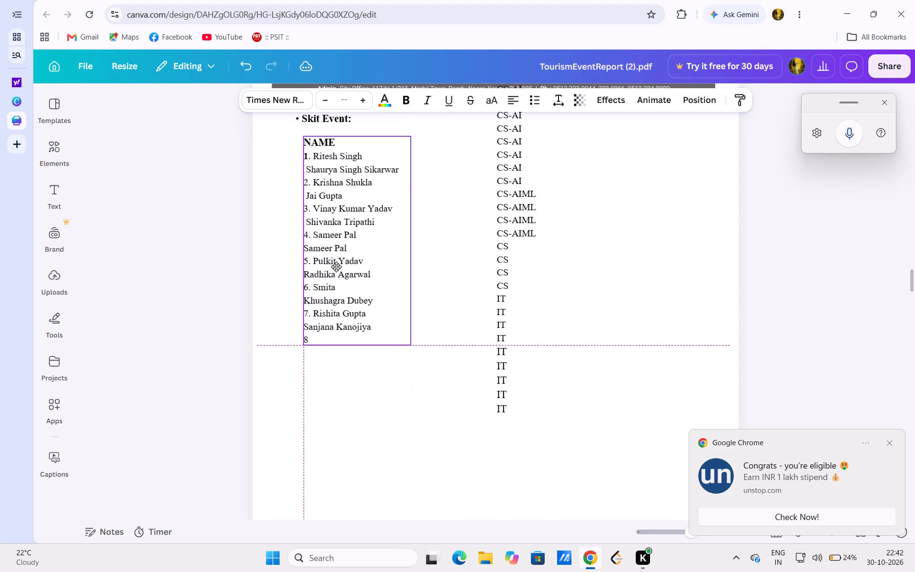
drag(336, 266, 335, 267)
click(510, 245)
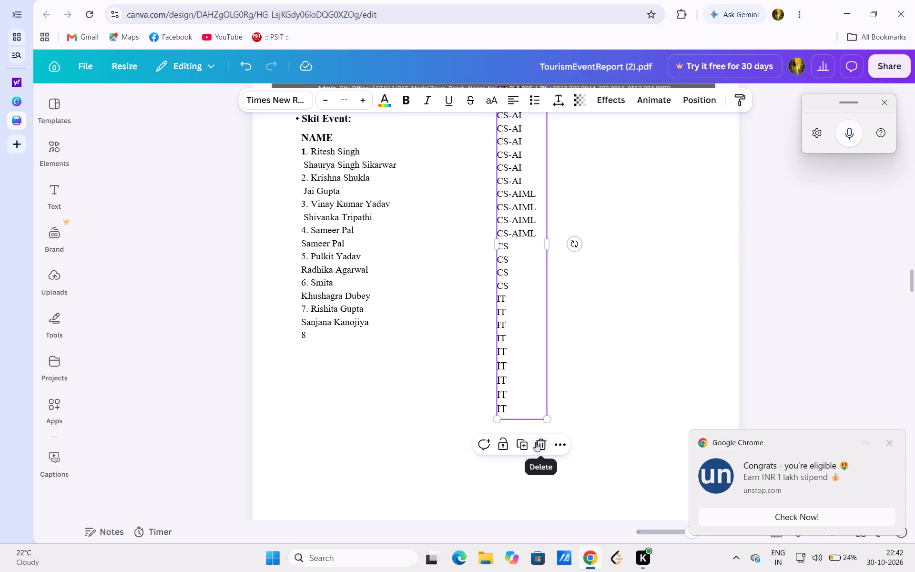
drag(526, 271, 498, 350)
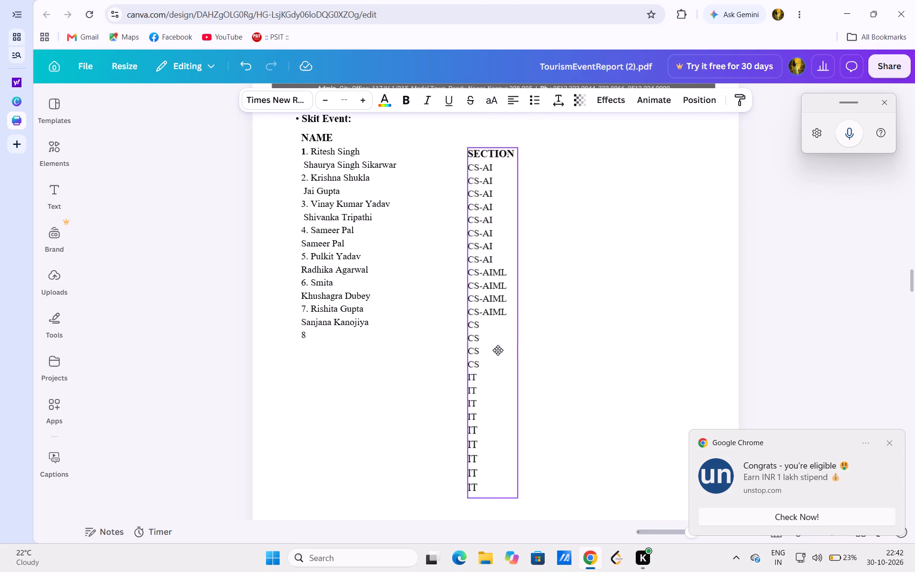
drag(498, 350, 471, 330)
Re-enter the entry number as "8." on its own line below entry 7's second member.
click(349, 312)
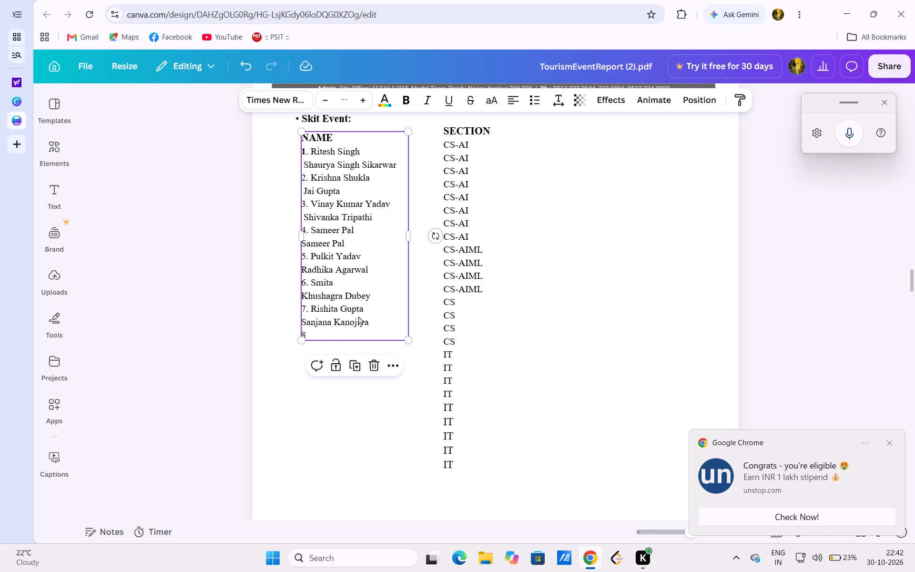
click(325, 327)
click(338, 335)
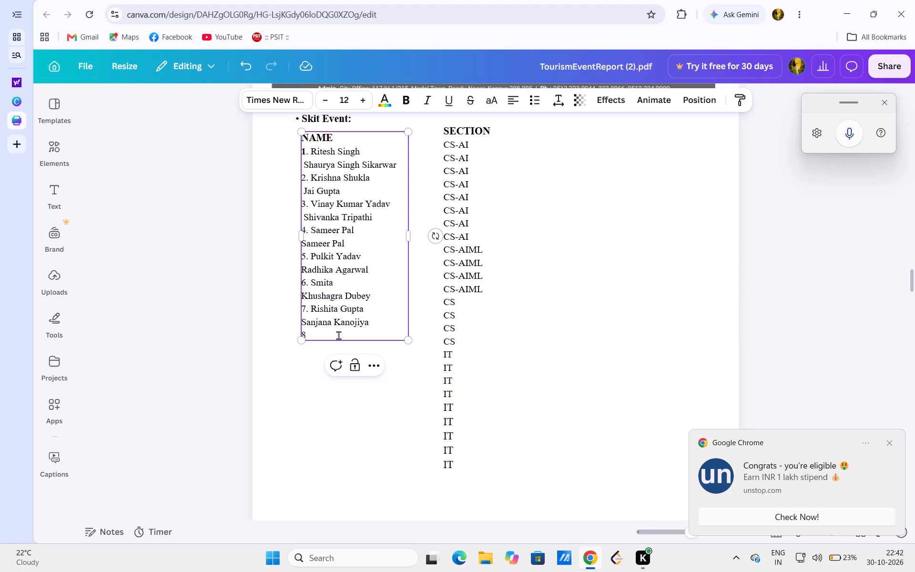
key(period)
key(space)
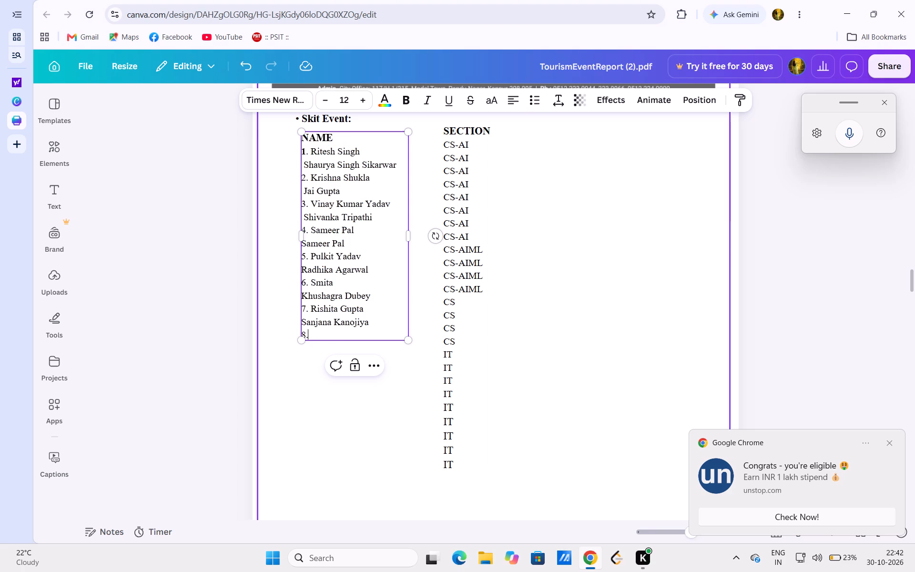
key(BackSpace)
key(BackSpace)
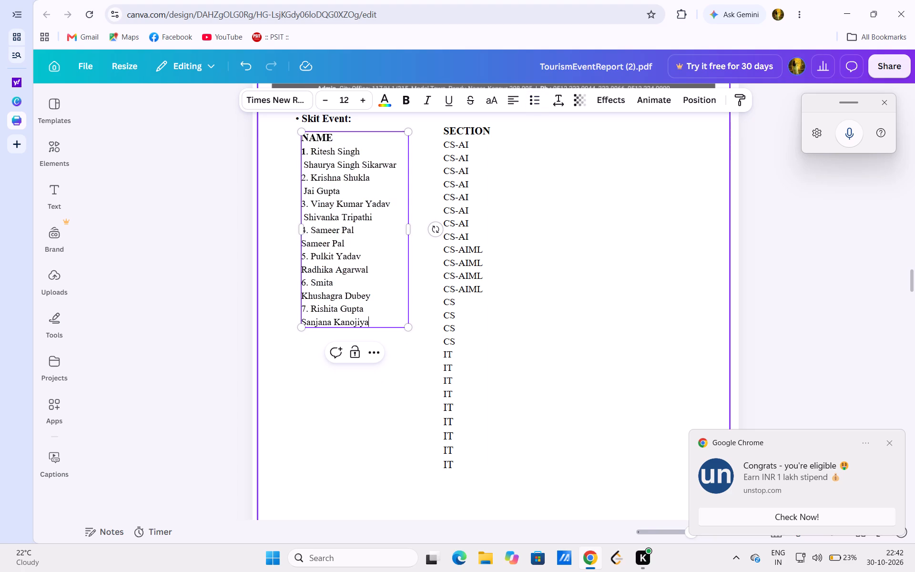
key(Return)
text(8.)
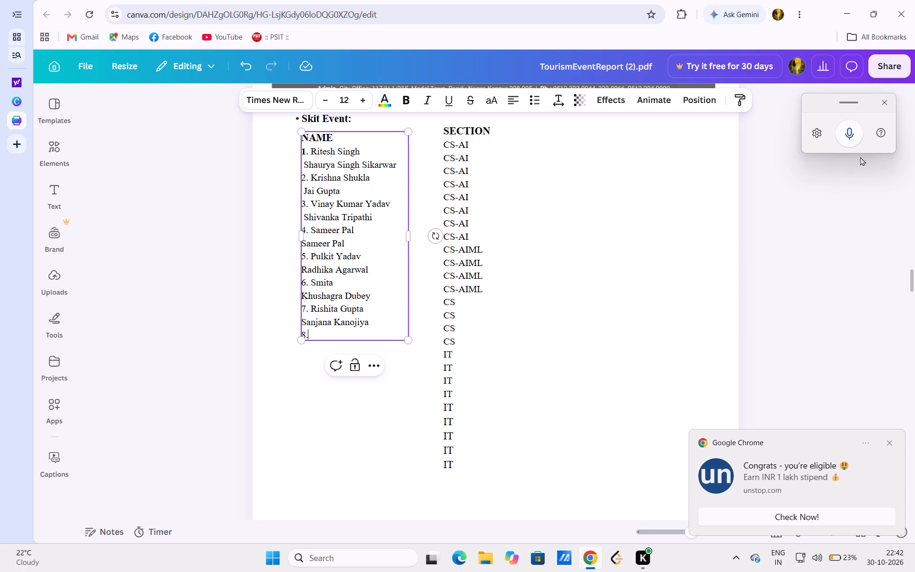
Dictate the two members' names for entry 8 at the end of the NAME column using voice typing.
click(847, 132)
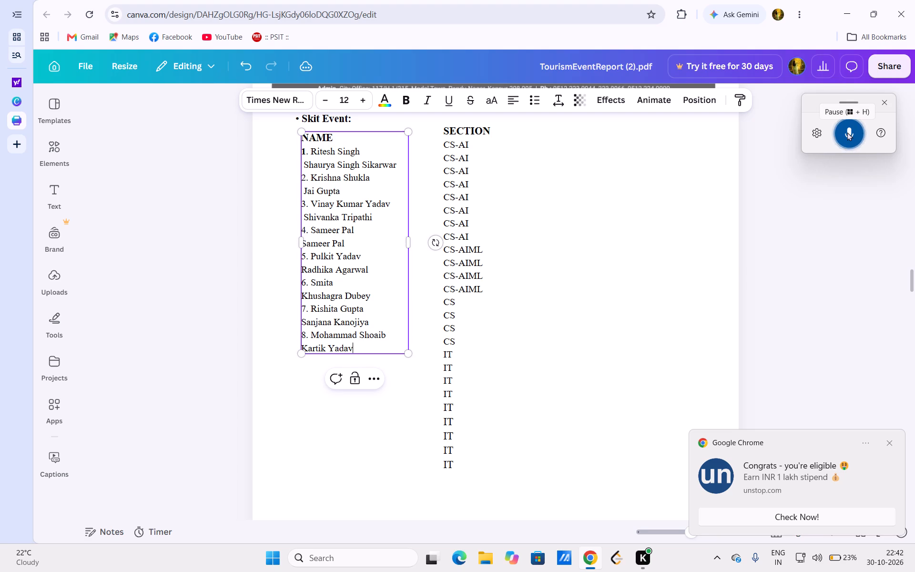
click(847, 132)
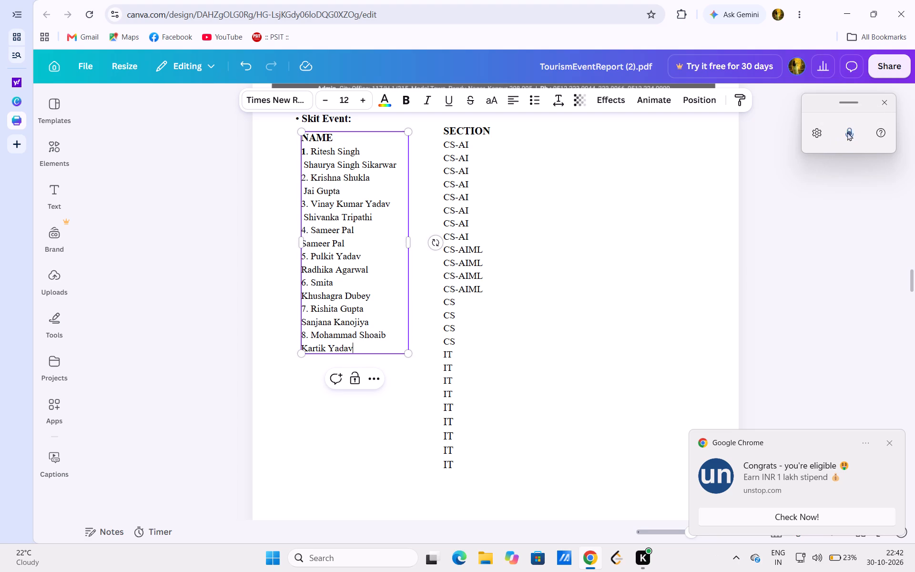
Shorten the first word of entry 8's first member name to "Mohd." followed by a space.
click(359, 334)
key(BackSpace)
key(BackSpace)
key(BackSpace)
key(BackSpace)
key(BackSpace)
key(BackSpace)
key(BackSpace)
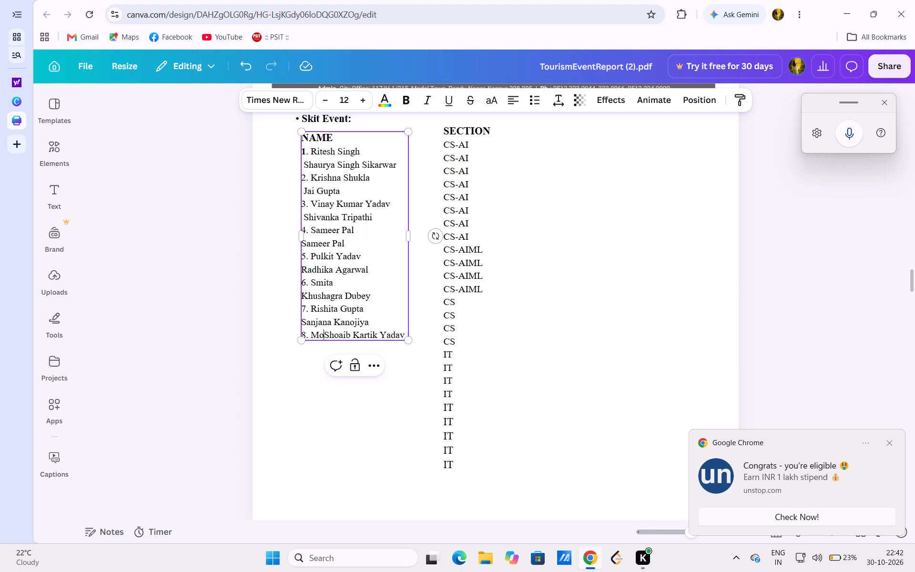
text(hd)
text(.)
key(space)
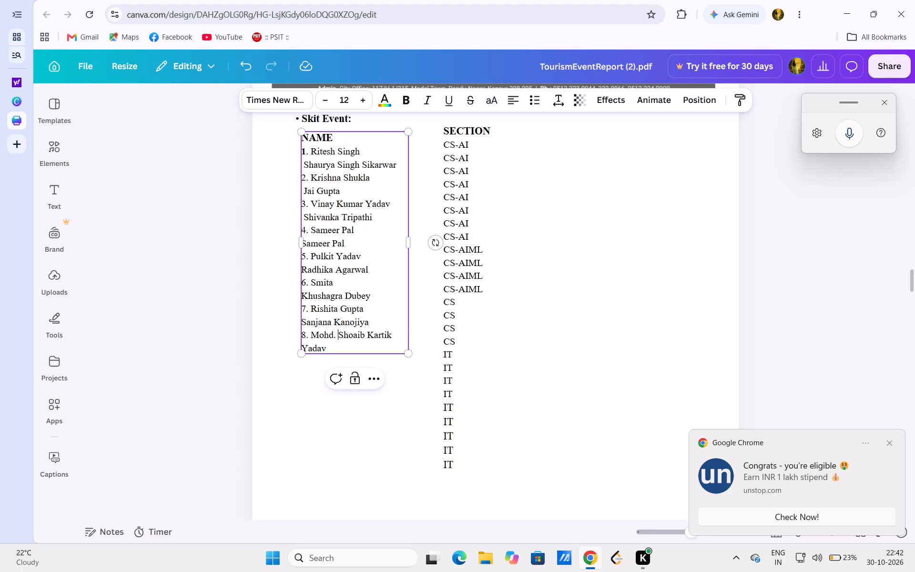
Break the line after entry 8's first member so the second member starts on a separate line.
key(Right)
key(Right)
key(Right)
key(Right)
key(Right)
key(Right)
key(Right)
key(Right)
key(Return)
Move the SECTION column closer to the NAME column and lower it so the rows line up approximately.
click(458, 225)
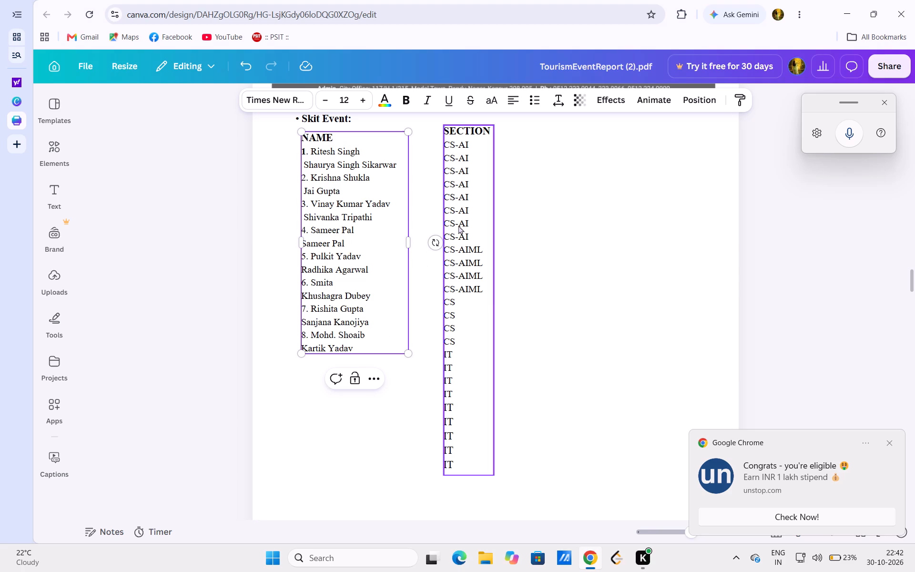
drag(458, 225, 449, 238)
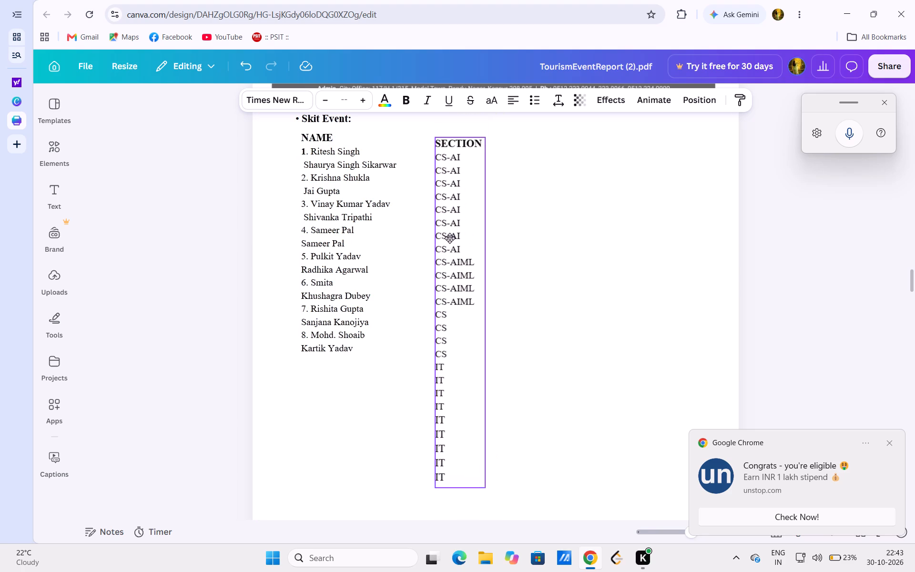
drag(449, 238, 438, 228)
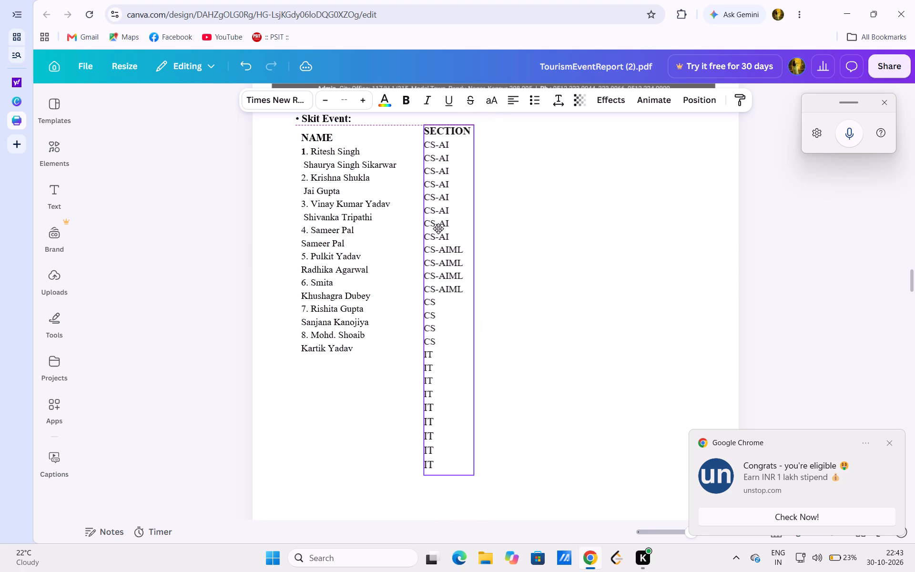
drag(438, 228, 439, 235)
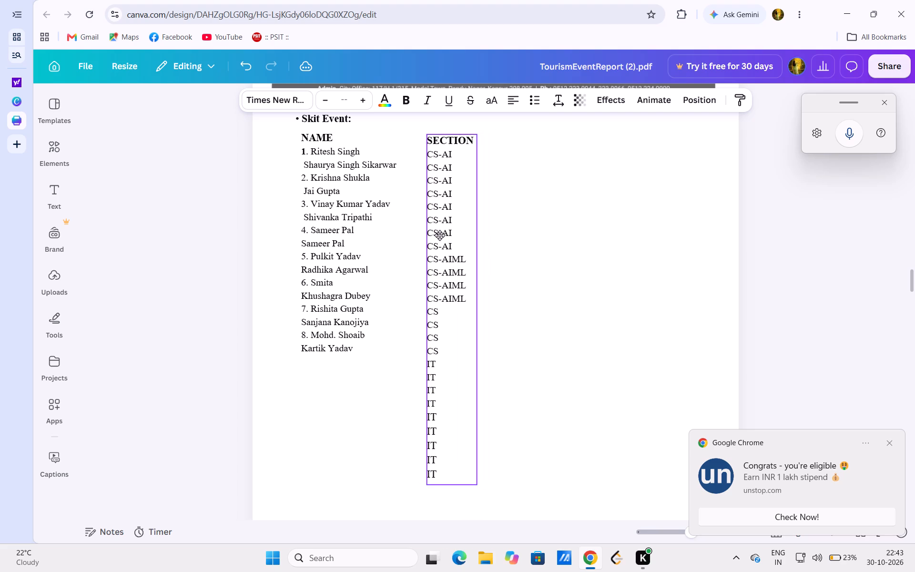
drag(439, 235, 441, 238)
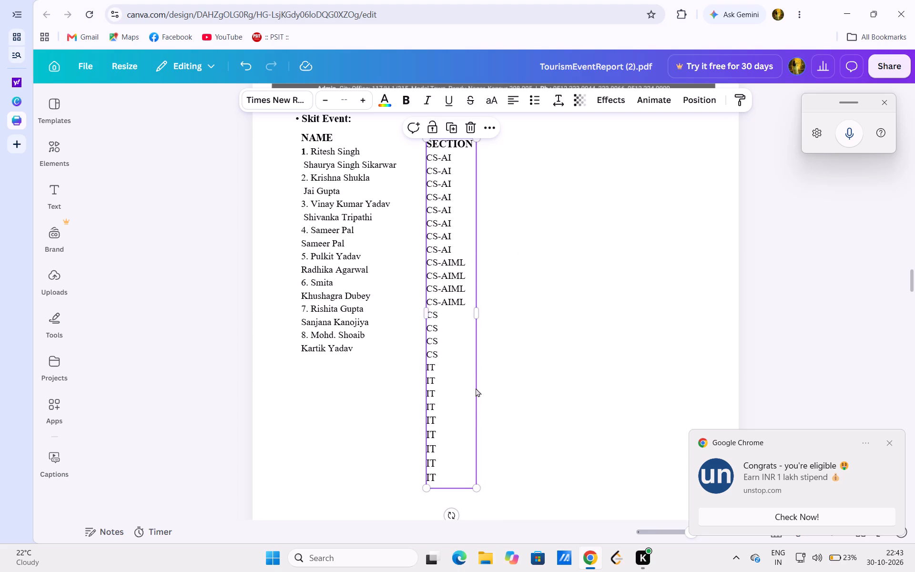
Delete all text in the separate SECTION column beside the names.
click(441, 480)
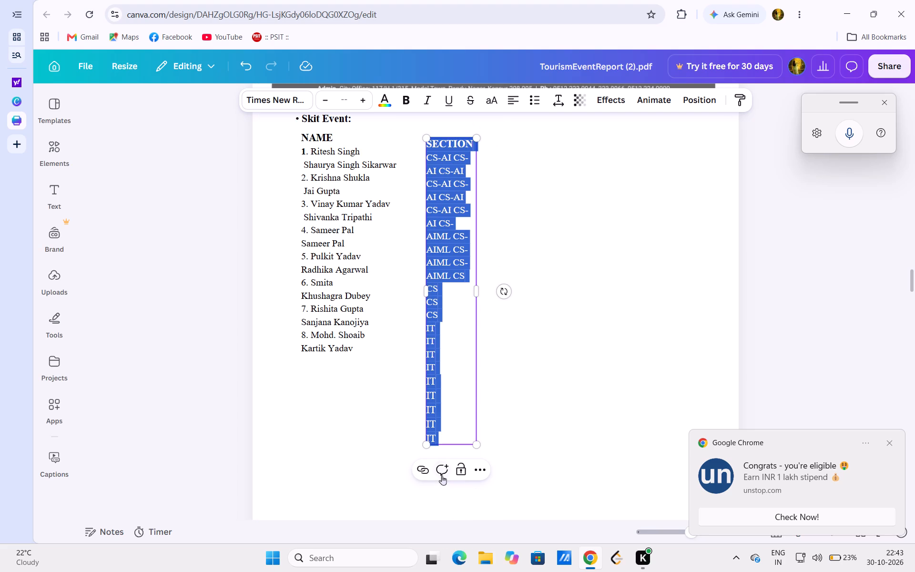
key(BackSpace)
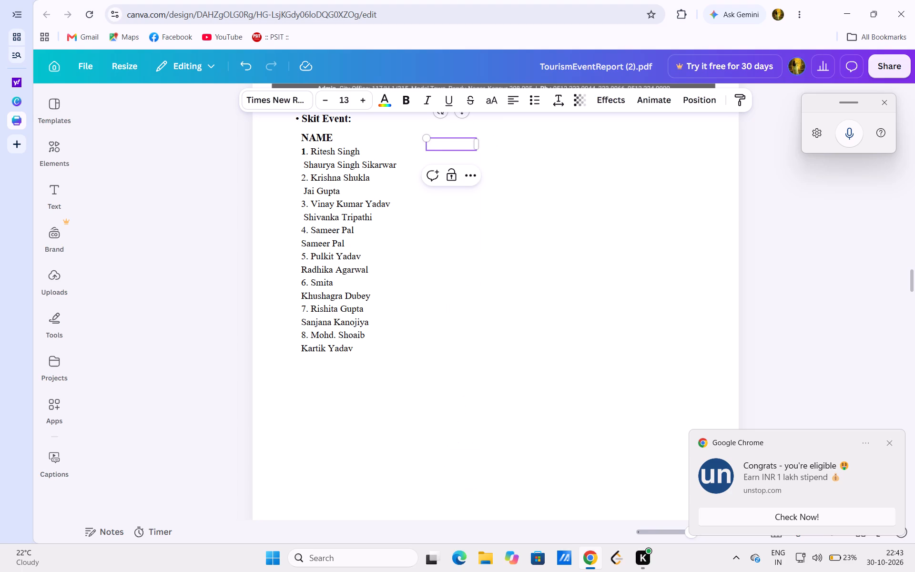
Add a run of spaces after the NAME heading on the first line of the names text box.
click(366, 266)
click(328, 138)
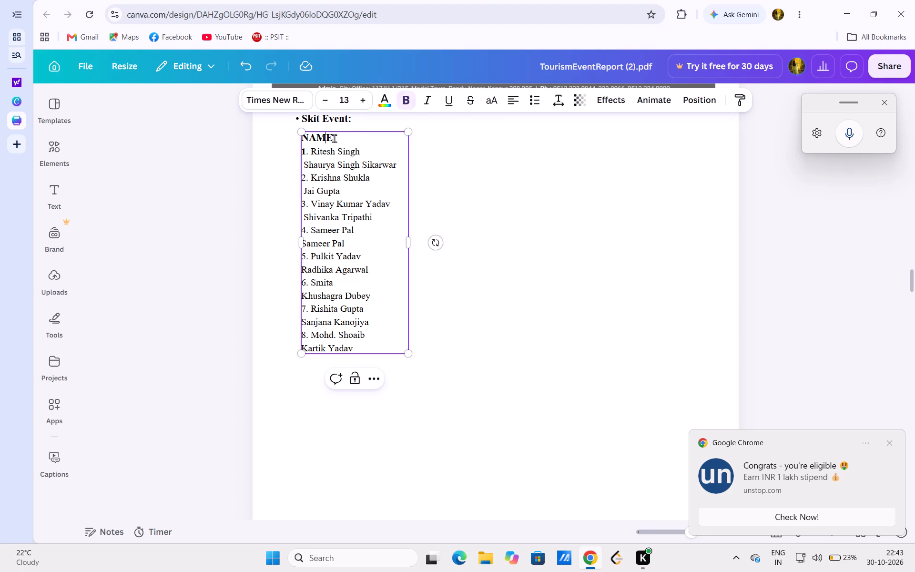
click(344, 136)
key(space)
key(space)
key(space)
key(space)
key(space)
key(space)
key(space)
Widen the names text box across the page to a width of about 6.5.
drag(410, 240, 436, 246)
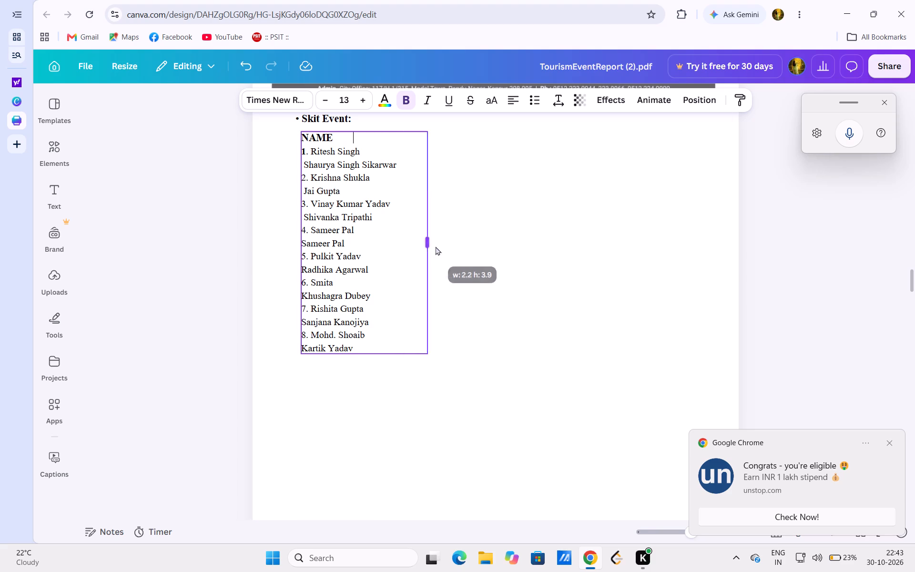
drag(436, 246, 623, 243)
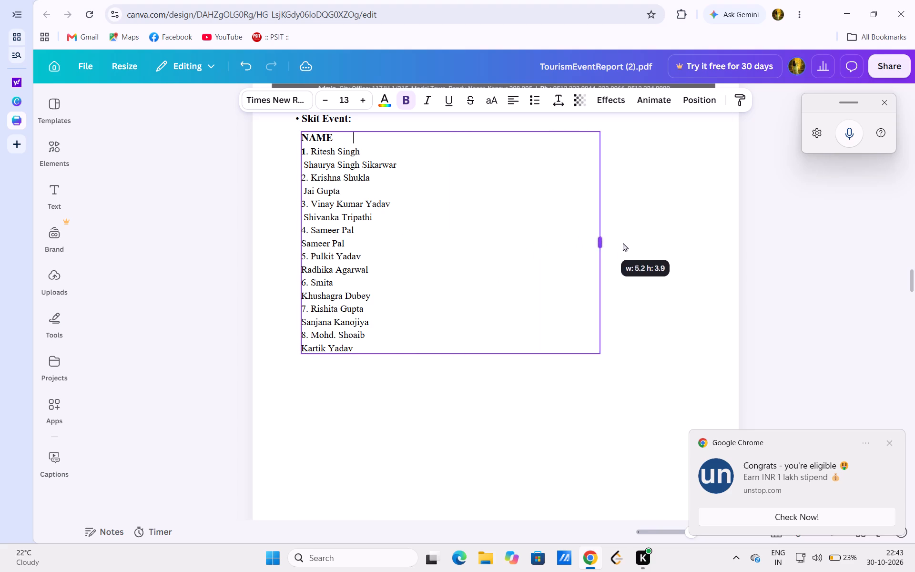
drag(623, 243, 669, 245)
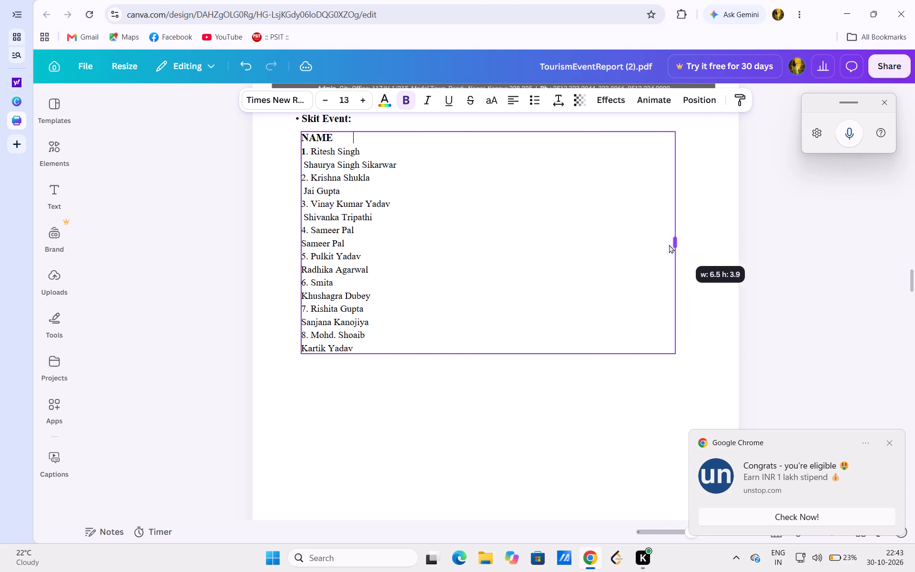
drag(669, 245, 672, 240)
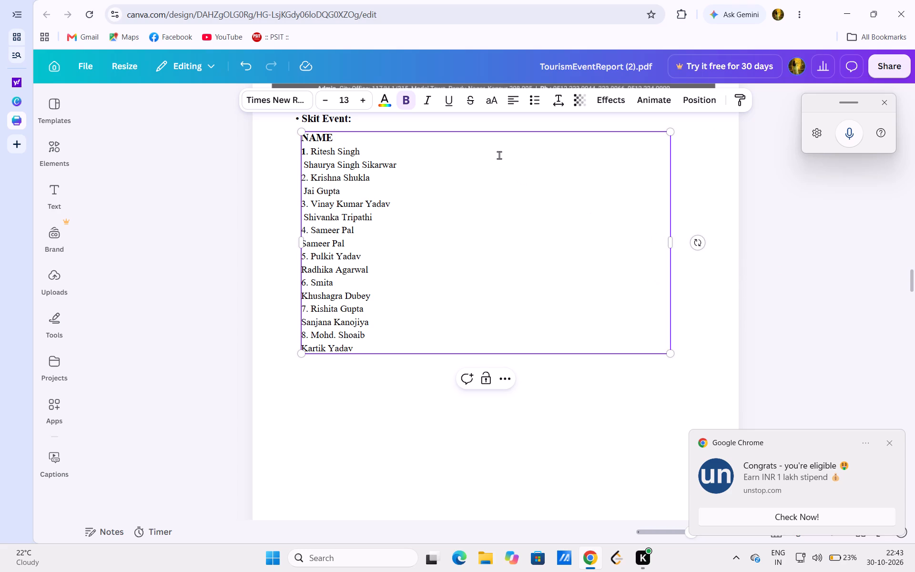
Extend the spacing after NAME to past the page's middle and enter the heading "Section" on the same line.
key(space)
key(space)
key(space)
key(space)
key(space)
key(space)
key(space)
key(space)
key(space)
key(space)
key(space)
key(space)
key(space)
key(space)
key(space)
key(space)
key(space)
key(space)
key(space)
key(space)
key(space)
key(space)
key(space)
key(space)
key(space)
key(space)
key(space)
key(space)
text(Section)
key(space)
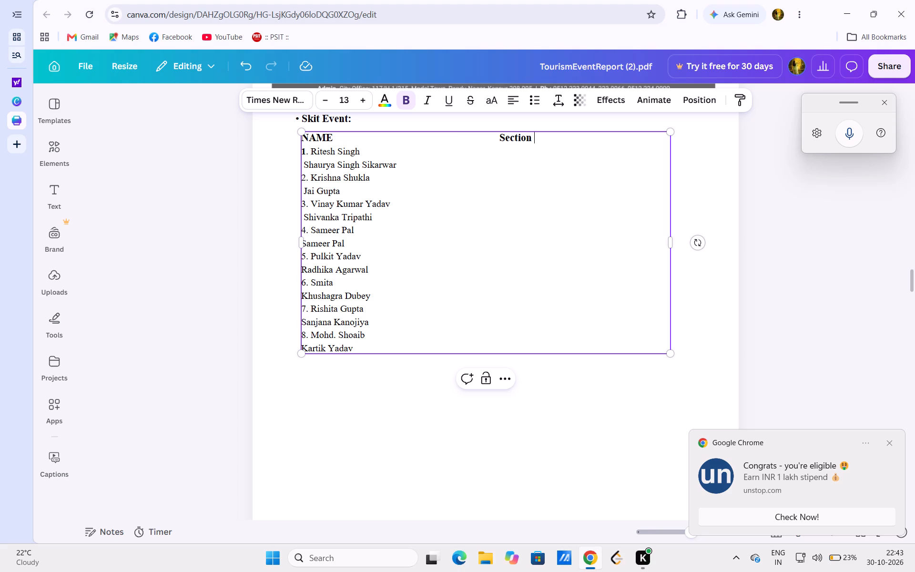
Pad entry 1's first line with spaces until the insertion point sits directly beneath the Section heading.
key(Down)
key(space)
key(space)
key(space)
key(space)
key(space)
key(space)
key(space)
key(space)
key(space)
key(space)
key(space)
key(space)
key(space)
key(space)
key(space)
key(space)
key(space)
key(space)
key(space)
key(space)
key(space)
key(space)
key(space)
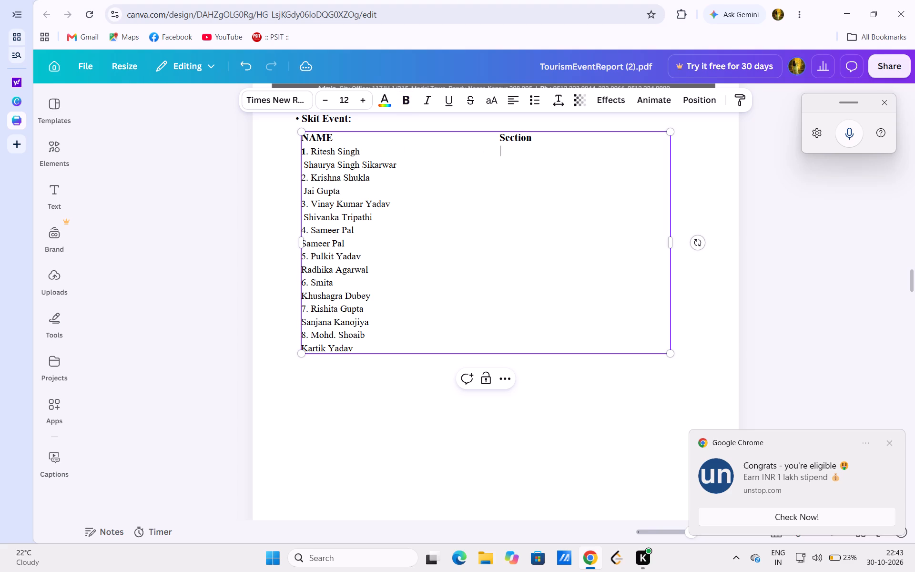
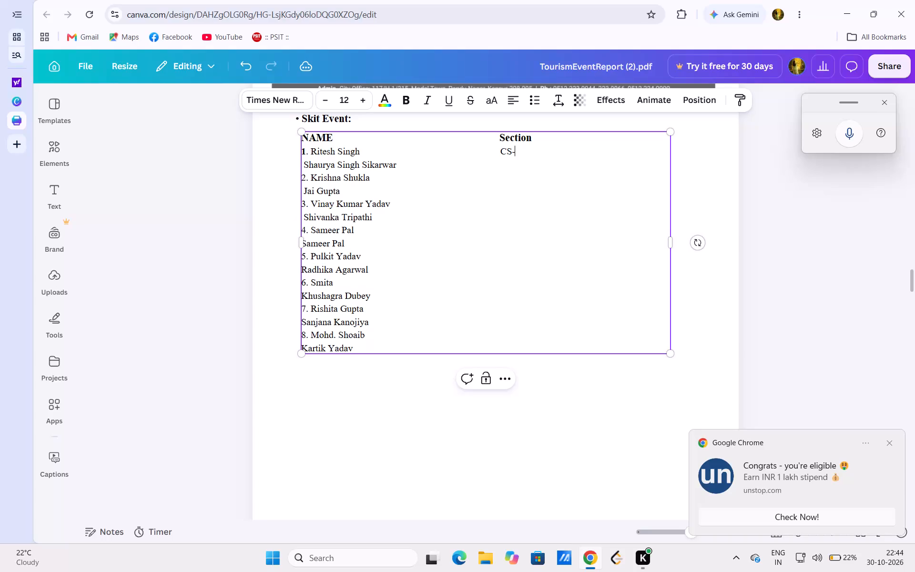
Complete the section on entry 1's first line so it reads CS-AIML.
text(AIML)
Pad entry 1's second line with spaces to the Section column and enter CS-AIML there.
key(Down)
key(space)
key(space)
key(space)
key(space)
key(space)
key(space)
key(space)
key(space)
key(space)
key(space)
key(space)
key(space)
key(space)
key(space)
key(space)
key(space)
key(space)
key(space)
key(space)
key(space)
key(space)
key(space)
key(space)
key(space)
key(space)
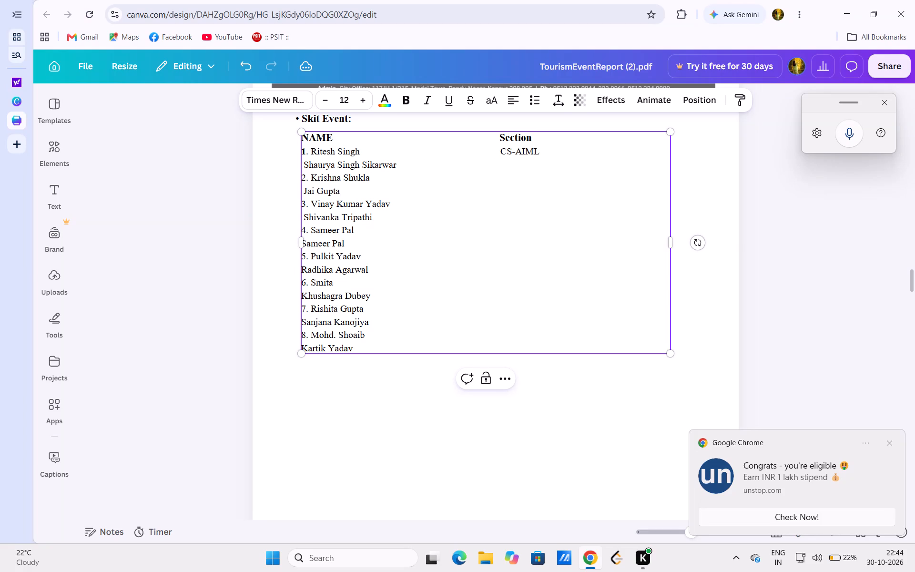
text(CS)
key(shift+underscore)
key(BackSpace)
text(-AIML)
Pad entry 2's first line with spaces to the Section column and enter CS-AIML there.
key(Down)
key(space)
key(space)
key(space)
key(space)
key(space)
key(space)
key(space)
key(space)
key(space)
key(space)
key(space)
key(space)
key(space)
key(space)
key(space)
key(space)
key(space)
key(space)
key(space)
key(space)
key(space)
key(BackSpace)
key(BackSpace)
key(Up)
key(BackSpace)
key(space)
key(Down)
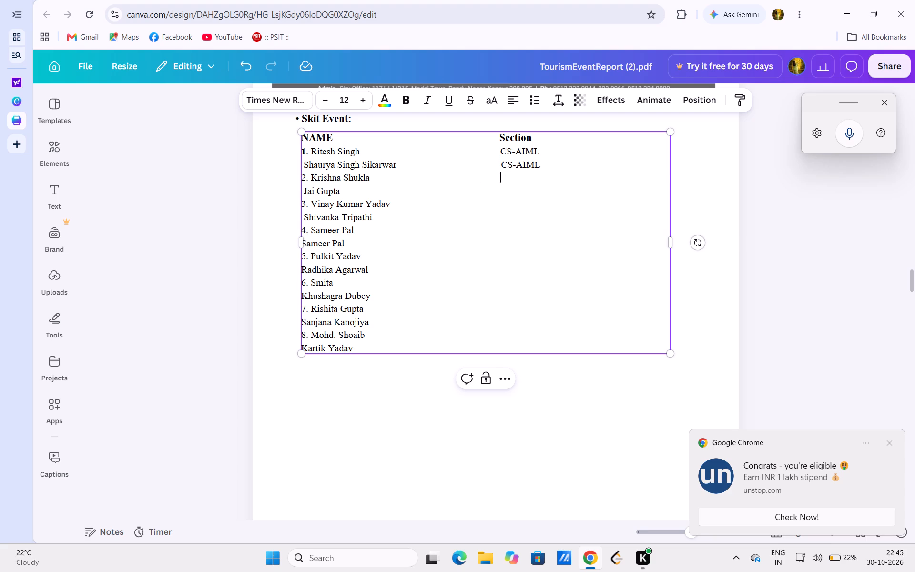
text(CS-AI)
text(ML)
Pad entry 2's second line with spaces to the Section column and enter CS-AIML there.
key(Down)
key(space)
key(space)
key(space)
key(space)
key(space)
key(space)
key(space)
key(space)
key(space)
key(space)
key(space)
key(space)
key(space)
key(space)
key(space)
key(space)
key(space)
key(space)
key(space)
key(space)
key(space)
key(space)
key(space)
key(space)
key(space)
key(space)
key(space)
key(space)
key(space)
text(CS-)
text(AIML)
Pad entry 3's first line with spaces to the Section column and enter CSE there.
key(Down)
key(space)
key(space)
key(space)
key(space)
key(space)
key(space)
key(space)
key(space)
key(space)
key(space)
key(space)
key(space)
key(space)
key(space)
key(space)
key(space)
key(space)
key(space)
key(space)
key(space)
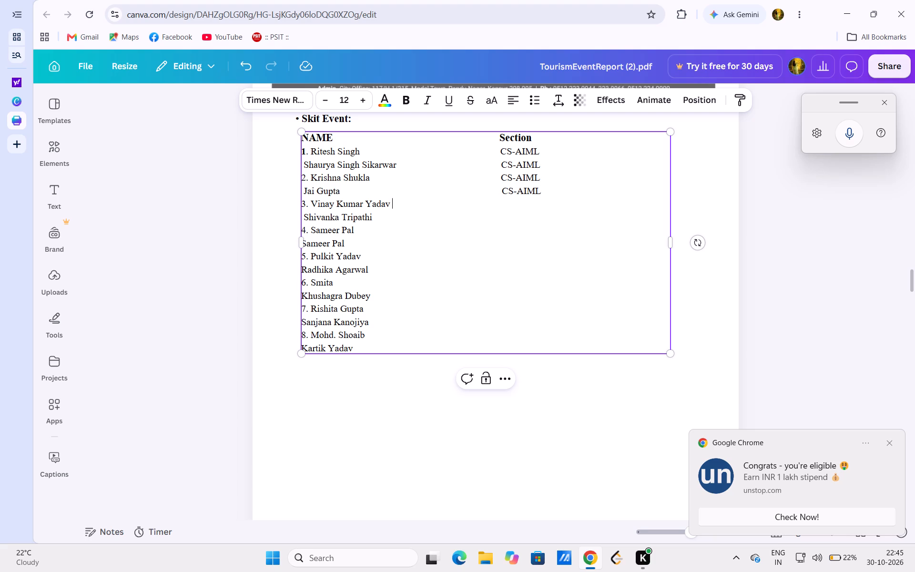
key(space)
key(space)
key(space)
key(space)
key(space)
key(space)
key(space)
key(space)
key(space)
key(space)
key(space)
key(space)
key(space)
key(space)
key(space)
key(space)
key(space)
key(space)
key(space)
key(space)
key(space)
key(space)
key(space)
key(space)
key(space)
key(space)
text(CSE)
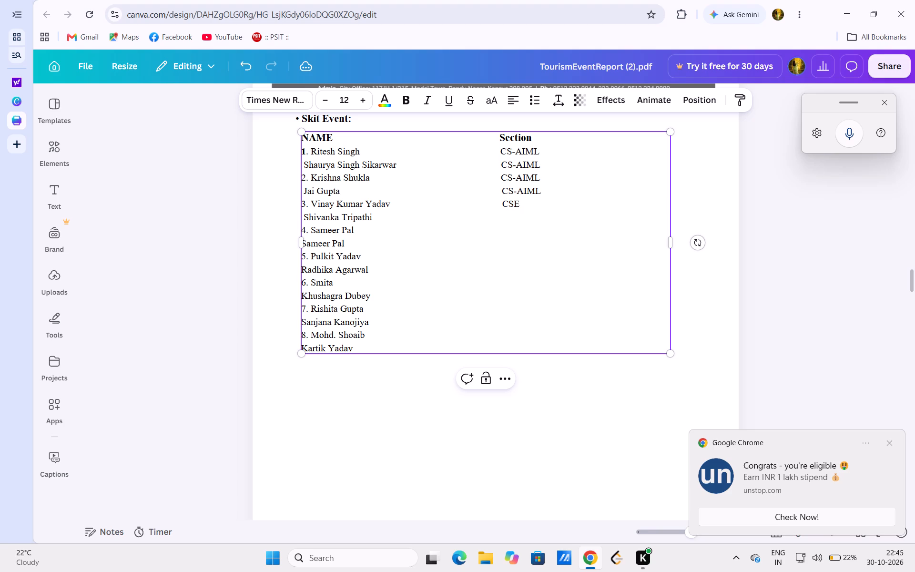
Pad entry 3's second line with spaces to the Section column and enter CSE there.
key(Down)
key(space)
key(space)
key(space)
key(space)
key(space)
key(space)
key(space)
key(space)
key(space)
key(space)
key(space)
key(space)
key(space)
key(space)
key(space)
key(space)
key(space)
key(space)
key(space)
key(space)
key(space)
key(space)
text(CSE)
Pad entry 4's first line with spaces out to the Section column.
key(Down)
key(space)
key(space)
key(space)
key(space)
key(space)
key(space)
key(space)
key(space)
key(space)
key(space)
key(space)
key(space)
key(space)
key(space)
key(space)
key(space)
key(space)
key(space)
key(space)
key(space)
key(space)
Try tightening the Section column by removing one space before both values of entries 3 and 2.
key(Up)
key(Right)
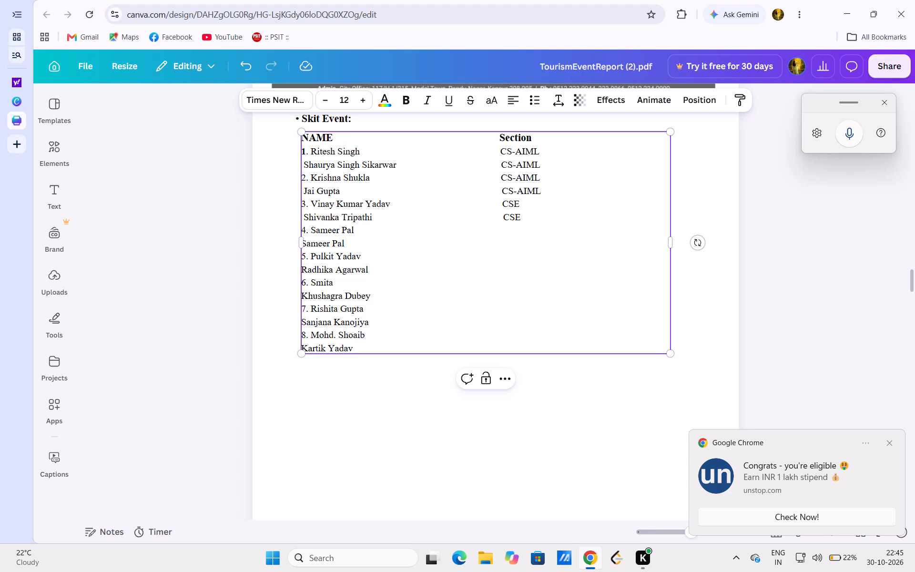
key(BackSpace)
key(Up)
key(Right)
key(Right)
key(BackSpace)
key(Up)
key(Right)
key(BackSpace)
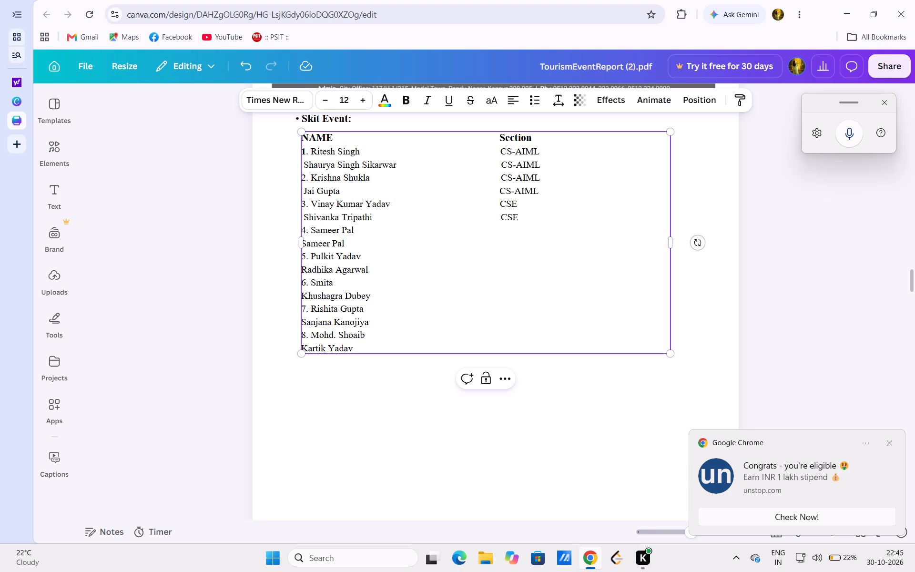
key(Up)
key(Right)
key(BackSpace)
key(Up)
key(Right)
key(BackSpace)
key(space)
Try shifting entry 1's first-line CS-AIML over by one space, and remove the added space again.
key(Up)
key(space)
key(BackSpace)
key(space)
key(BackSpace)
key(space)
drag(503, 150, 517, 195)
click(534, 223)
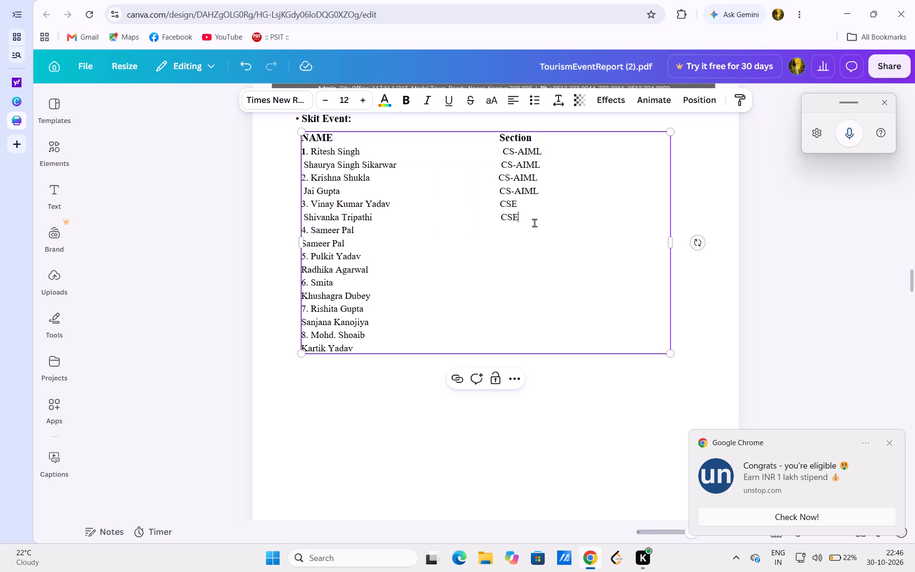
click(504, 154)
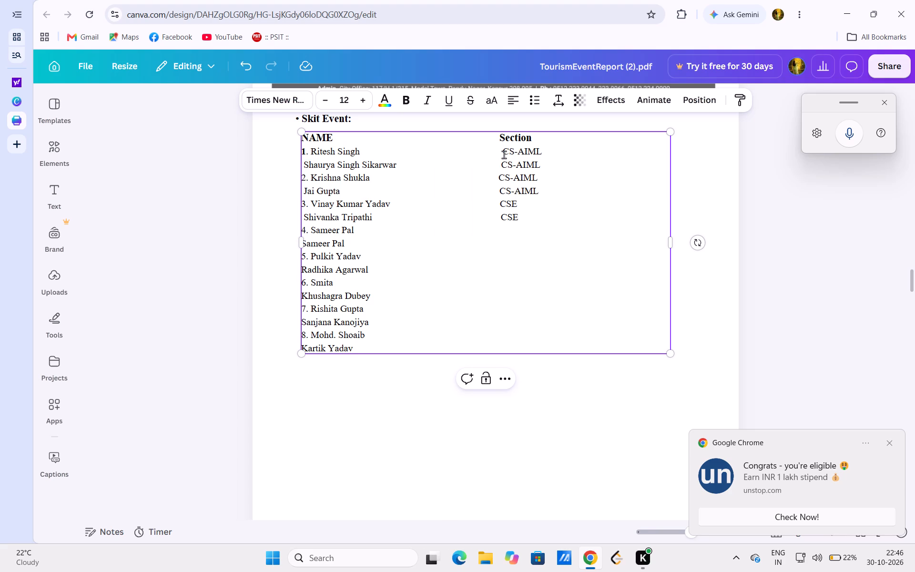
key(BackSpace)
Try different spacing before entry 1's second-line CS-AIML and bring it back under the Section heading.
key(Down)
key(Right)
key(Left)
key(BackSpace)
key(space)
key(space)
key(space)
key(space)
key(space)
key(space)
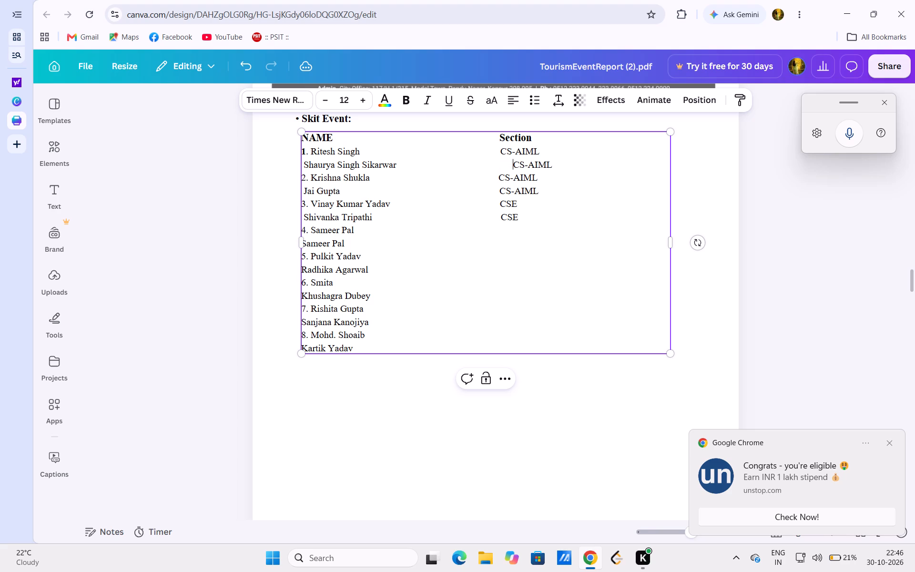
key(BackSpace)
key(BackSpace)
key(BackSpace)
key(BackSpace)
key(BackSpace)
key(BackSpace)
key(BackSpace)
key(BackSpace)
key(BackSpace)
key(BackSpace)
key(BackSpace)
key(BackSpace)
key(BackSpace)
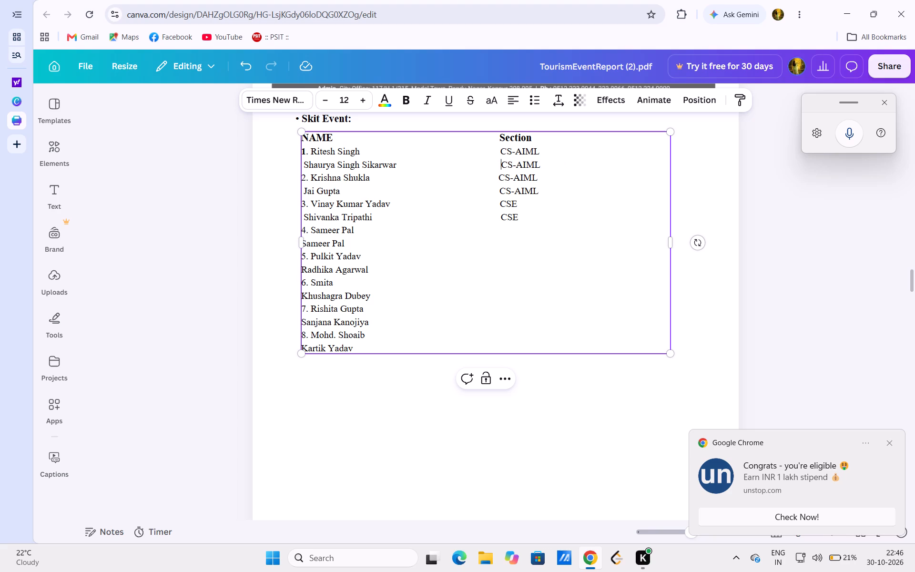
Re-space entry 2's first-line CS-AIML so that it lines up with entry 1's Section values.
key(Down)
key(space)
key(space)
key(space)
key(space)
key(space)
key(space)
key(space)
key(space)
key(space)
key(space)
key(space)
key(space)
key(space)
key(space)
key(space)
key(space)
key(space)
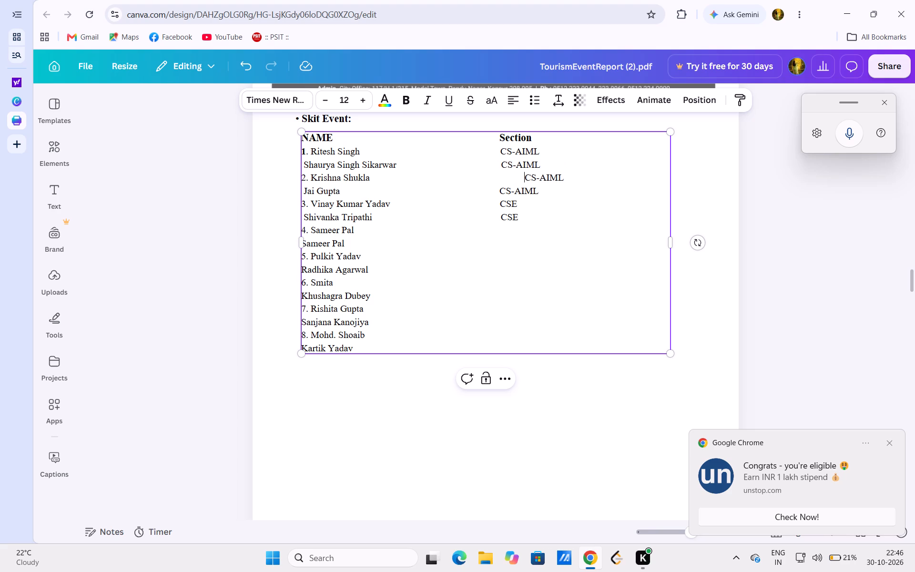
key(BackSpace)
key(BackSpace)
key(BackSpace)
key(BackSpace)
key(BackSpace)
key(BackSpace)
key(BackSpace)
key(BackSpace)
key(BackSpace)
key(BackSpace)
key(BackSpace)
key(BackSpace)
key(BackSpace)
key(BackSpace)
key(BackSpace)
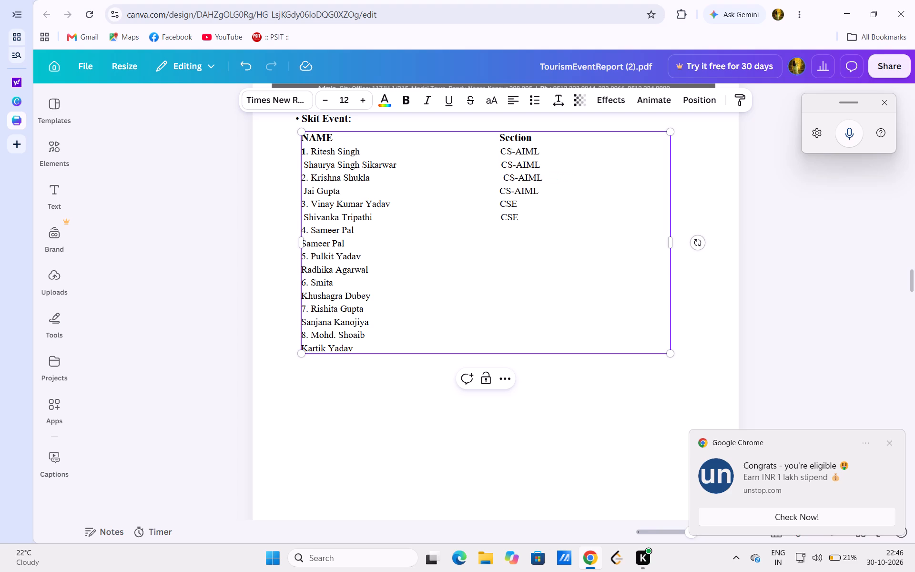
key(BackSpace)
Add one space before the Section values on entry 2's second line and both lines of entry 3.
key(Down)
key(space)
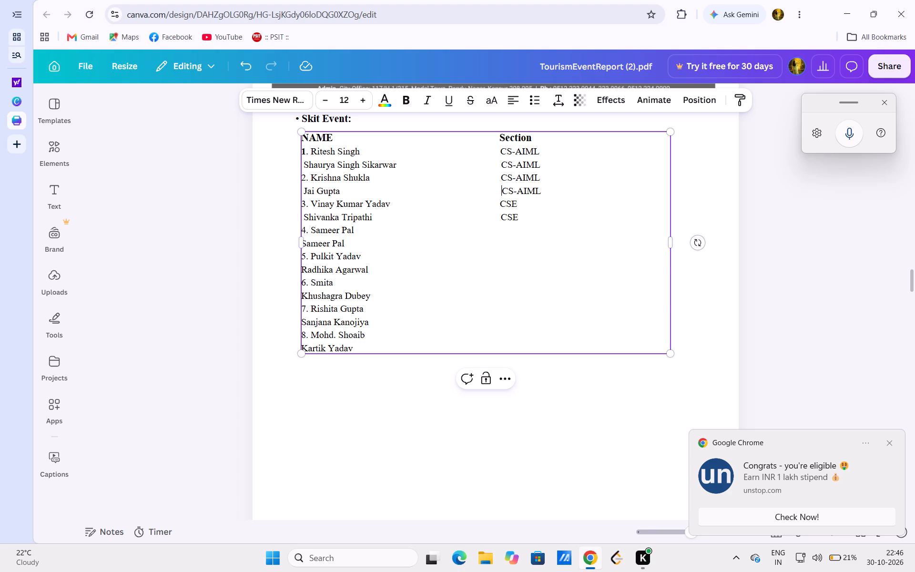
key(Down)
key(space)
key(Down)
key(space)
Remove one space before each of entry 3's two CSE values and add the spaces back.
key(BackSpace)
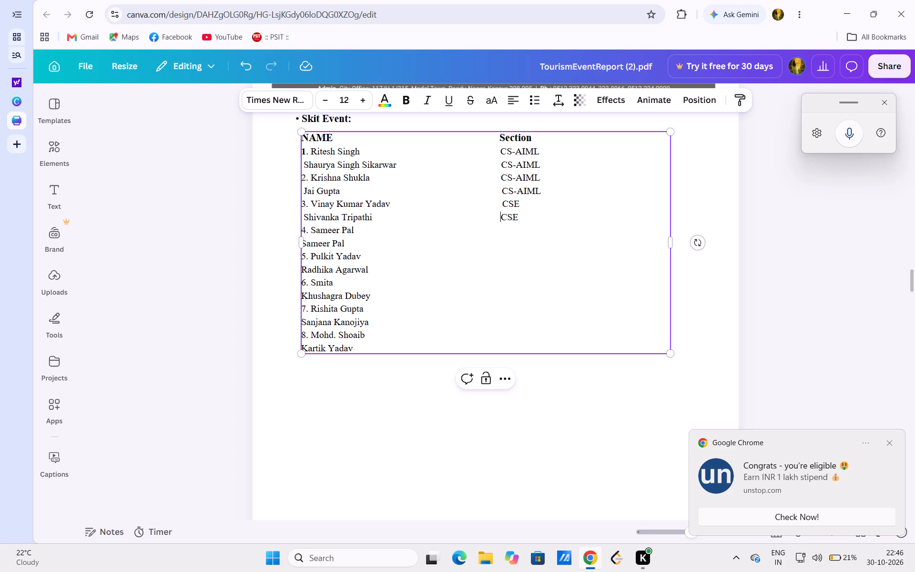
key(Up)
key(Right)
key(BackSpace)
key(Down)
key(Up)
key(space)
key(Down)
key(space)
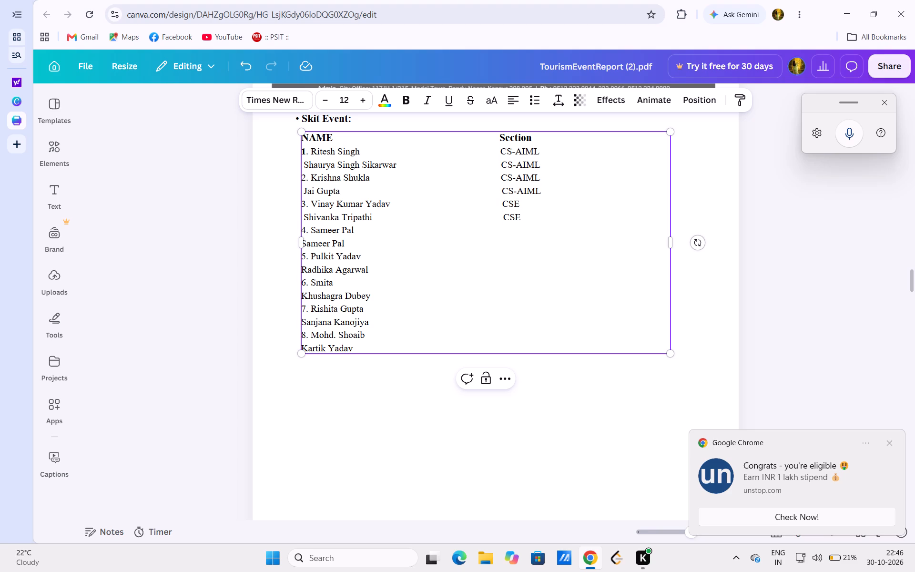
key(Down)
Adjust the spacing before entry 3's second-line CSE, leaving one space less in front of it.
key(Up)
key(space)
key(space)
key(space)
key(space)
key(space)
key(space)
key(BackSpace)
key(BackSpace)
key(BackSpace)
key(BackSpace)
key(BackSpace)
key(BackSpace)
key(BackSpace)
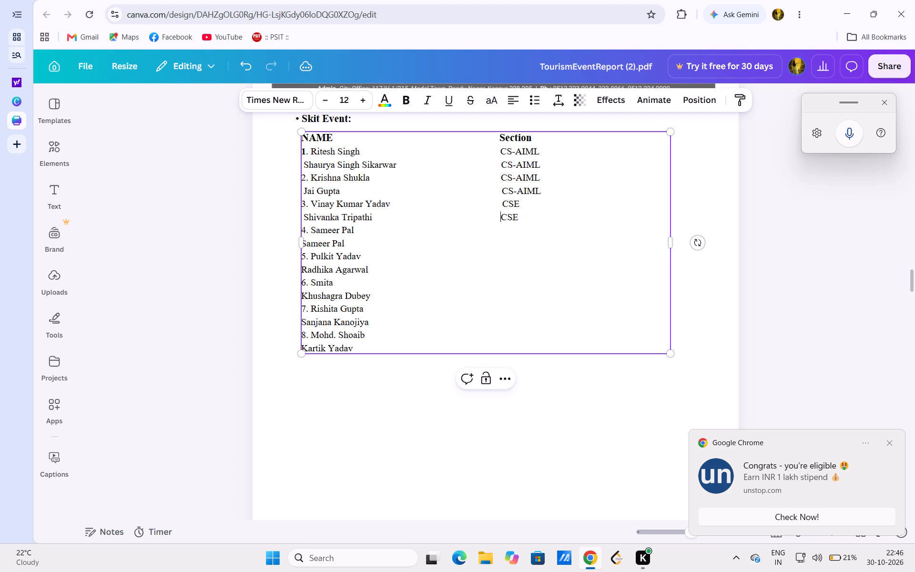
Add one space before CSE on entry 3's second line in the Skit Event list.
key(space)
Enter CSE as the Section value on entry 4's first line, keeping the second name on its own line.
key(Down)
key(space)
key(space)
text(CSe)
key(Delete)
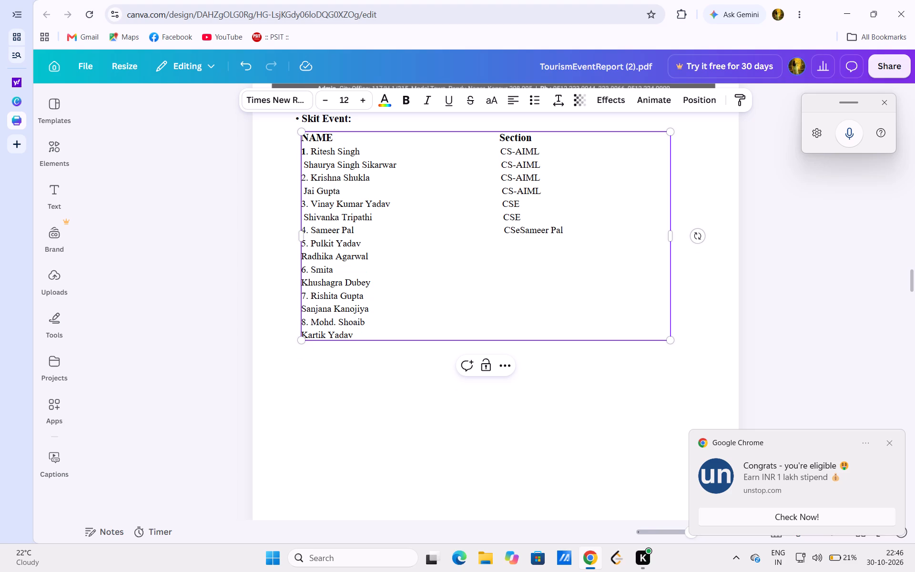
key(Return)
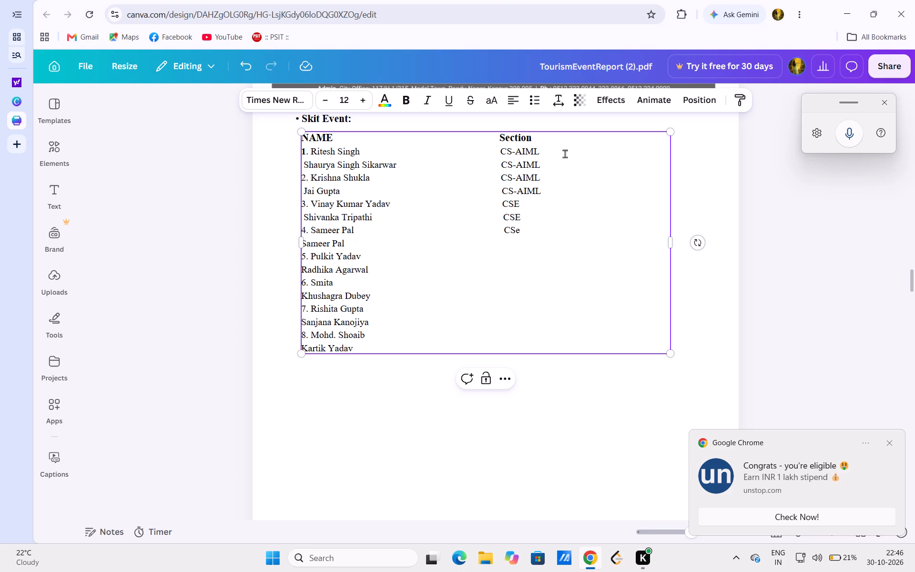
click(530, 230)
key(BackSpace)
key(shift+e)
Remove one space before entry 4's first-line CSE to bring it closer to the Section values above.
key(Down)
key(Down)
click(507, 230)
key(space)
key(BackSpace)
key(BackSpace)
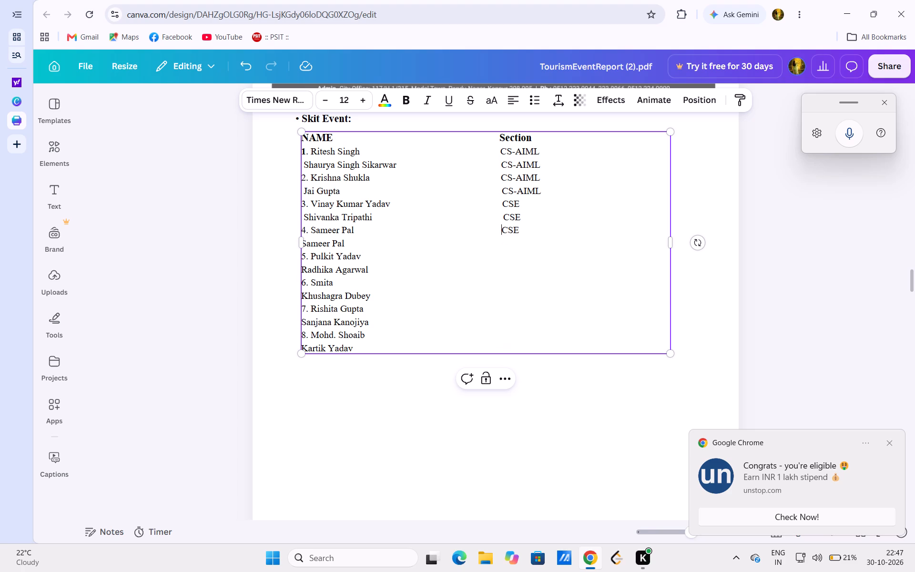
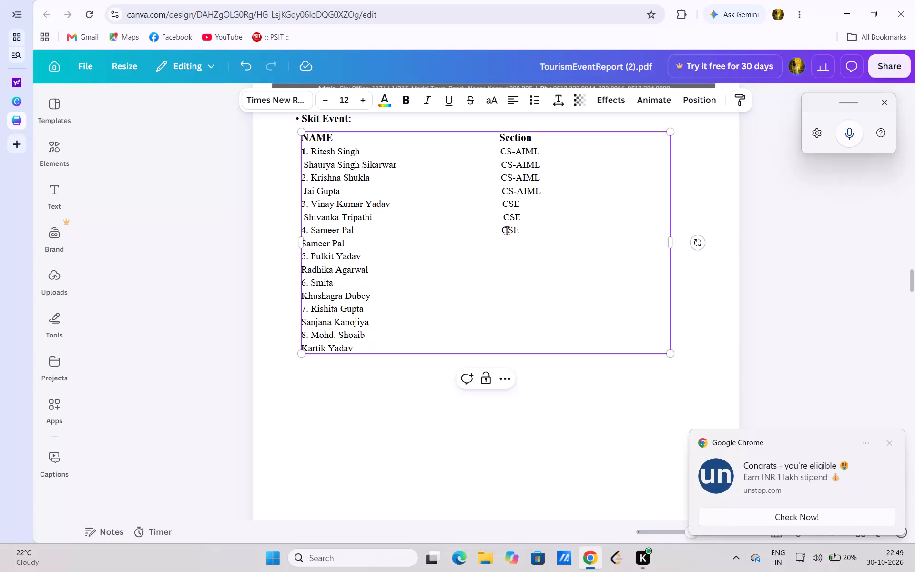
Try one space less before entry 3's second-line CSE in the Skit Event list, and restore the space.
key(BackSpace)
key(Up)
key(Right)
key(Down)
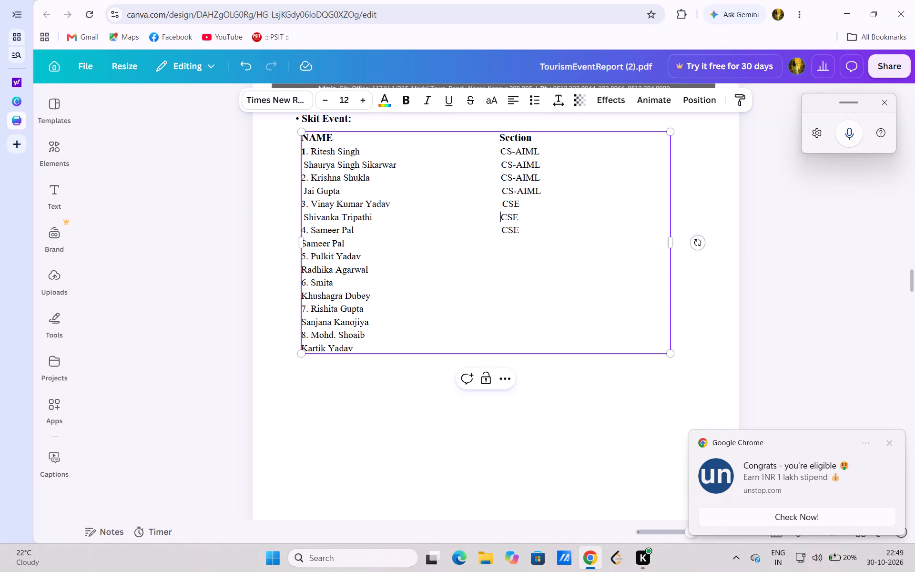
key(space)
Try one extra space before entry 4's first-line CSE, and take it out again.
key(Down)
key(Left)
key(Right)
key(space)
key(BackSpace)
Enter CSE as the Section value on entry 4's second line, spaced to line up with the CSE above.
key(Down)
key(space)
key(space)
key(space)
key(space)
key(space)
key(space)
key(space)
key(space)
key(space)
key(space)
key(space)
key(space)
key(space)
key(space)
key(space)
key(space)
key(space)
key(space)
key(space)
key(space)
key(BackSpace)
key(BackSpace)
key(BackSpace)
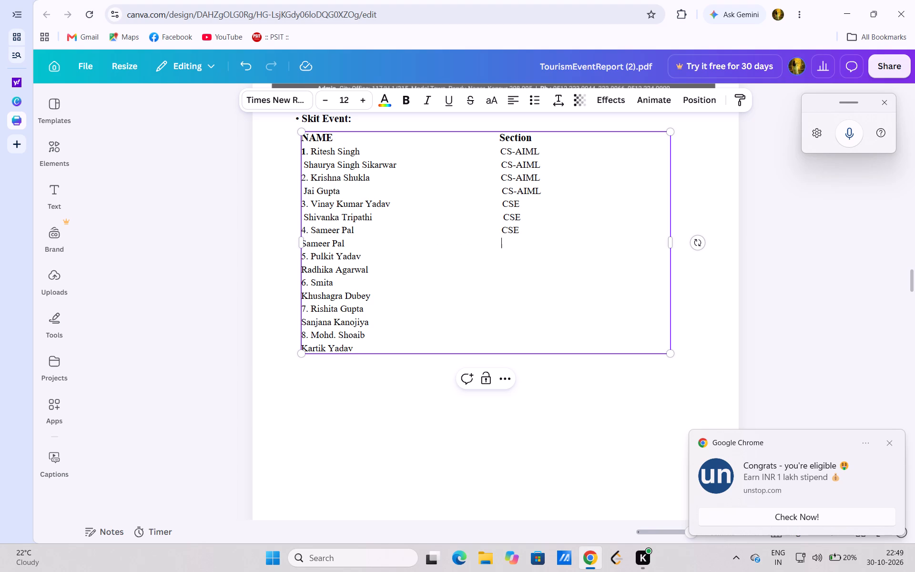
text(CSE)
Enter CSE as the Section value on entry 5's first line, spaced to line up with the values above.
key(Down)
key(space)
key(space)
key(space)
key(space)
key(space)
key(space)
key(space)
key(space)
key(space)
key(space)
key(space)
key(space)
key(space)
key(space)
key(space)
key(space)
key(space)
key(space)
key(space)
key(space)
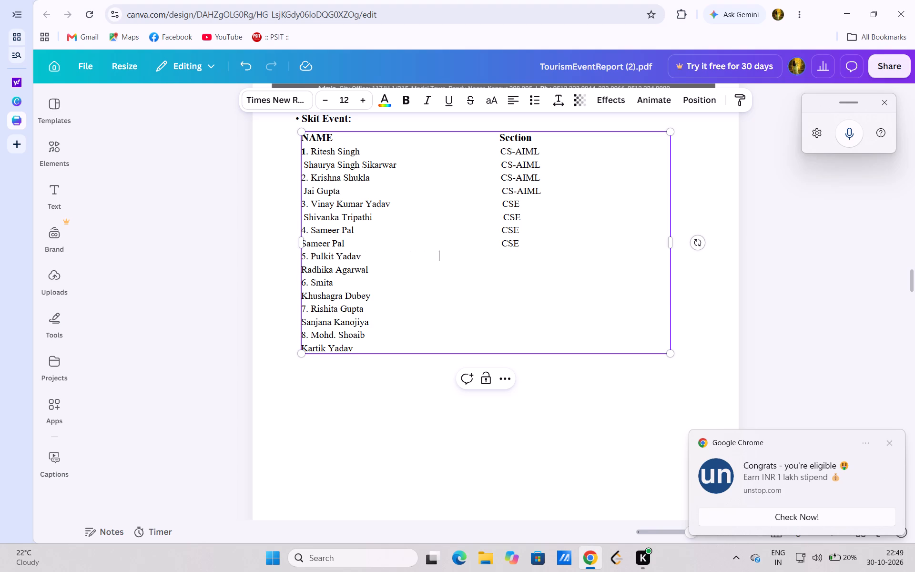
key(space)
key(space)
key(space)
key(space)
key(space)
key(space)
key(space)
key(space)
key(space)
key(space)
key(space)
text(CSE)
Enter CSE as the Section value on entry 5's second line, aligned with the Section column.
key(Down)
key(space)
key(space)
key(space)
key(space)
key(space)
key(space)
key(space)
key(space)
key(space)
key(space)
key(space)
key(space)
key(space)
key(space)
key(space)
key(space)
key(space)
key(space)
key(space)
key(space)
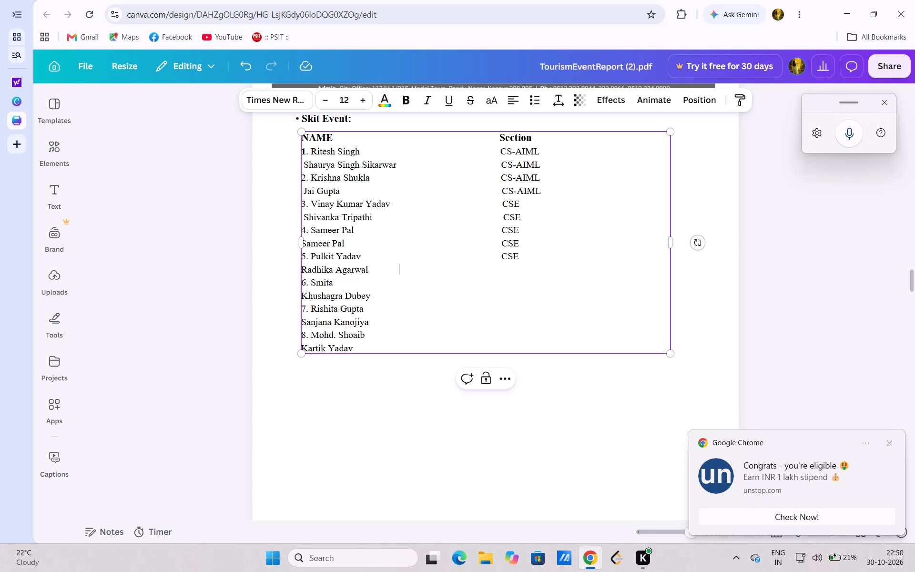
key(space)
key(space)
key(space)
key(space)
key(space)
key(space)
key(space)
key(space)
key(space)
key(space)
text(CSE)
Enter CS_AIML as the Section value on entry 6's first line, spaced across to the Section column.
key(Down)
key(space)
key(space)
key(space)
key(space)
key(space)
key(space)
key(space)
key(space)
key(space)
key(space)
key(space)
key(space)
key(space)
key(space)
key(space)
key(space)
key(space)
key(space)
key(space)
key(space)
key(space)
key(space)
key(space)
key(space)
key(space)
key(space)
key(space)
key(space)
key(space)
key(space)
key(space)
key(space)
key(space)
key(space)
key(space)
key(space)
key(space)
key(space)
key(space)
key(space)
key(BackSpace)
key(BackSpace)
key(space)
text(AIM)
key(shift+BackSpace)
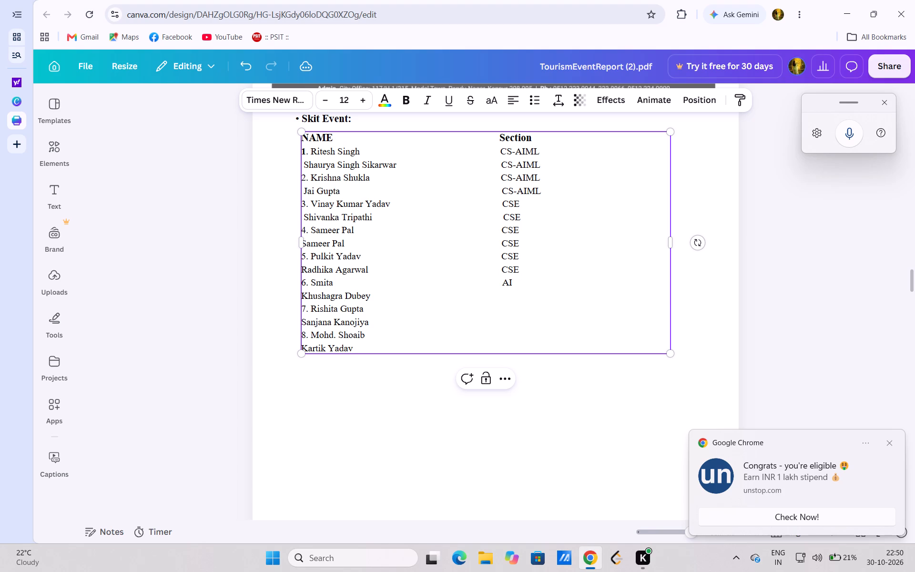
key(shift+BackSpace)
key(shift+BackSpace)
key(shift+BackSpace)
text(CS)
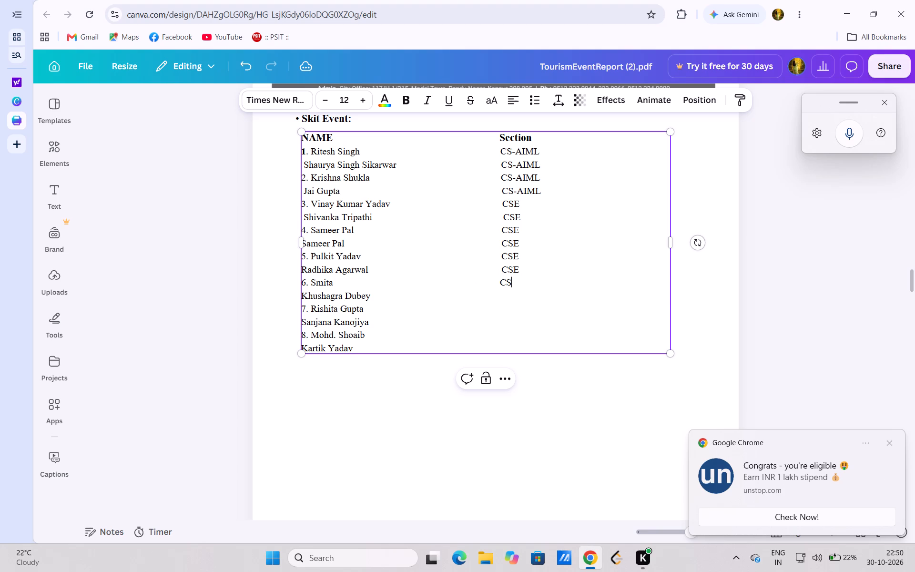
text(_AM)
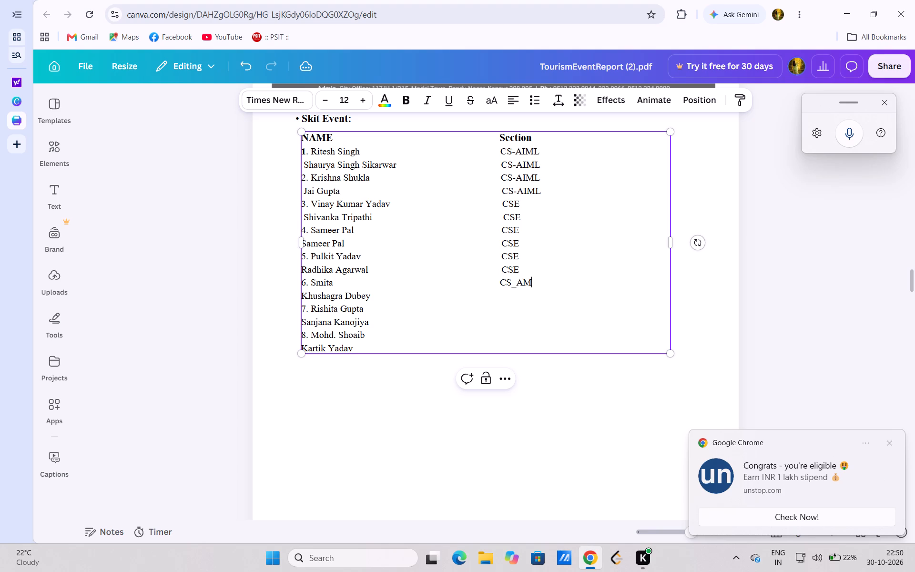
key(shift+BackSpace)
text(IML)
Replace the underscore in entry 6's first-line Section value with a hyphen, making it CS-AIML.
key(Left)
key(Left)
key(Left)
key(Left)
key(BackSpace)
key(minus)
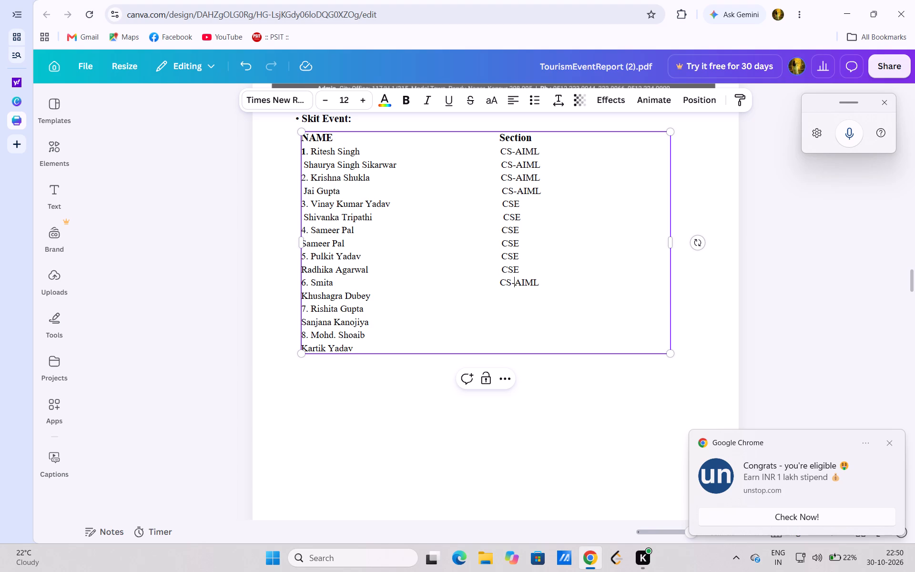
Enter CS-AIML as the Section value on entry 6's second line, spaced across to the Section column.
key(Up)
key(Down)
key(Down)
key(Down)
key(Up)
key(space)
key(space)
key(space)
key(space)
key(space)
key(space)
key(space)
key(space)
key(space)
key(space)
key(space)
key(space)
key(space)
key(space)
key(space)
key(space)
key(space)
key(space)
key(space)
key(space)
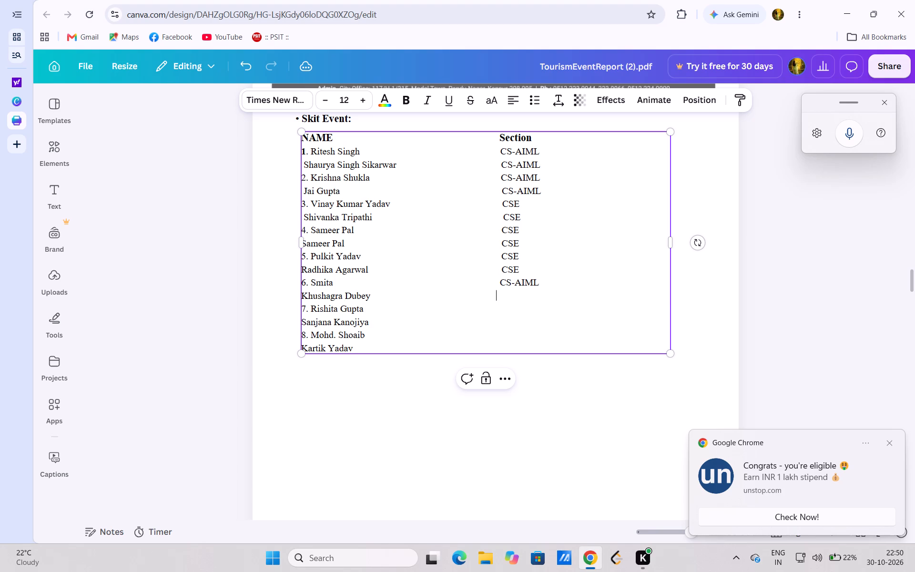
key(space)
key(space)
text(CS)
text(-AIML)
Remove one space before entry 6's second-line Section value to line it up with the value above.
key(Left)
key(Left)
key(Left)
key(Left)
key(Left)
key(Left)
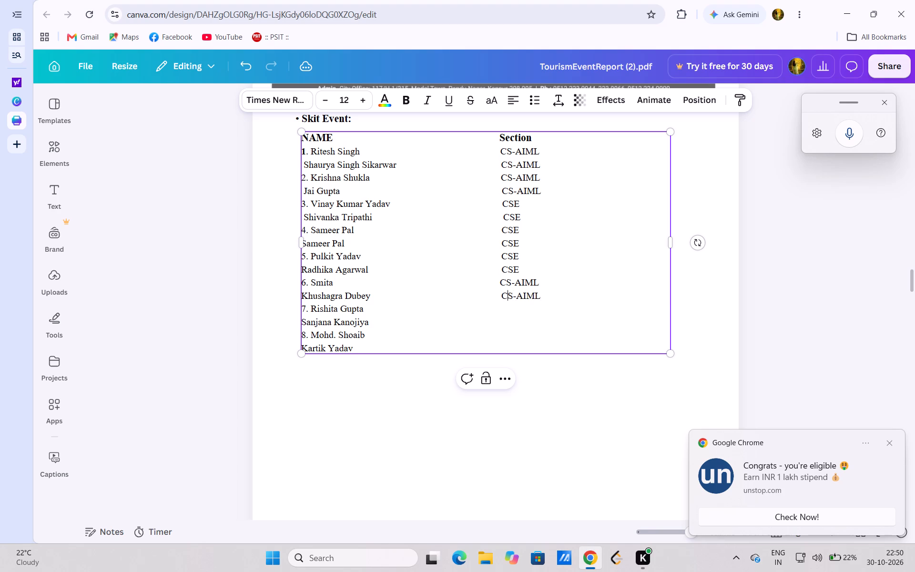
key(Left)
key(space)
key(BackSpace)
key(BackSpace)
Enter IT as the Section value on entry 7's first line, spaced to line up with the Section column.
key(Down)
key(space)
key(space)
key(space)
key(space)
key(space)
key(space)
key(space)
key(space)
key(space)
key(space)
key(space)
key(space)
key(space)
key(space)
key(space)
key(space)
key(space)
key(space)
key(space)
key(space)
key(space)
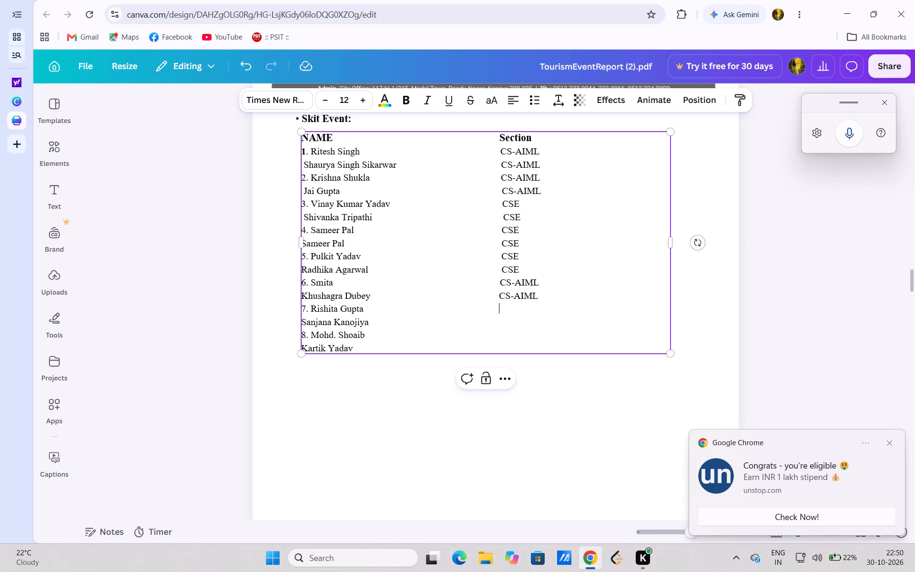
text(IT)
Enter IT as the Section value on entry 7's second line, aligned with the value above.
key(Down)
key(space)
key(space)
key(space)
key(space)
key(space)
key(space)
key(space)
key(space)
key(space)
key(space)
key(space)
key(space)
key(space)
key(space)
key(space)
key(space)
key(space)
key(space)
key(space)
key(space)
key(space)
key(space)
key(space)
key(space)
key(space)
text(IT)
Enter IT as the Section value on entry 8's first line, trimming one space before it for alignment.
key(Down)
key(space)
key(space)
key(space)
key(space)
key(space)
key(space)
key(space)
key(space)
key(space)
key(space)
key(space)
key(space)
key(space)
key(space)
key(space)
key(space)
key(space)
key(space)
key(space)
key(space)
key(space)
key(space)
key(space)
key(space)
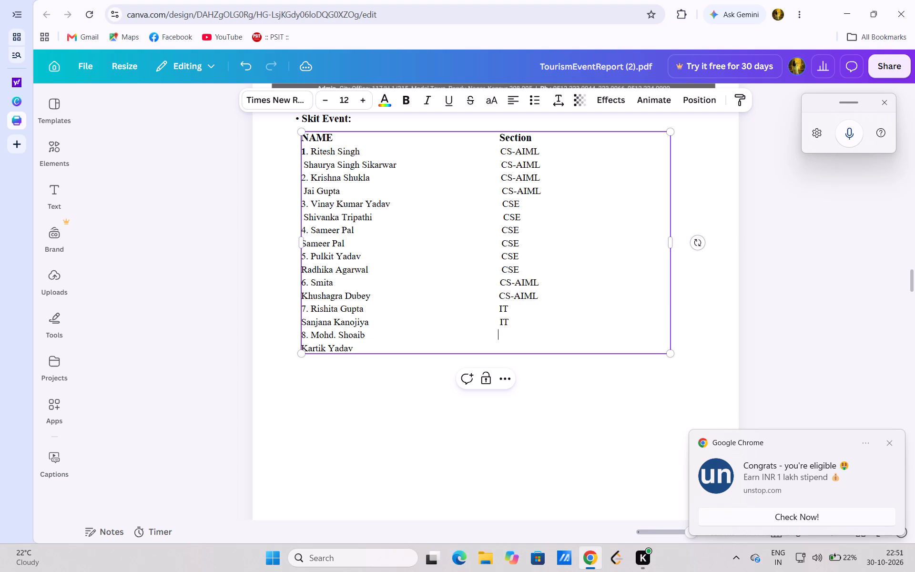
key(space)
text(IT)
key(Left)
key(Left)
key(BackSpace)
Enter IT as the Section value on entry 8's second line, aligned with the Section column, and finish editing the text box.
key(Down)
key(space)
key(space)
key(space)
key(space)
key(space)
key(space)
key(space)
key(space)
key(space)
key(space)
key(space)
key(space)
key(space)
key(space)
key(space)
key(space)
key(space)
key(space)
key(space)
key(space)
key(space)
key(space)
key(space)
key(space)
key(space)
key(space)
key(space)
text(IT)
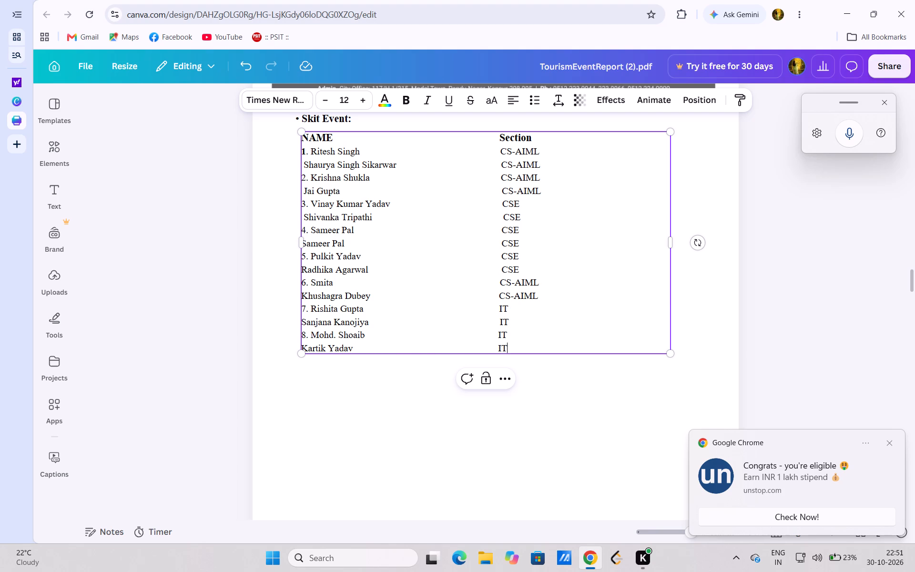
click(792, 288)
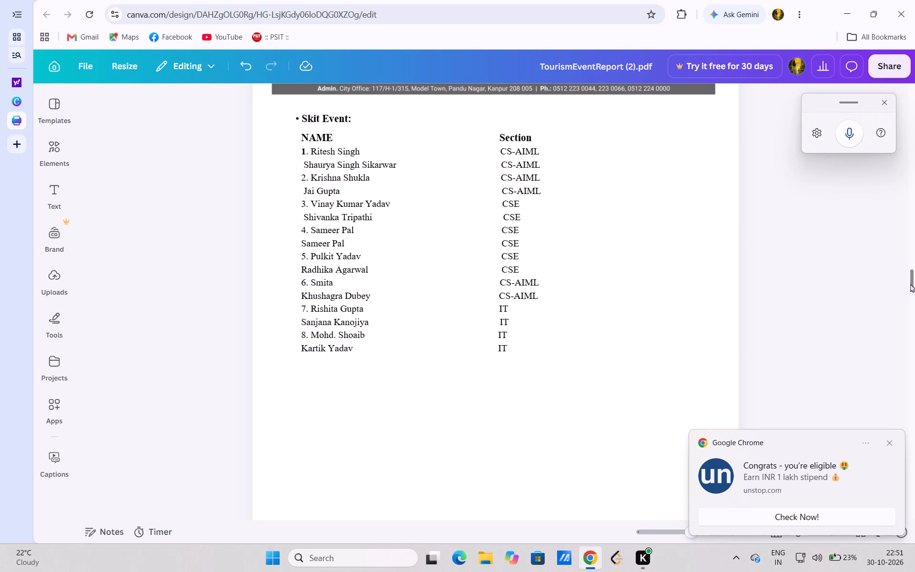
Delete the list of participant names and the list of section values from page 5's Extempore Event table.
drag(908, 283, 912, 276)
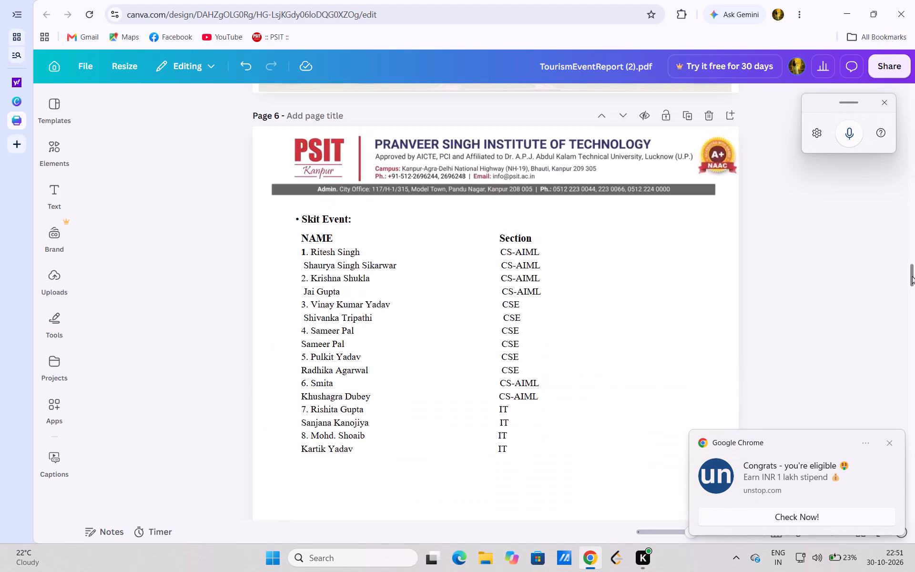
drag(912, 276, 908, 262)
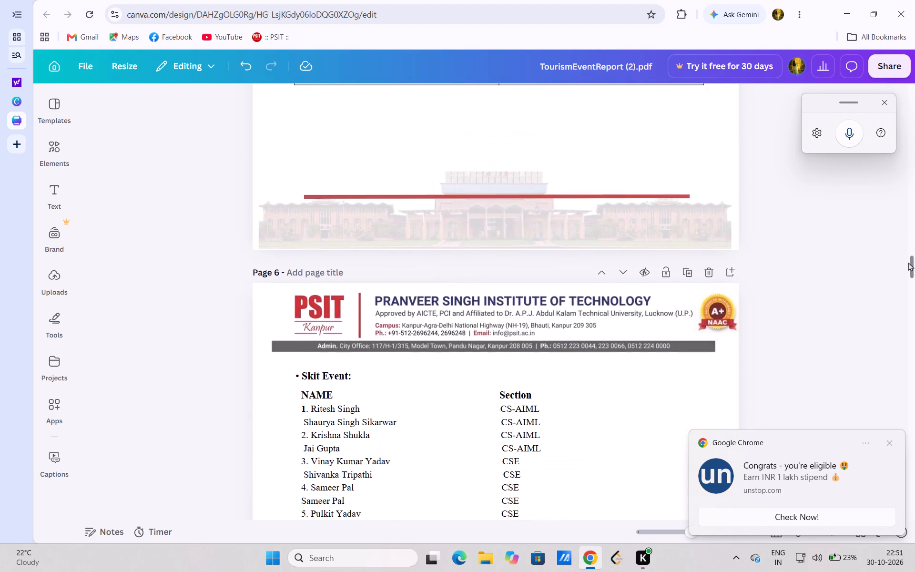
drag(908, 262, 909, 255)
click(392, 223)
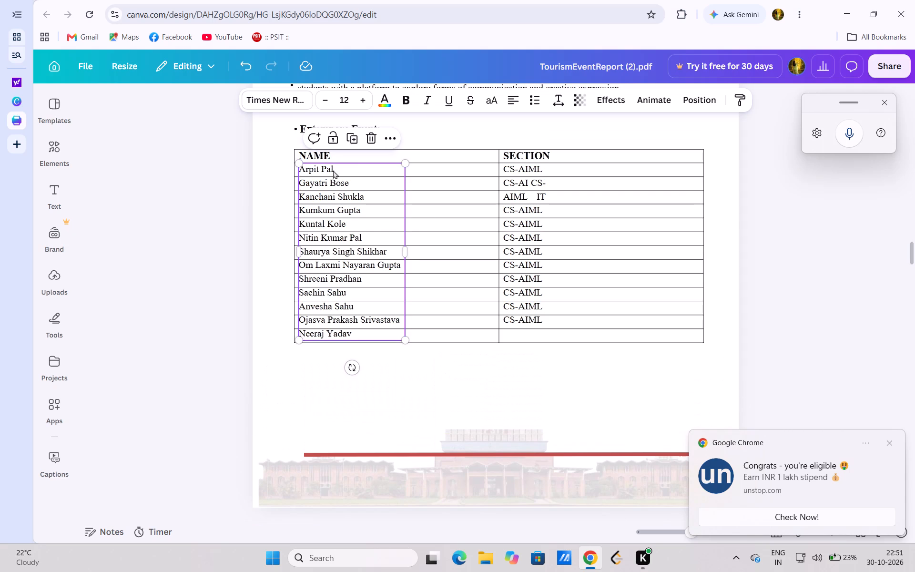
click(375, 137)
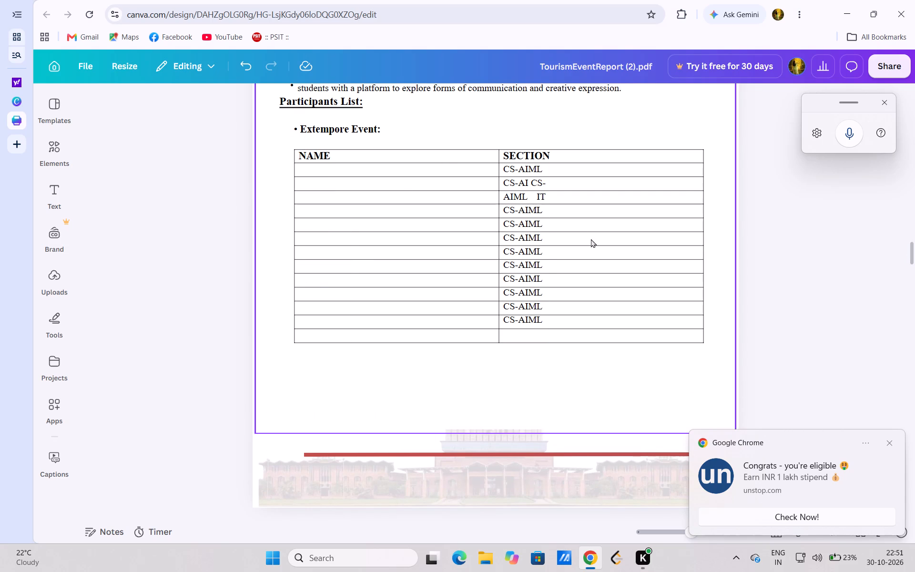
click(527, 229)
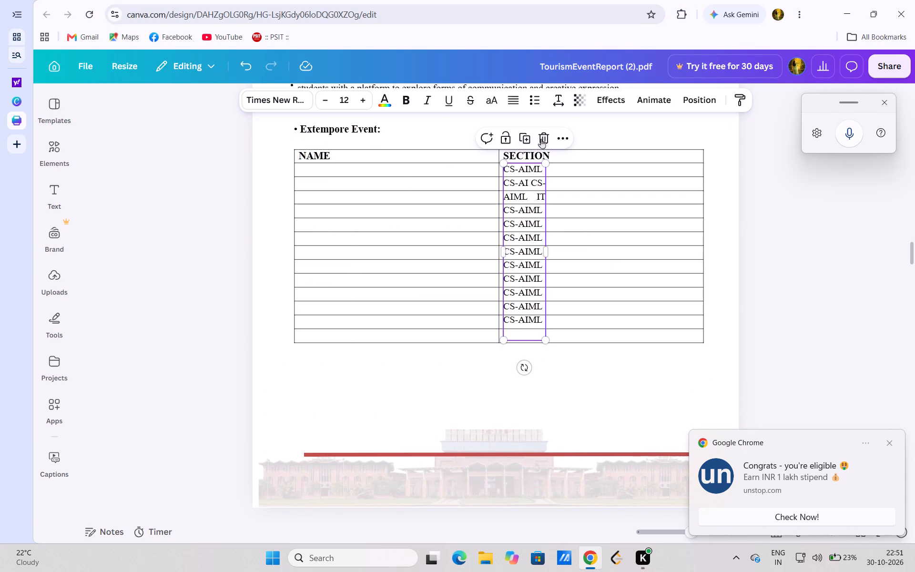
click(543, 132)
Delete the SECTION and NAME column headers from page 5's Extempore Event table.
click(523, 153)
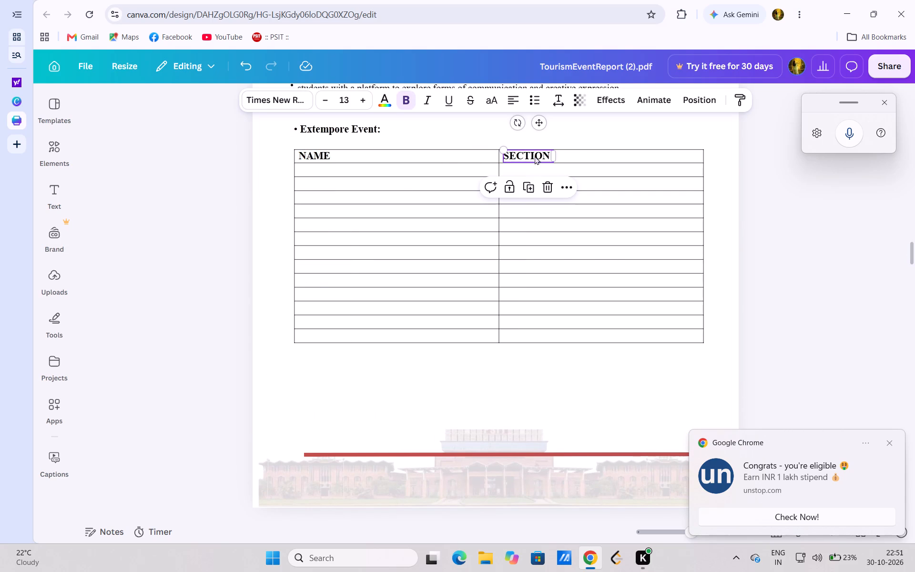
click(552, 188)
click(305, 156)
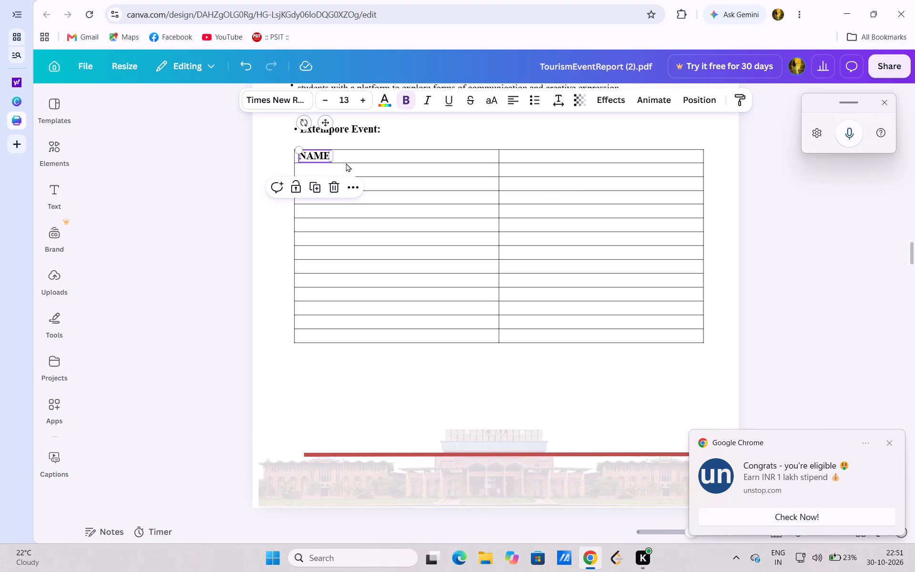
click(330, 189)
Delete the Extempore Event heading and the empty table grid from page 5.
click(332, 179)
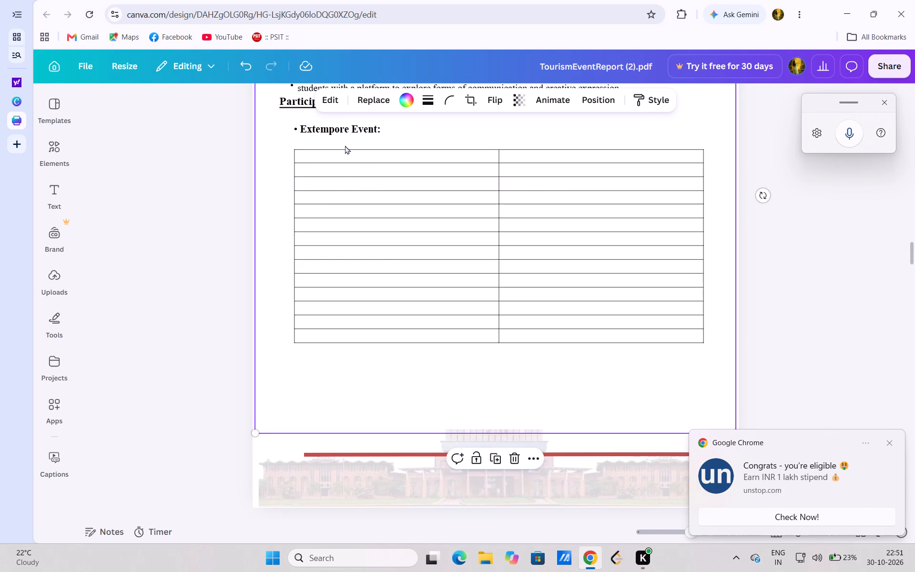
click(344, 146)
click(341, 124)
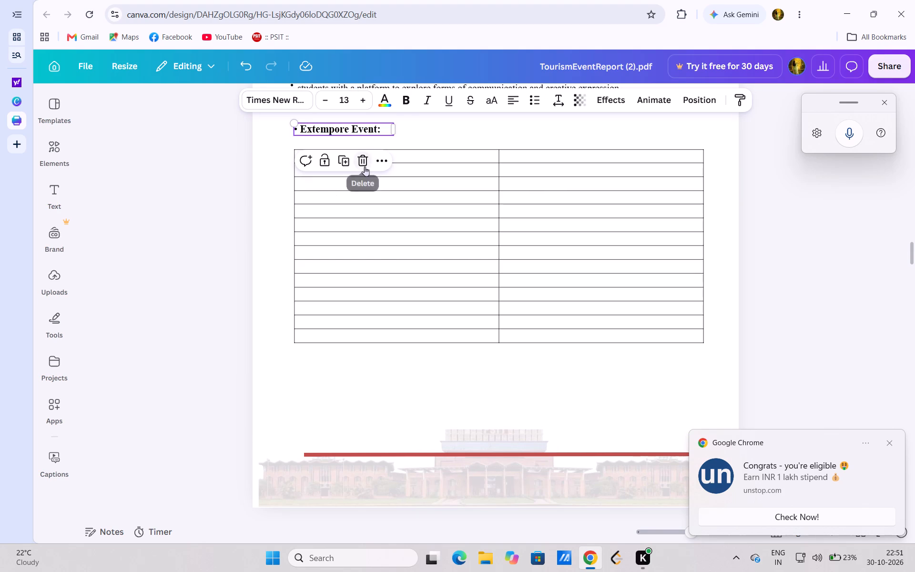
click(365, 166)
click(396, 208)
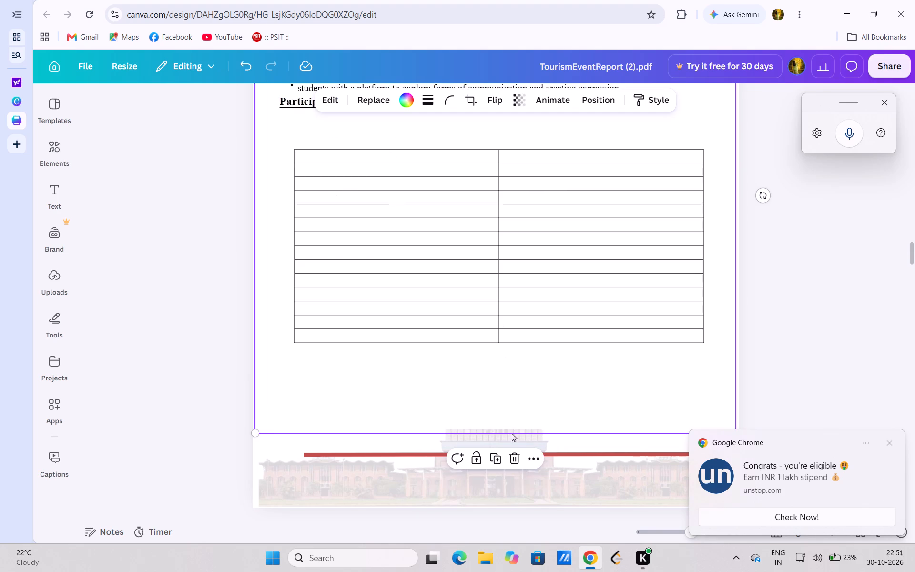
click(519, 457)
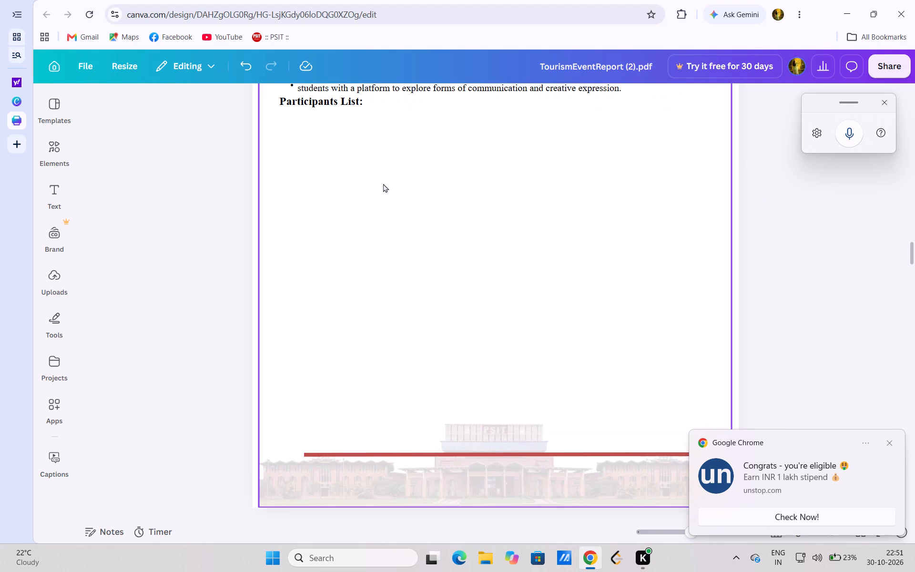
Move the Participants List heading from page 5 onto page 6, near the Skit Event participant list.
click(321, 99)
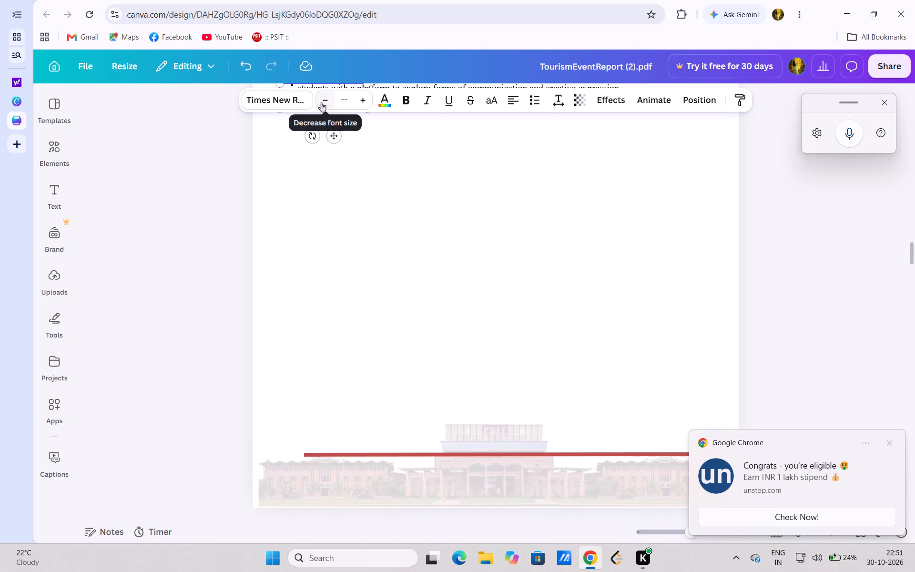
click(378, 174)
click(309, 145)
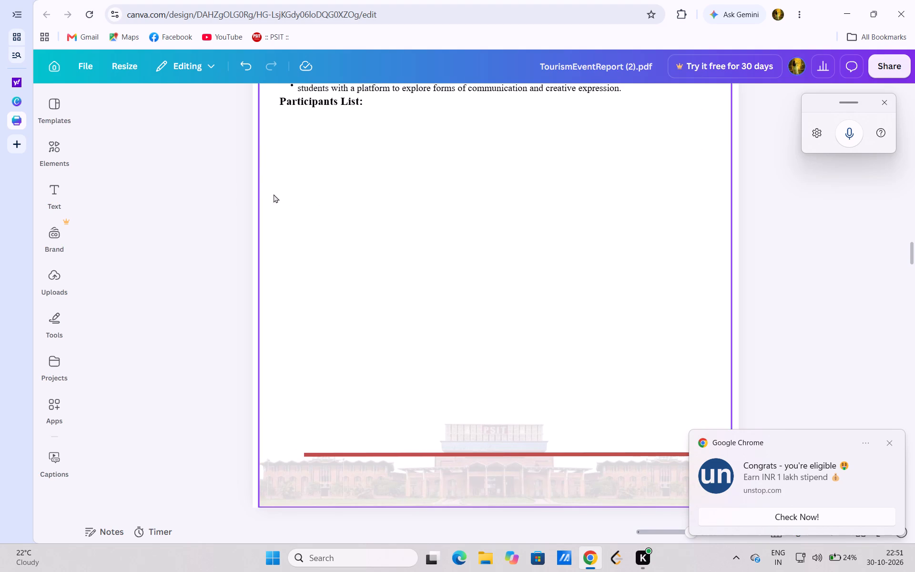
drag(308, 102, 321, 163)
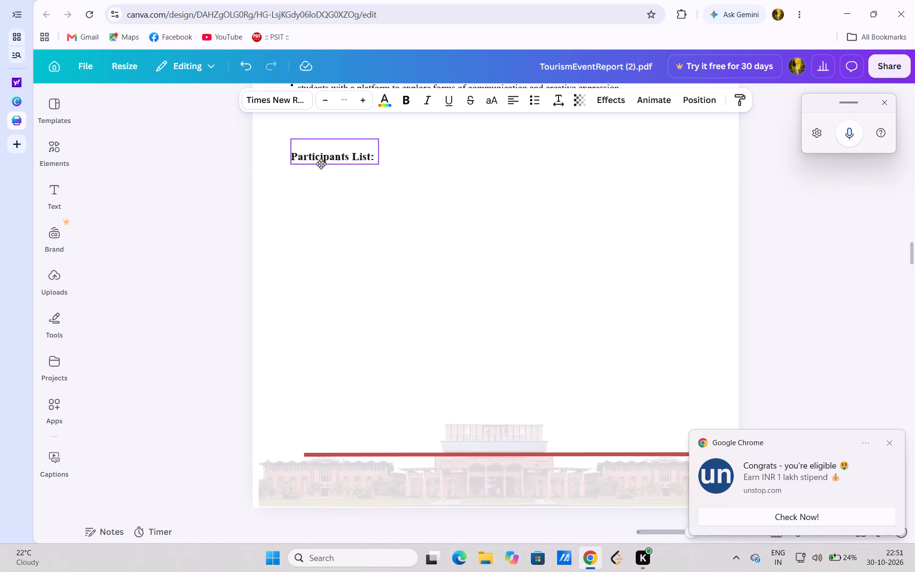
drag(321, 163, 340, 559)
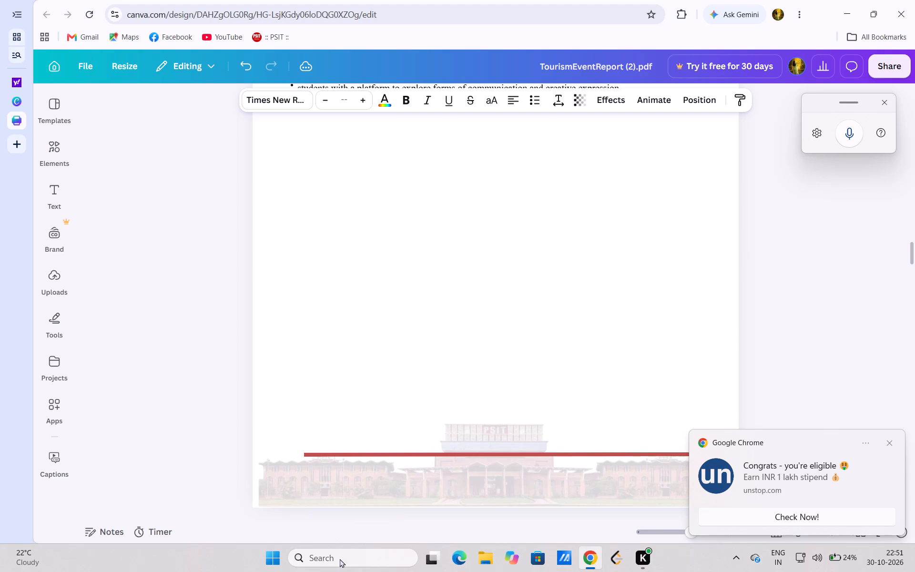
drag(340, 559, 346, 515)
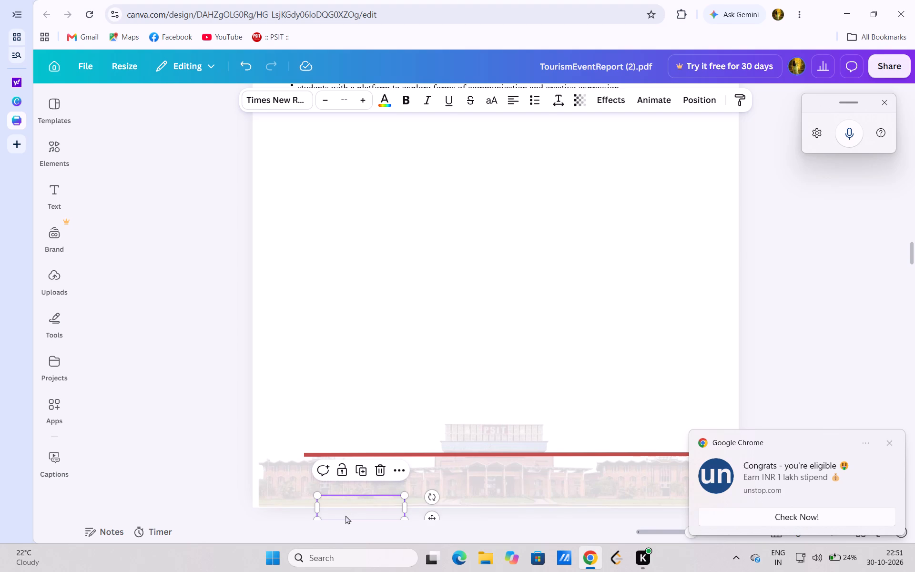
drag(913, 248, 914, 280)
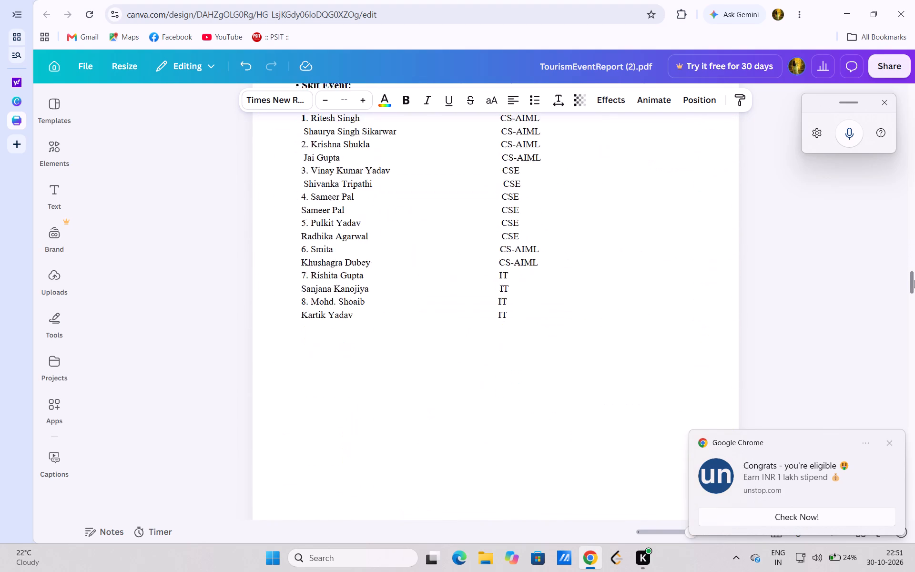
drag(914, 280, 914, 273)
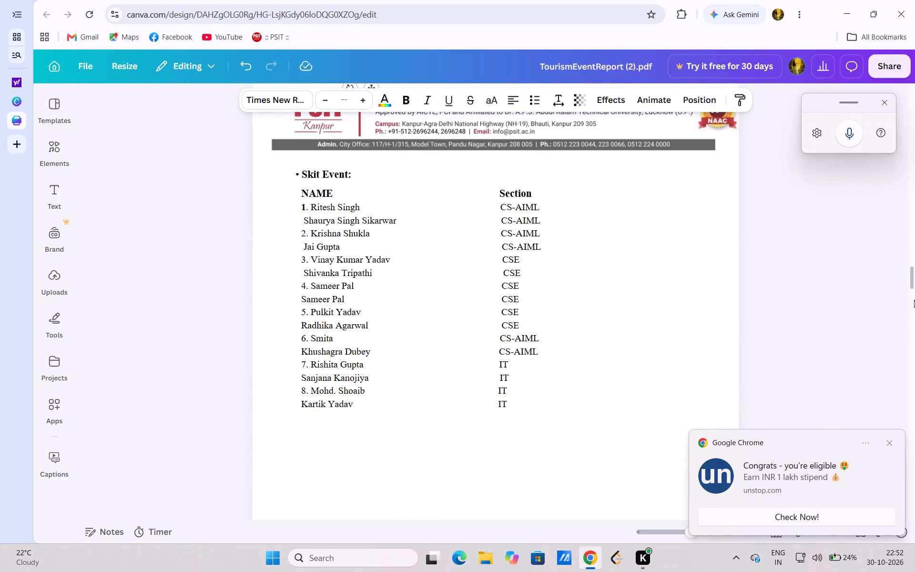
drag(914, 279, 914, 268)
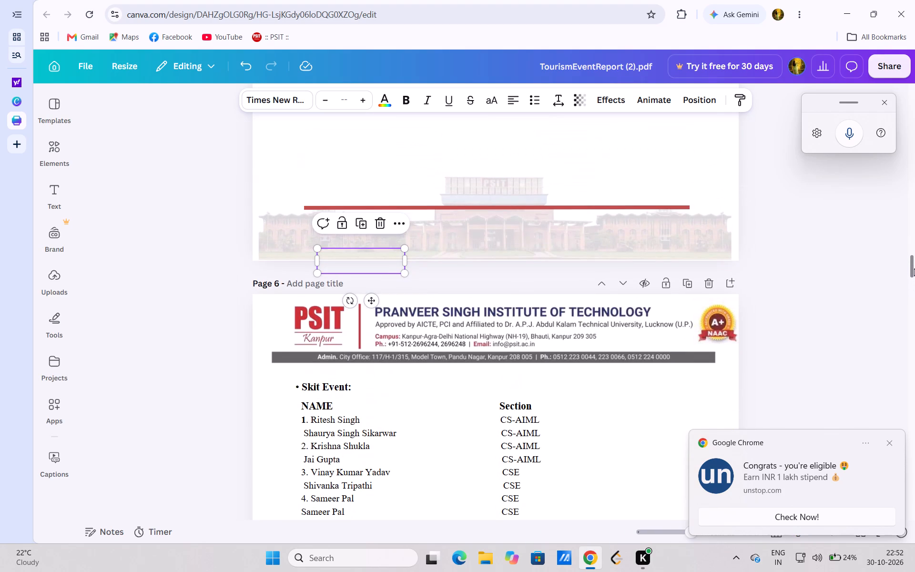
drag(374, 265, 370, 334)
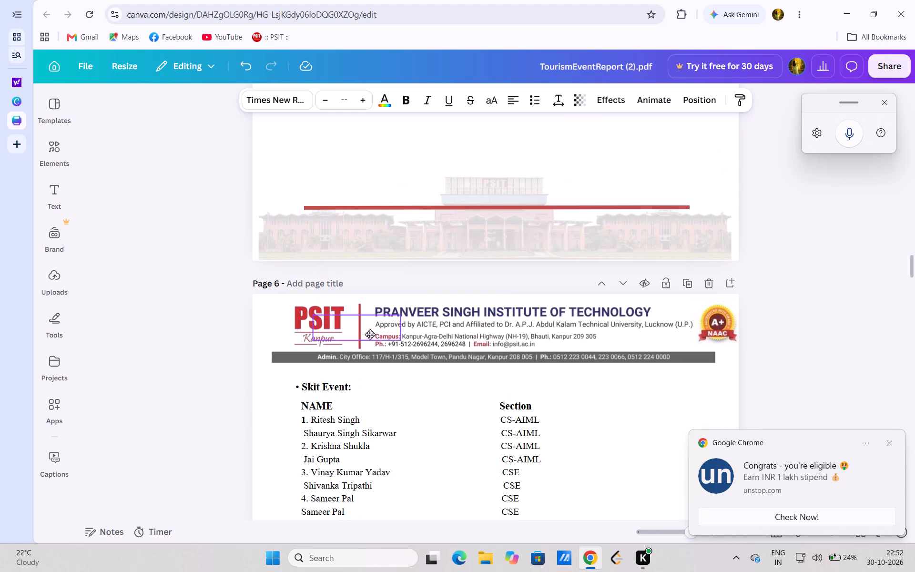
drag(370, 334, 413, 413)
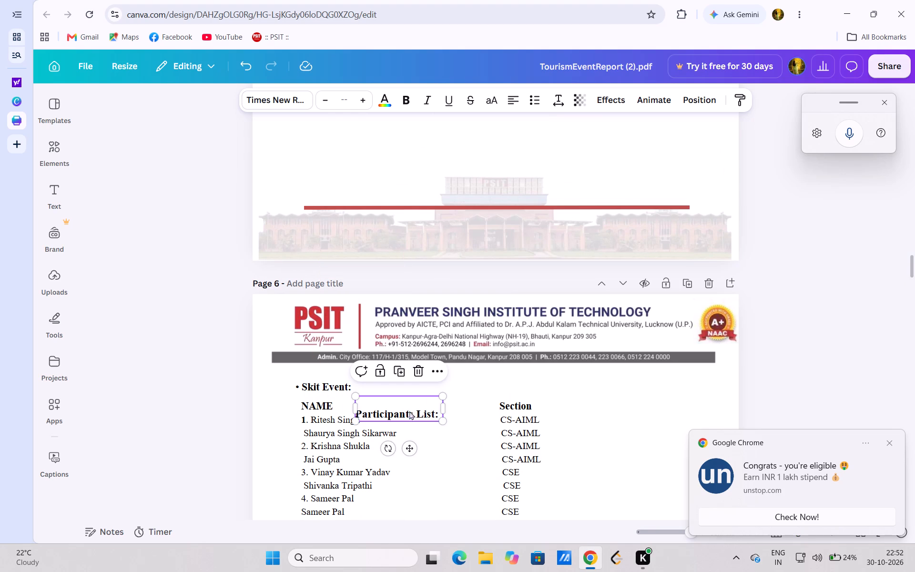
Move page 6's name and section list down the page and place the Skit Event heading just above it.
drag(912, 258, 914, 275)
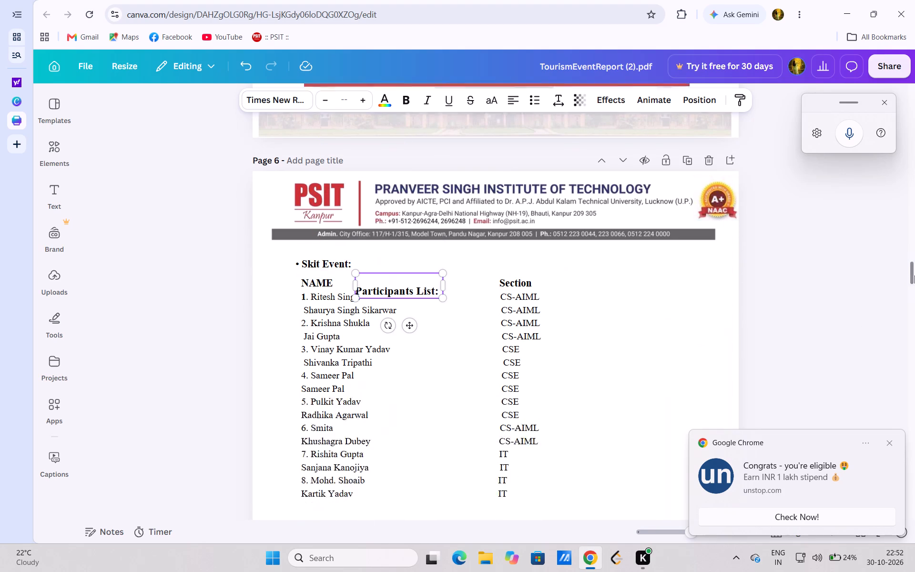
drag(914, 275, 913, 273)
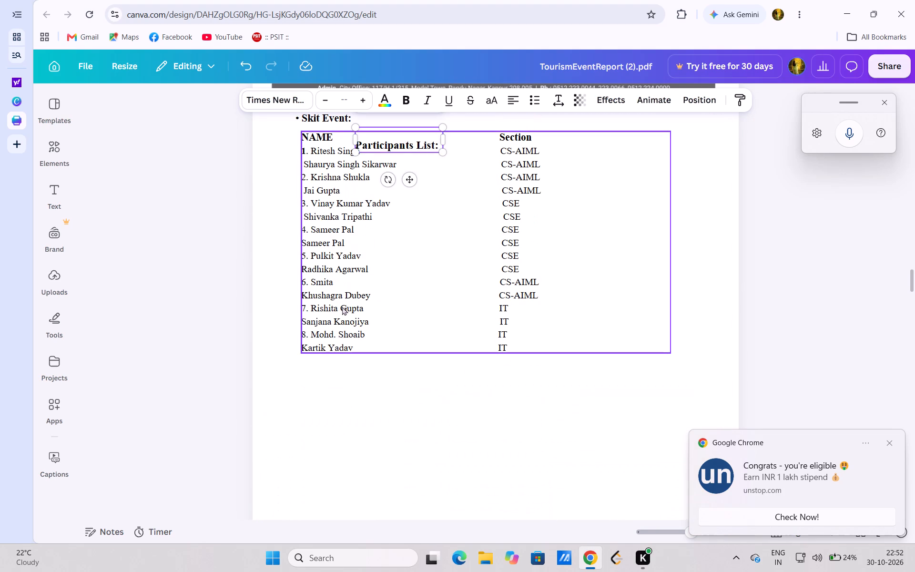
drag(342, 305, 337, 389)
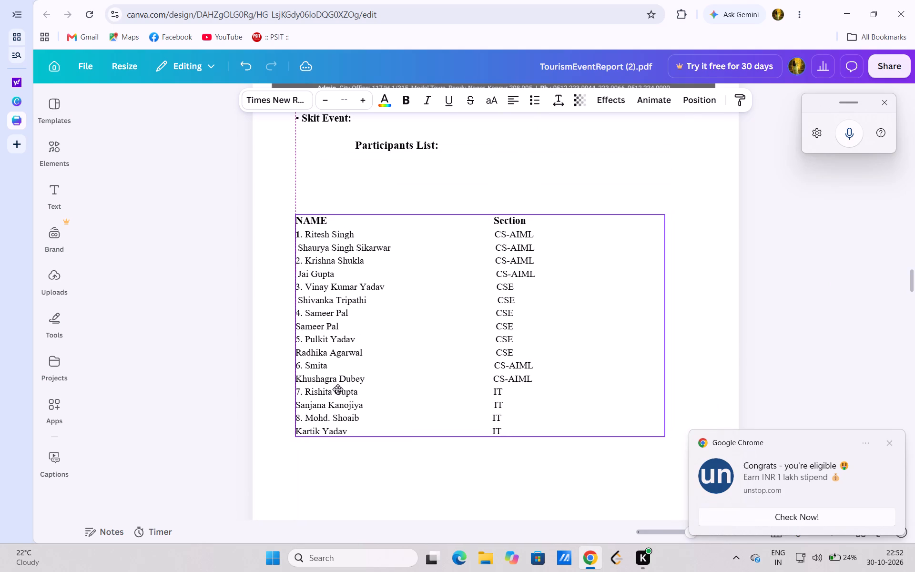
drag(337, 389, 338, 389)
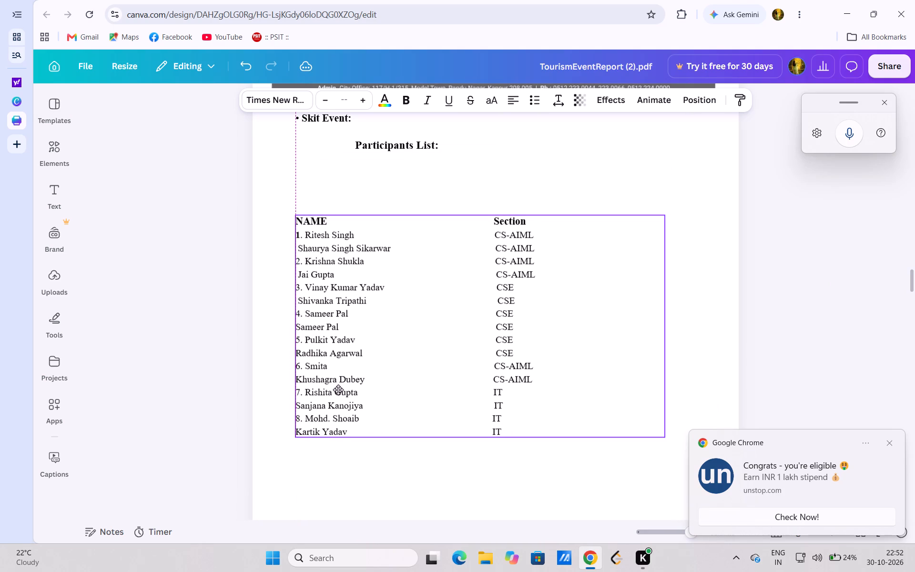
drag(338, 389, 335, 389)
drag(314, 123, 315, 206)
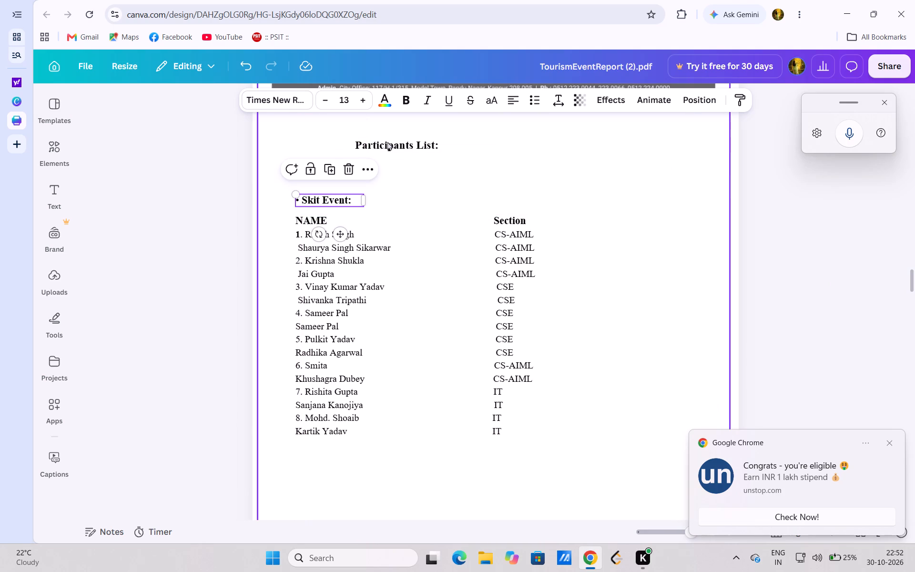
Align the Participants List heading above Skit Event on page 6, and move that heading and the participant list up beneath it.
drag(390, 142, 331, 144)
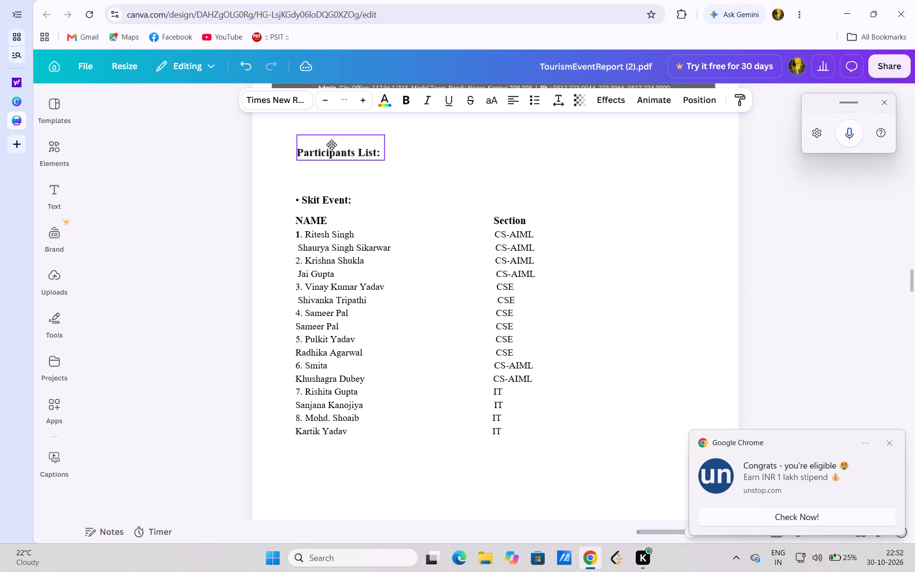
drag(331, 144, 329, 135)
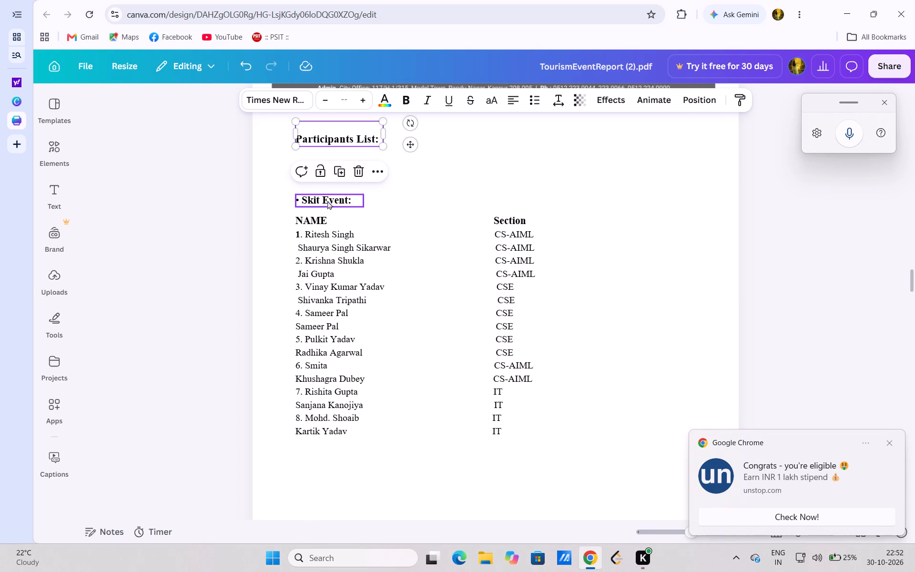
drag(327, 200, 330, 167)
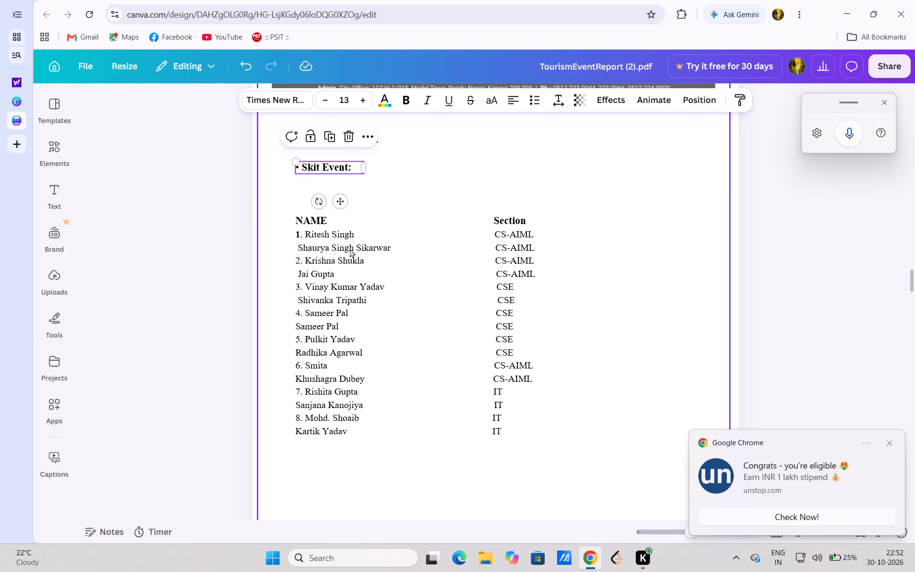
drag(353, 276, 354, 253)
click(812, 237)
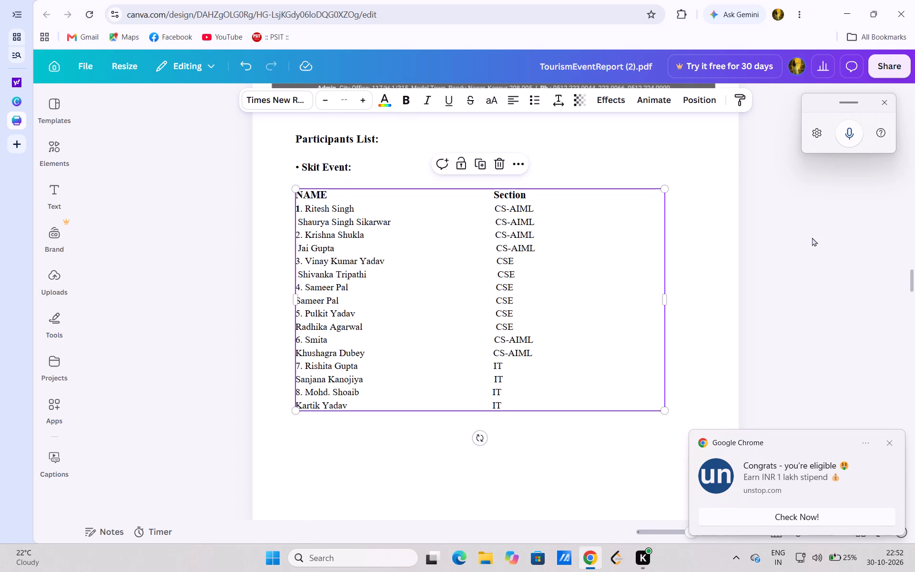
Review the event photos and image captions on pages 7 and 8, dismissing the browser notification.
drag(910, 279, 910, 266)
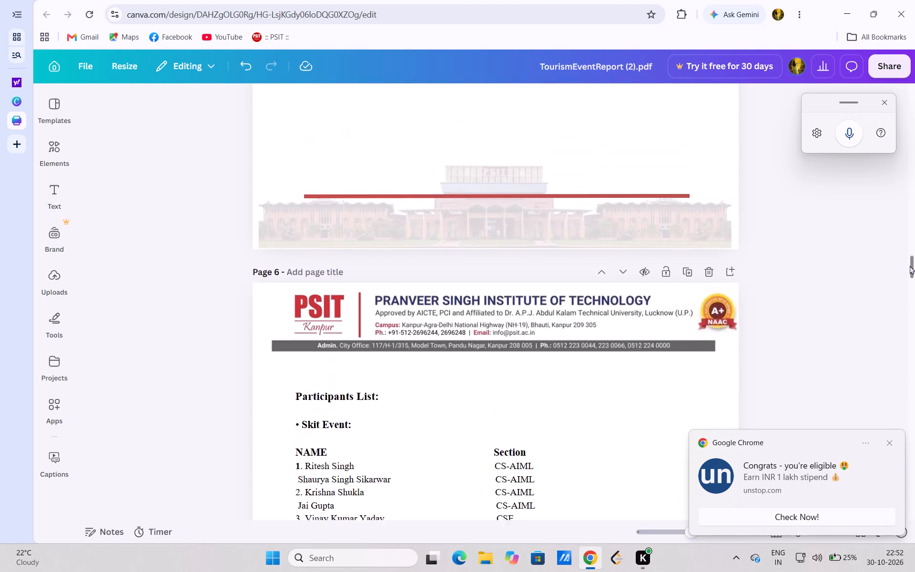
drag(910, 266, 914, 308)
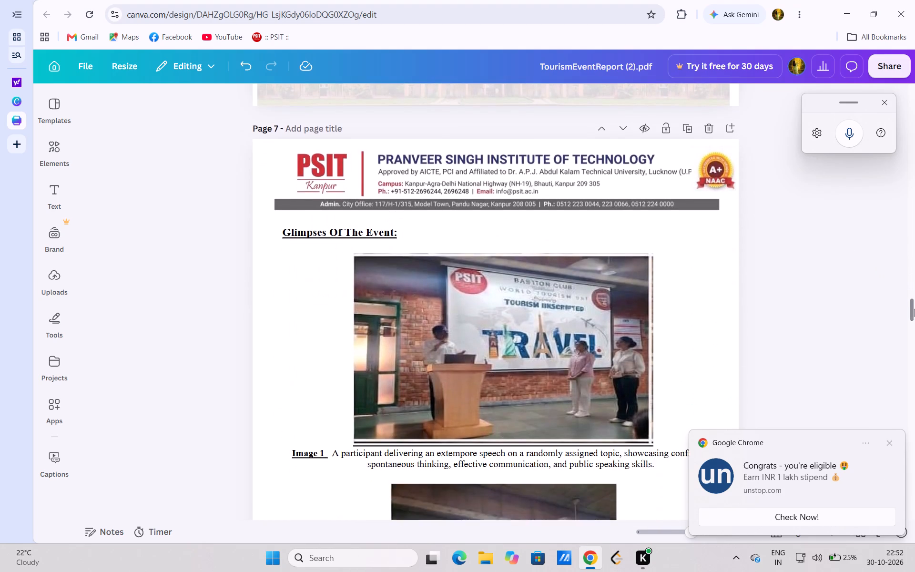
drag(914, 308, 914, 312)
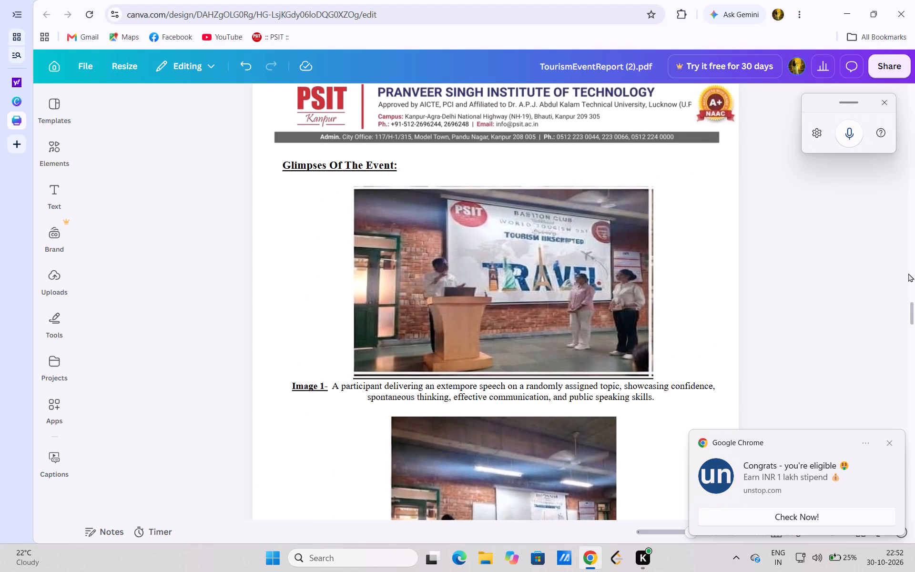
drag(912, 315, 912, 321)
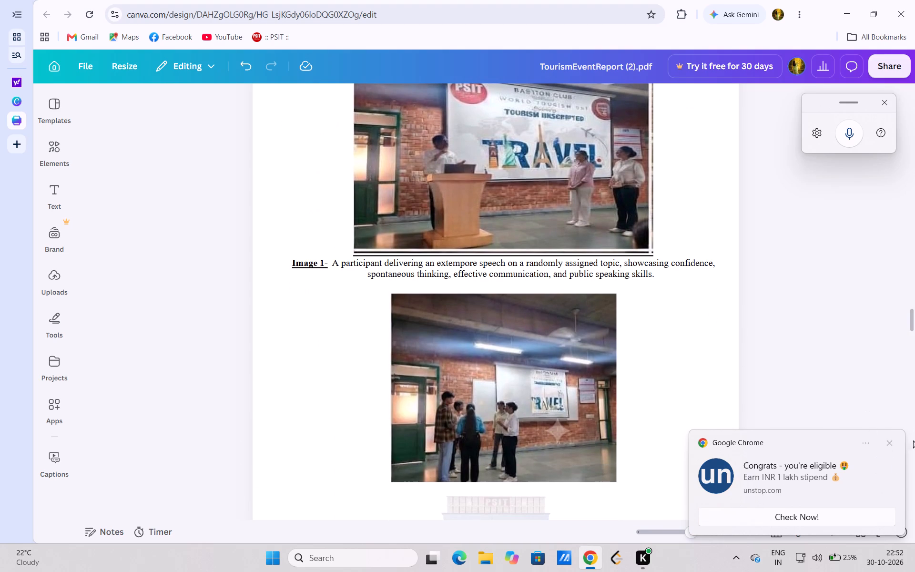
click(888, 440)
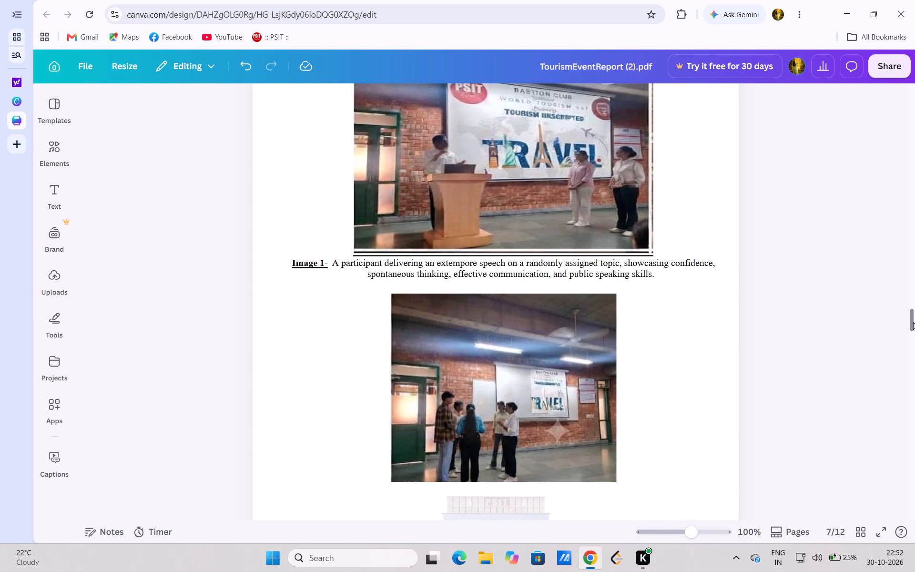
drag(913, 322, 914, 350)
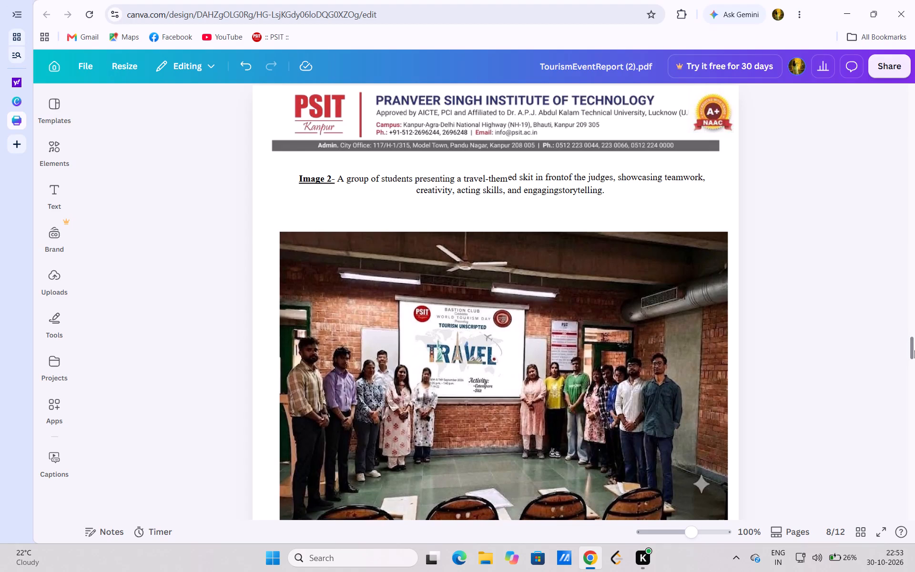
drag(911, 350, 914, 359)
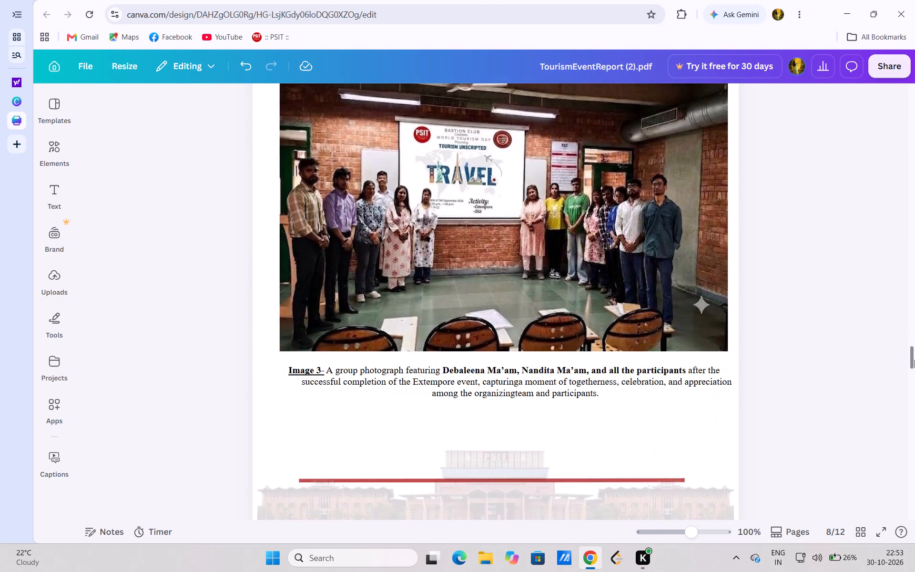
drag(914, 359, 914, 320)
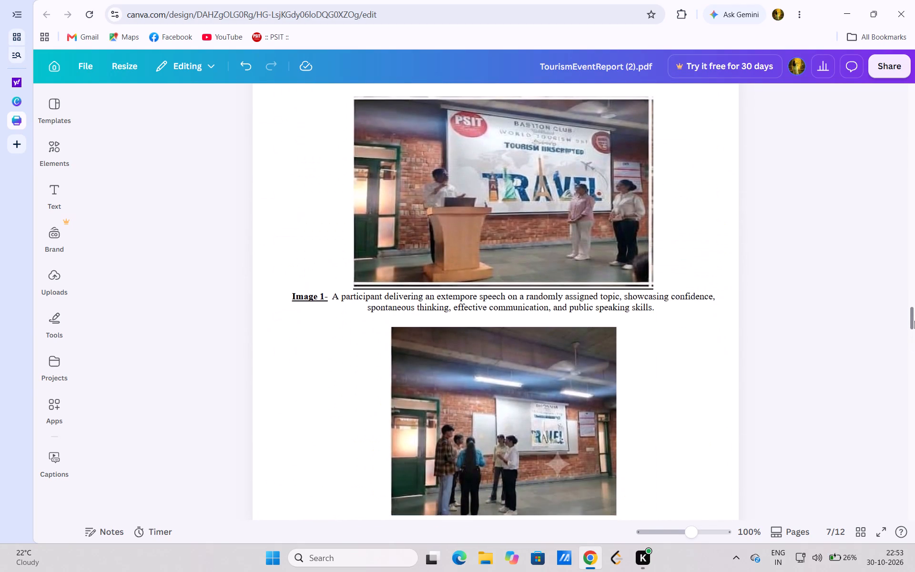
drag(914, 320, 914, 338)
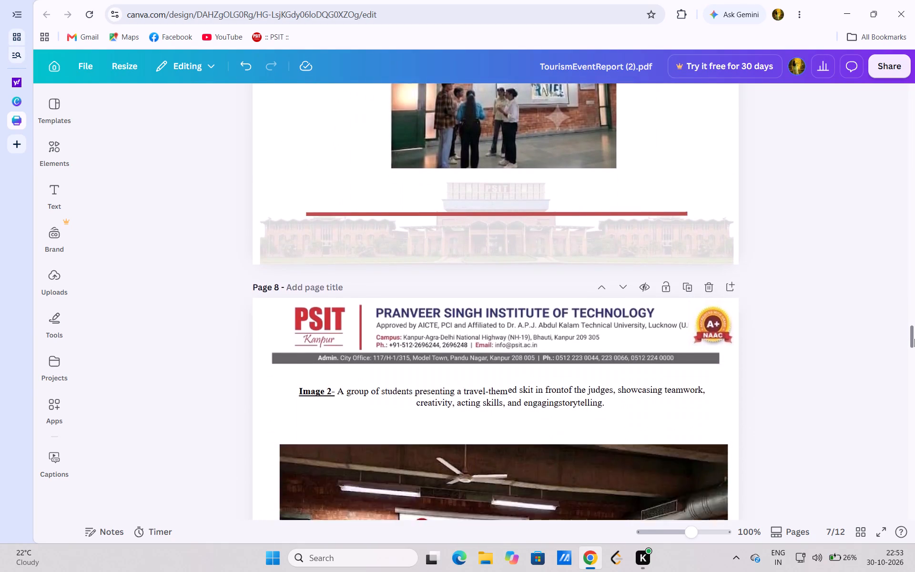
drag(914, 338, 911, 309)
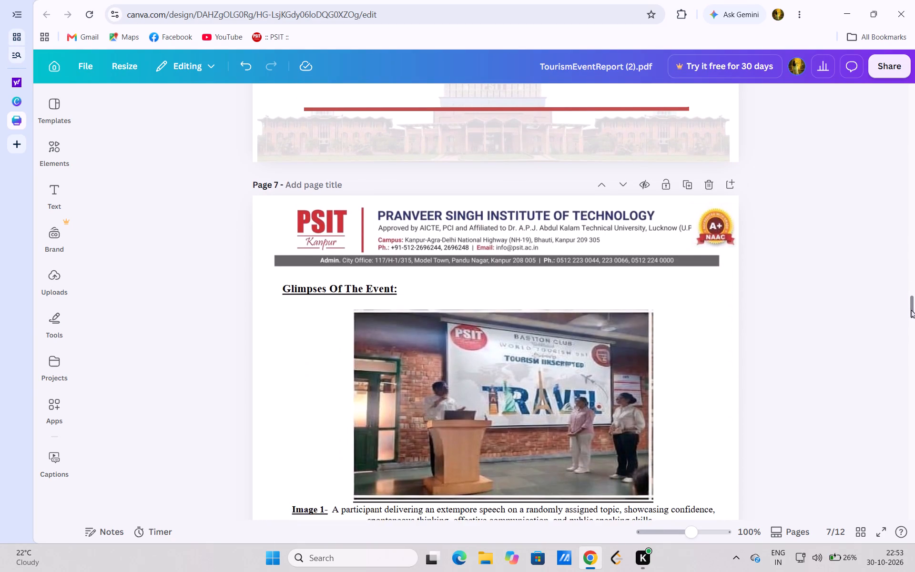
Delete the Image 1 extempore speech photo together with its frame under Glimpses Of The Event on page 7.
drag(911, 309, 914, 328)
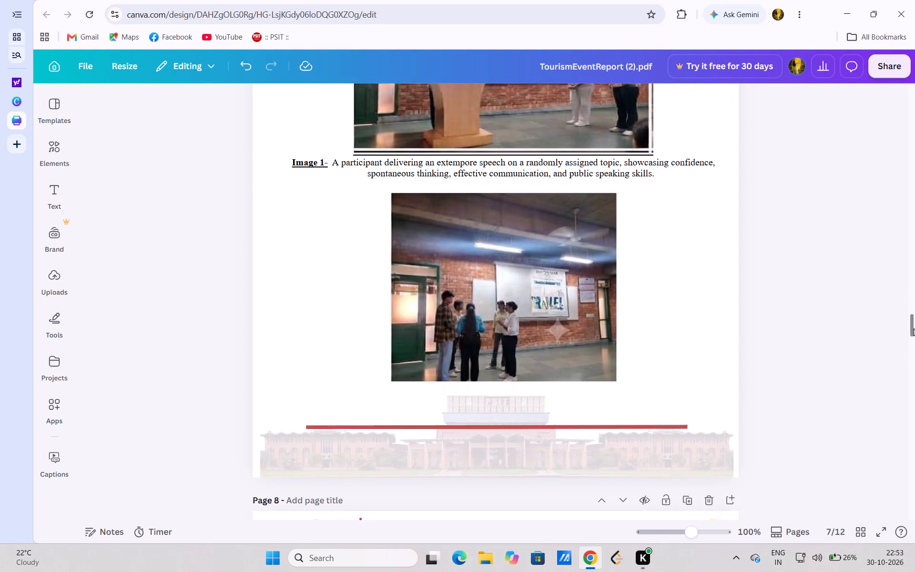
drag(914, 328, 912, 320)
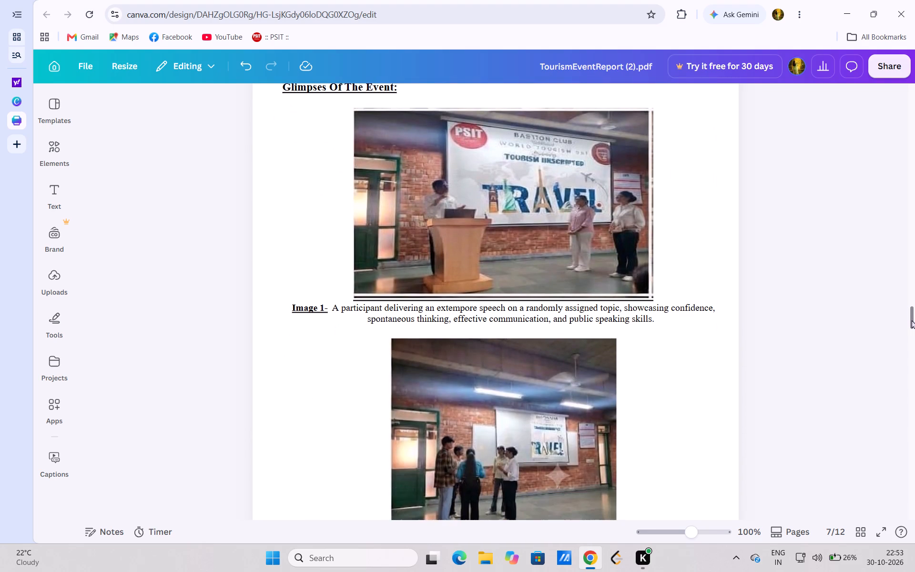
drag(912, 320, 910, 313)
click(470, 328)
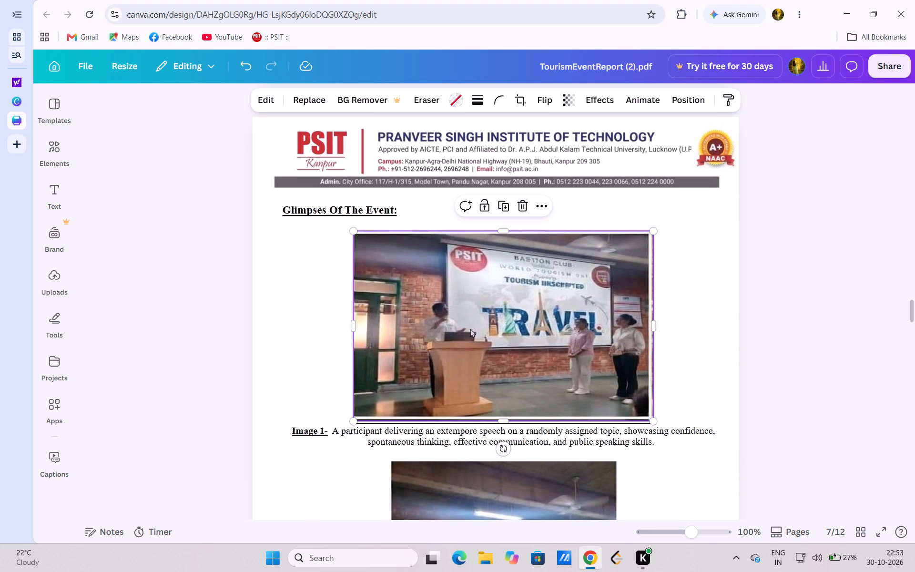
click(522, 204)
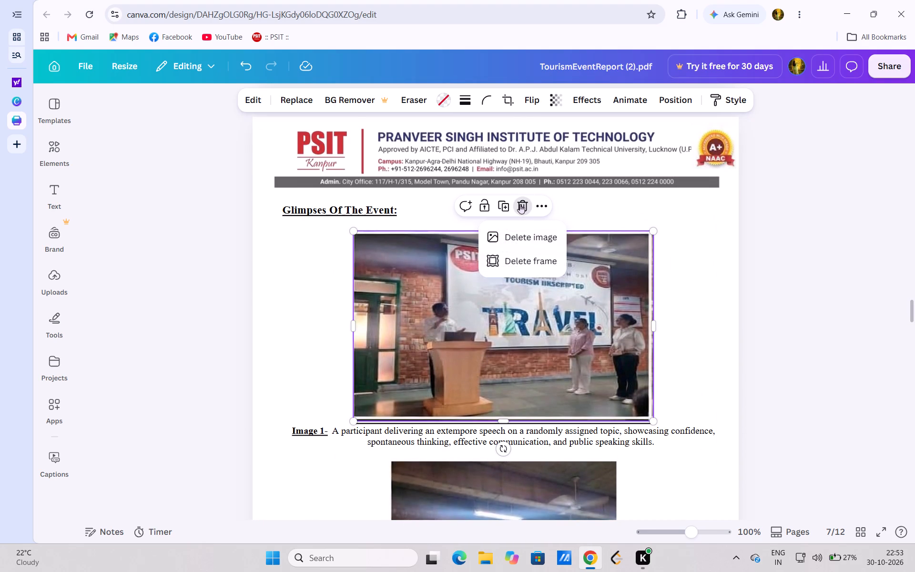
click(525, 245)
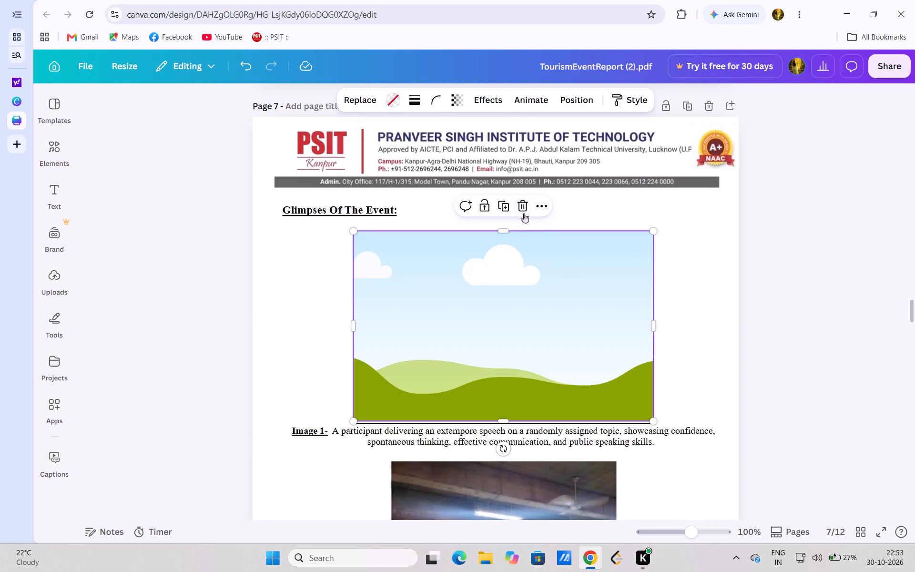
click(521, 212)
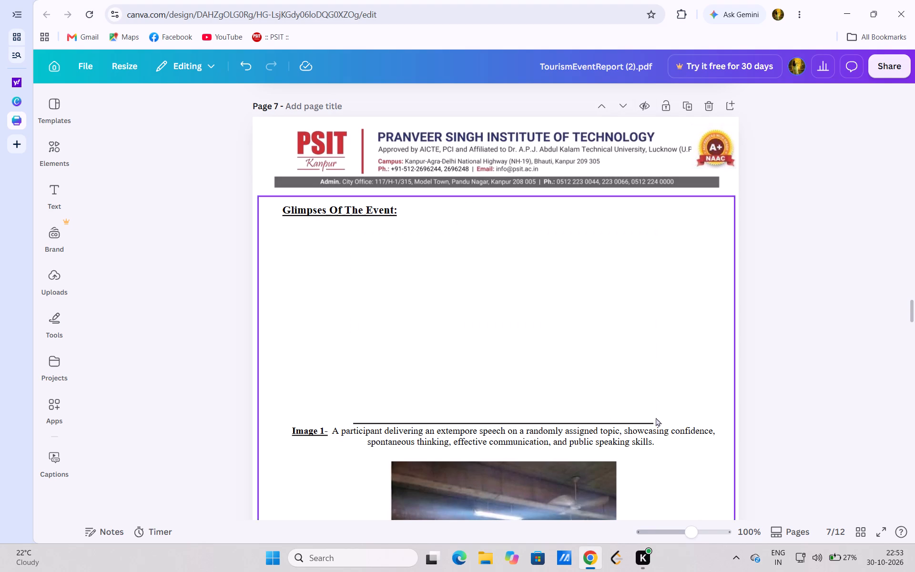
drag(914, 307, 914, 316)
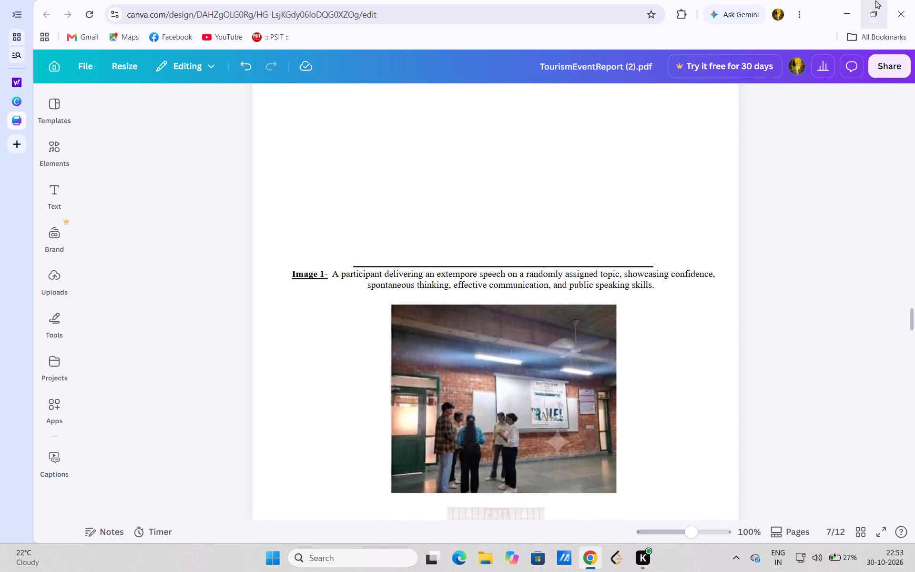